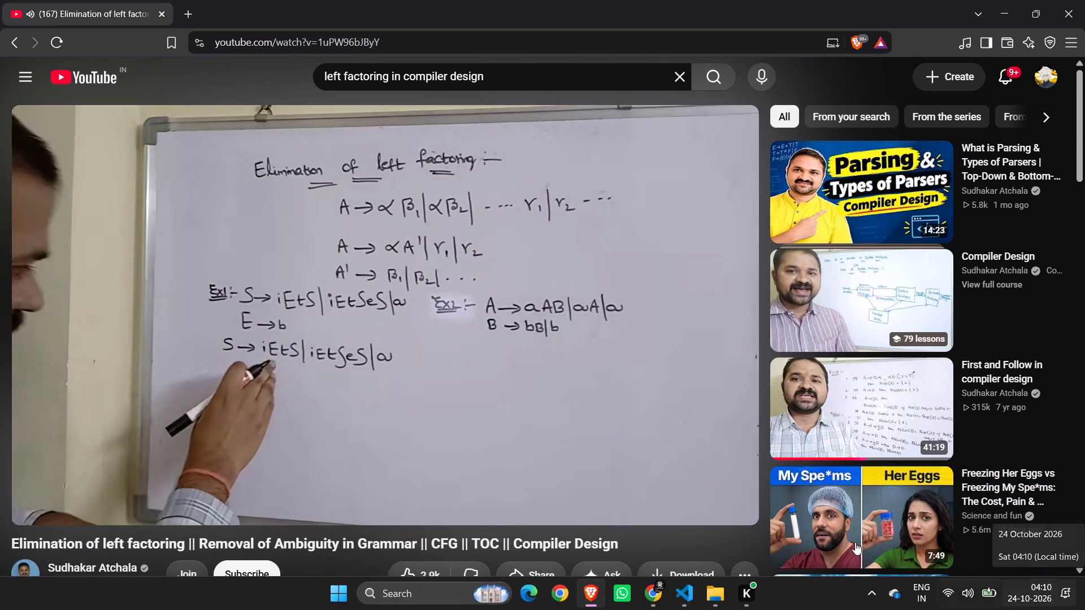
Pause the video on elimination of left factoring.
click(550, 301)
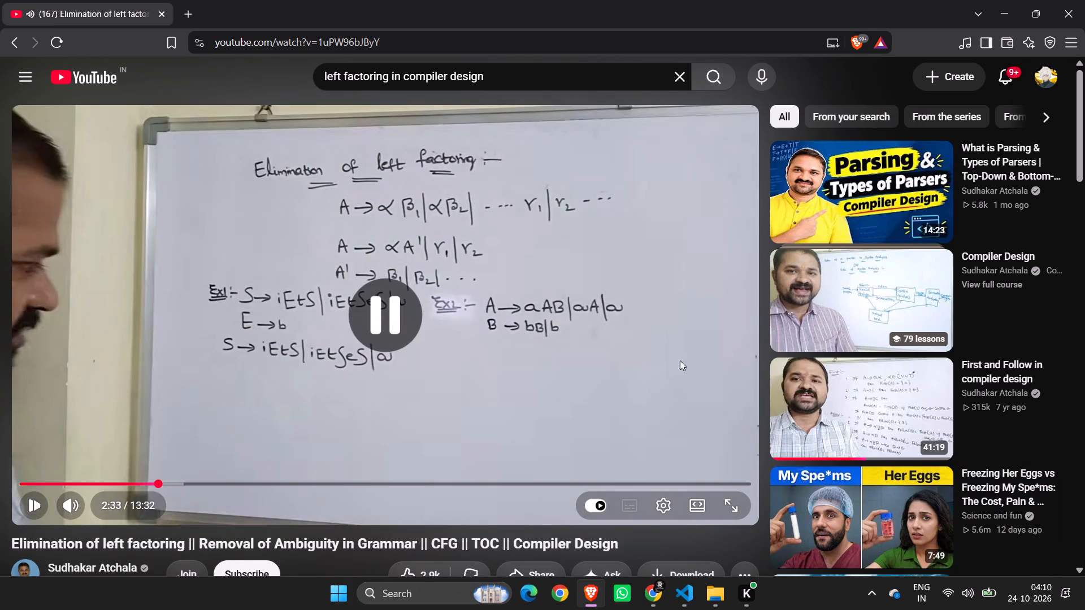
Check the current date, 24 October 2026, in the system calendar.
click(1018, 602)
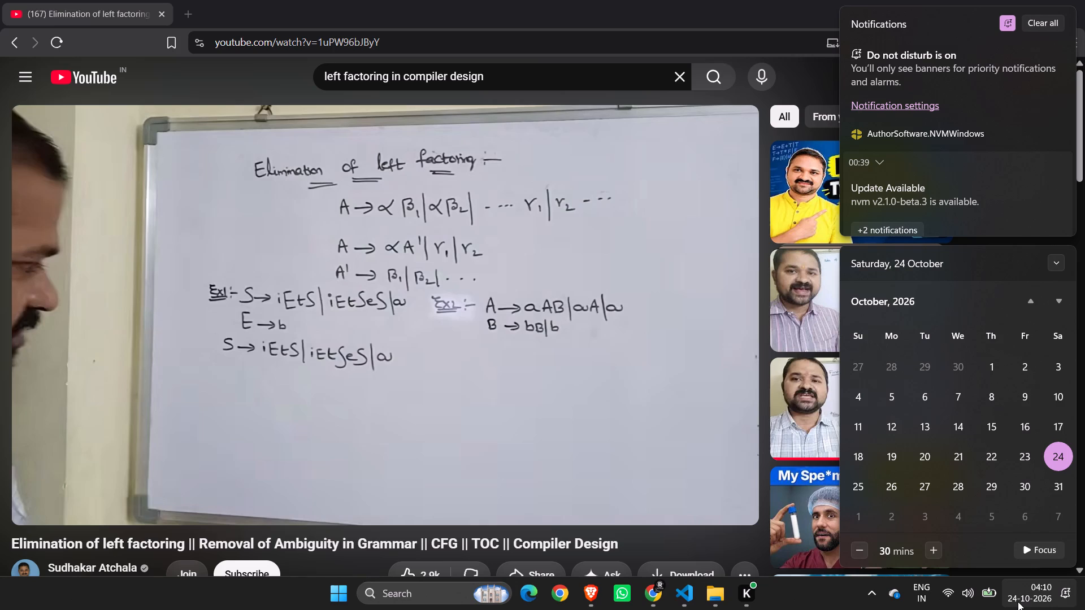
click(1064, 458)
Switch to Google Chrome and review the Menler "Build Your First RAG Application" masterclass page, including its certificate, mentor and schedule sections.
click(656, 598)
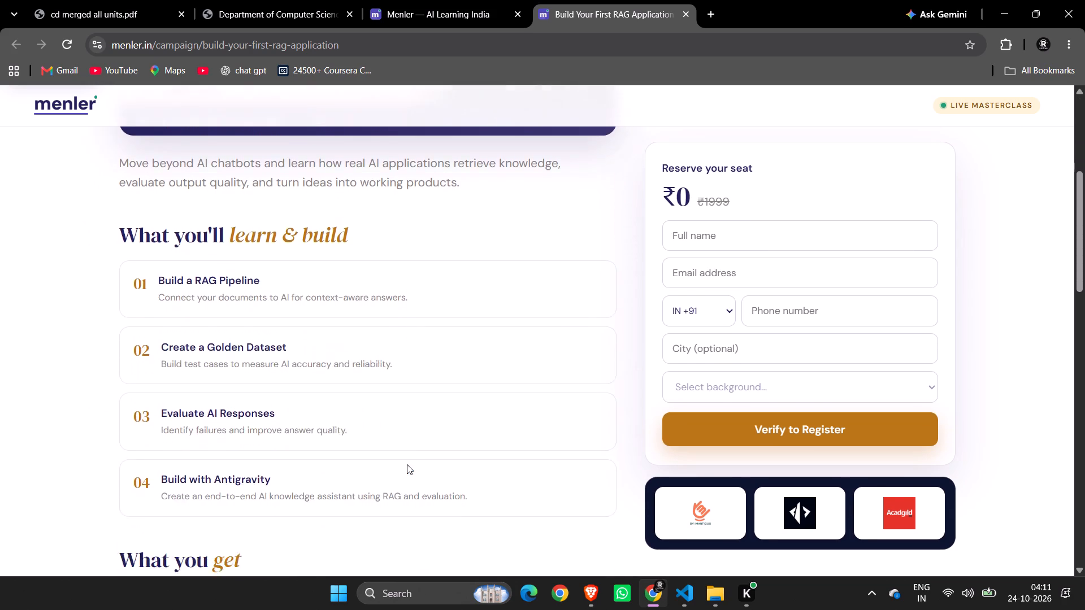
scroll(407, 464, down, 4)
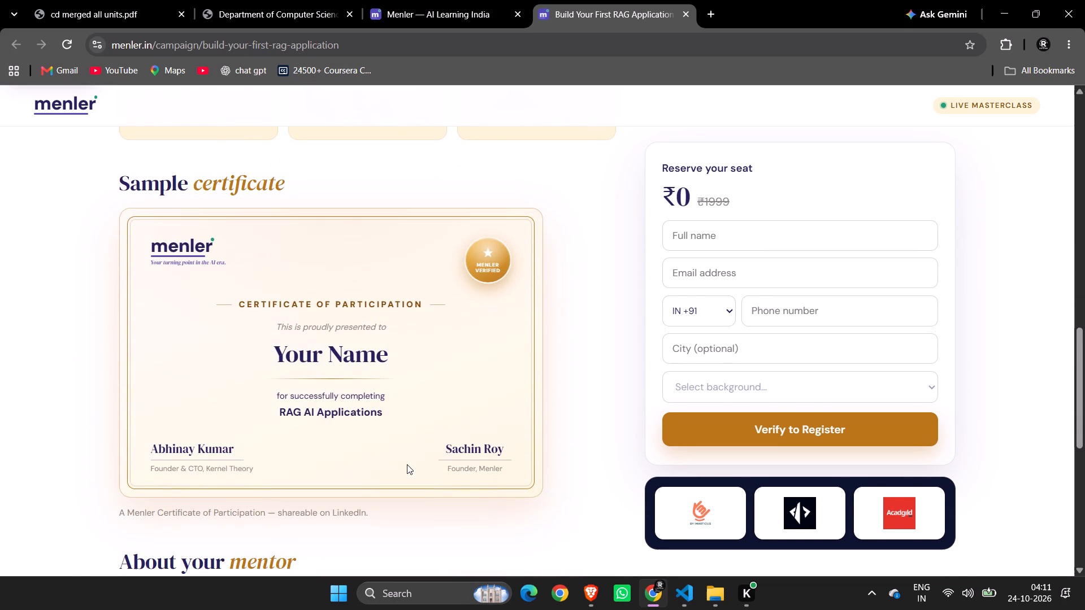
scroll(407, 464, down, 3)
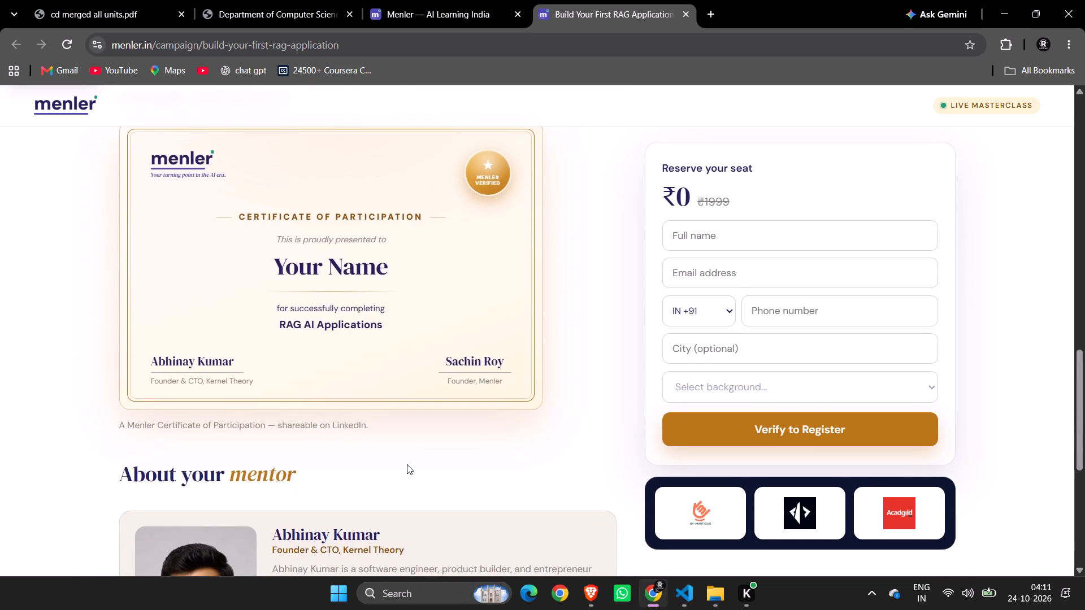
scroll(407, 464, down, 6)
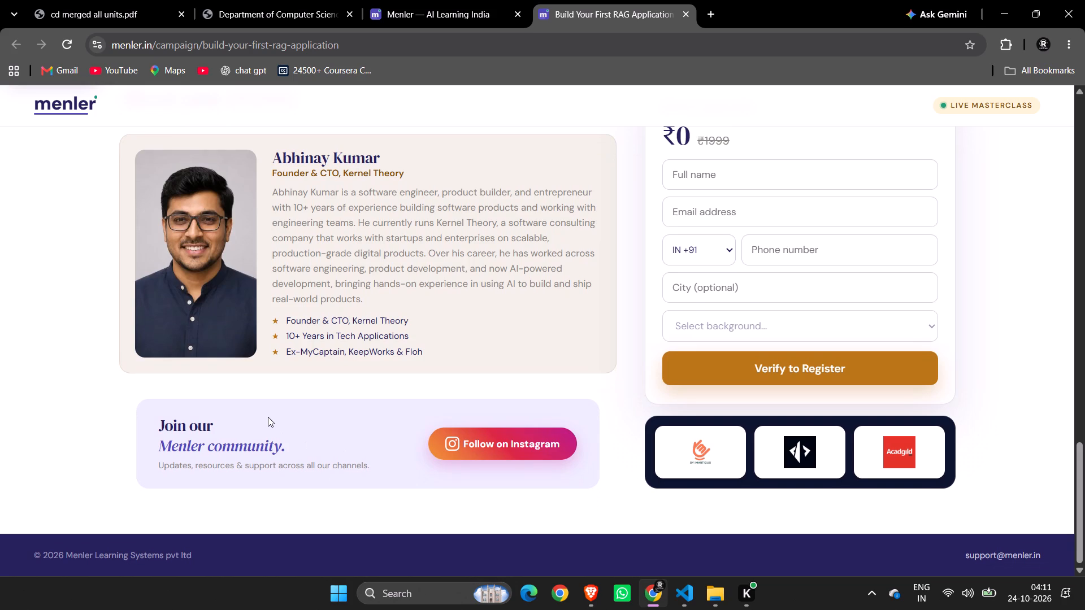
scroll(268, 417, up, 5)
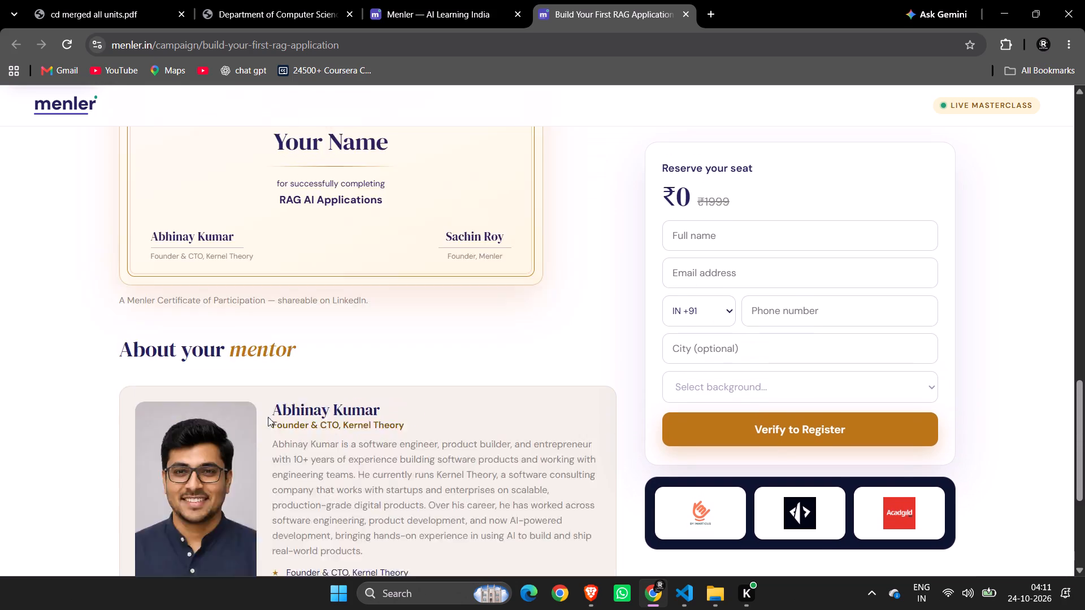
scroll(268, 417, up, 14)
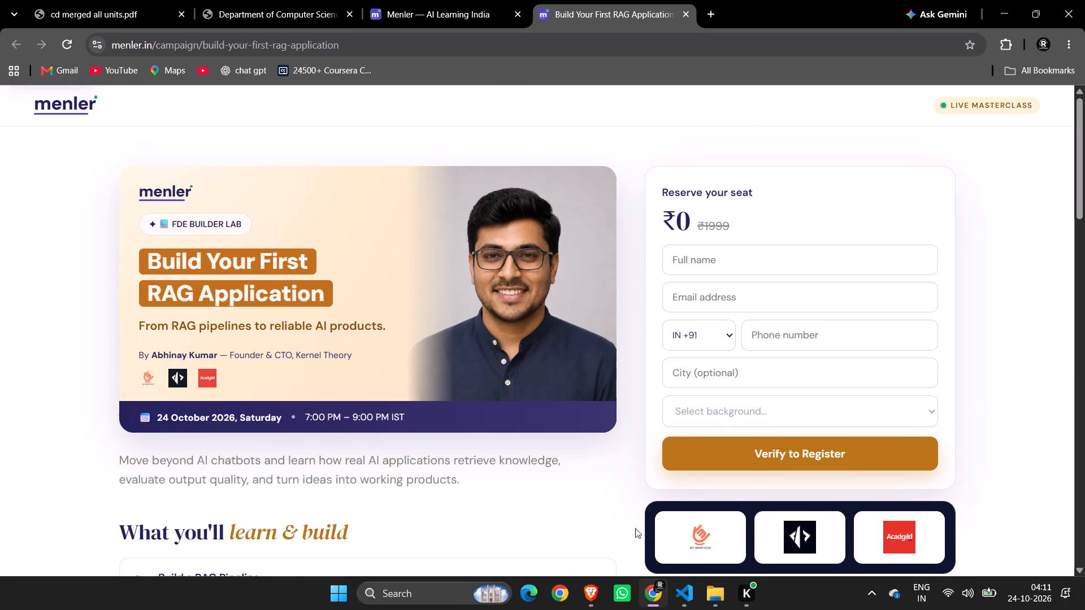
In File Explorer, search Local Disk (D:) for menler and open the "(with host…" version of Menler_Quora_Reddit_Content_Plan from the menler_web folder.
click(710, 592)
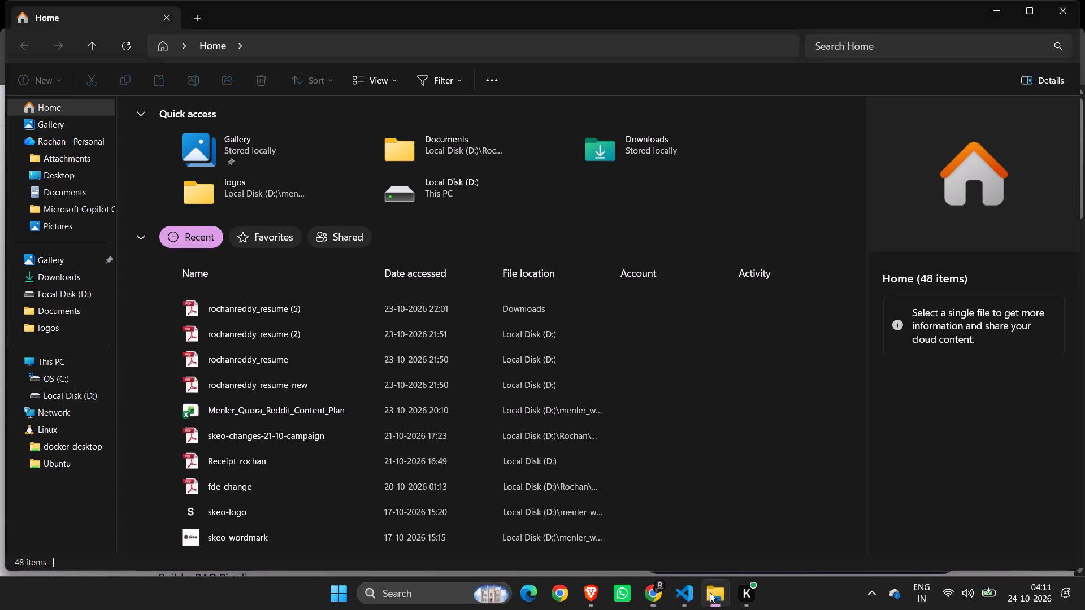
click(60, 290)
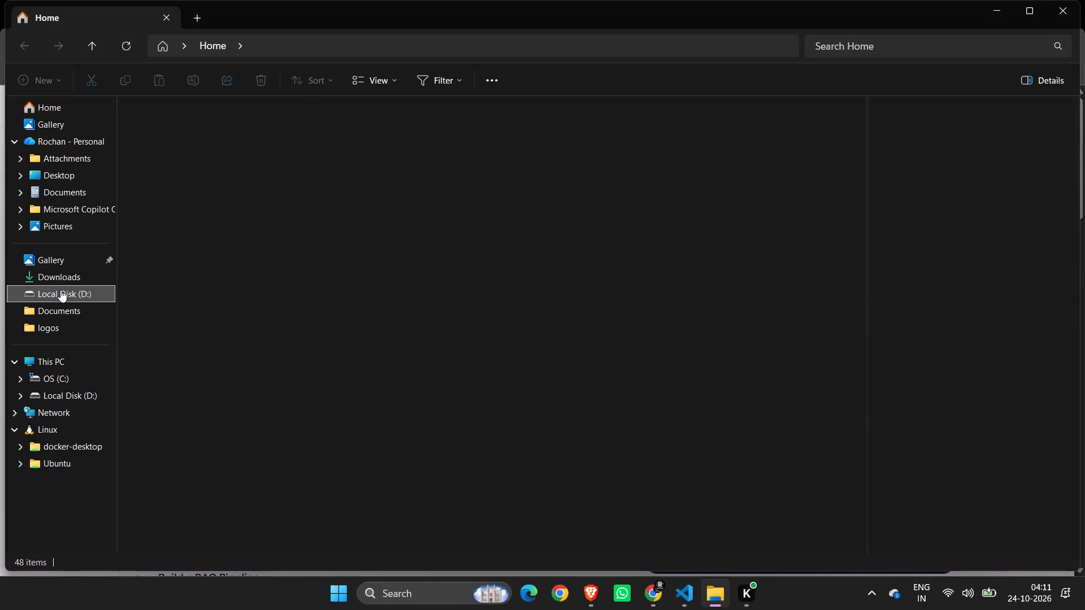
click(66, 259)
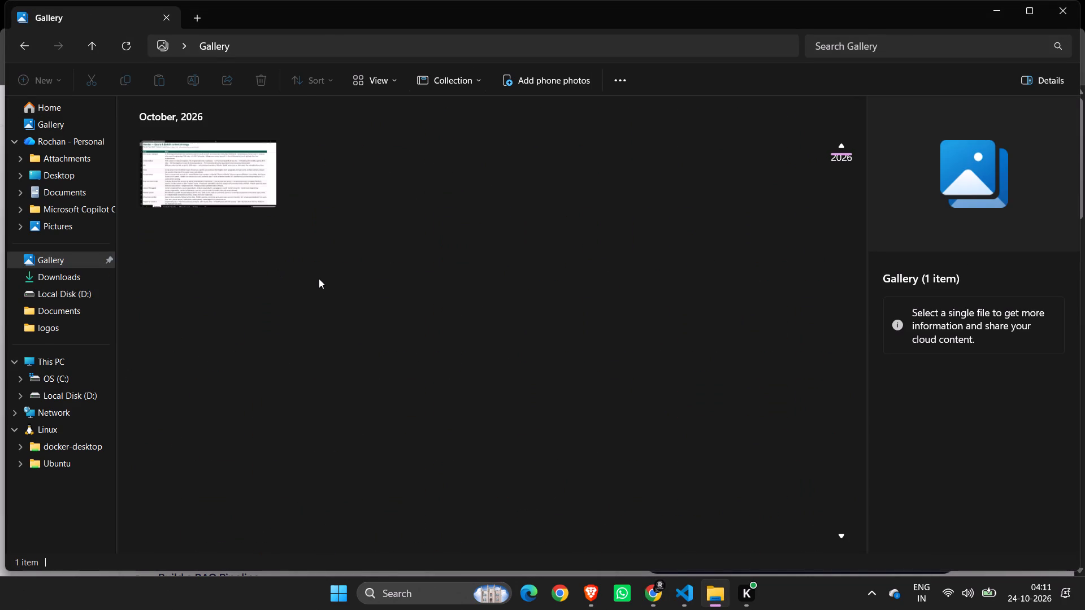
scroll(319, 278, down, 6)
scroll(319, 278, up, 2)
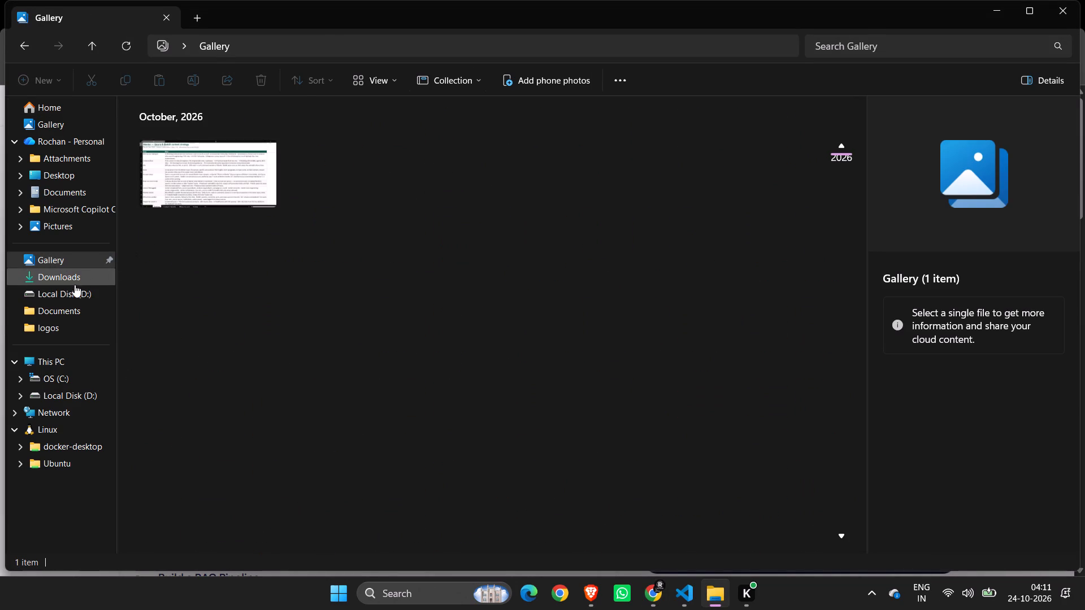
click(67, 290)
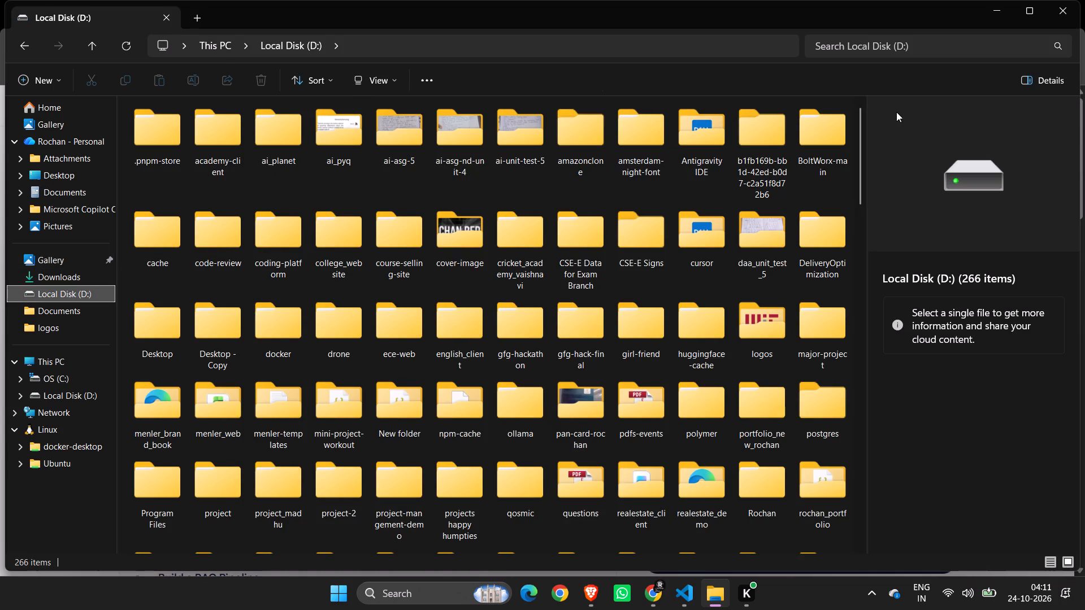
click(892, 45)
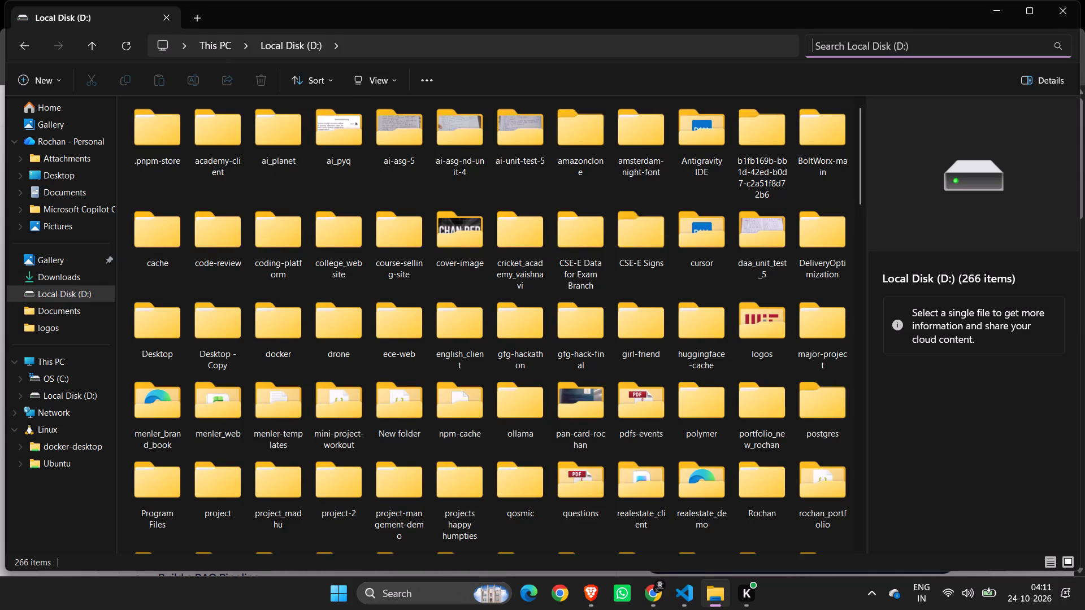
text(menler)
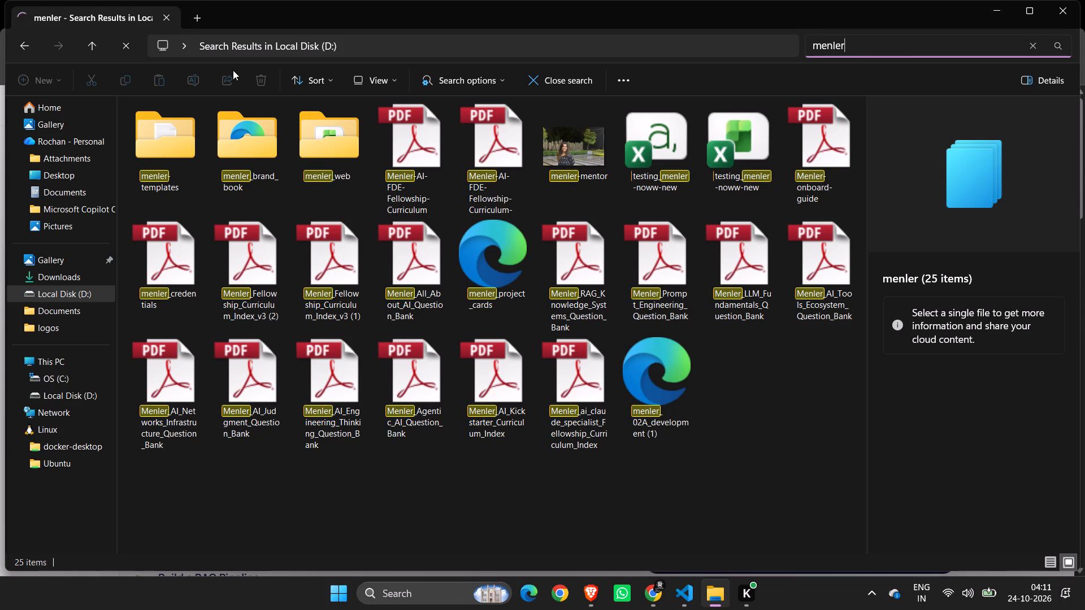
double_click(333, 153)
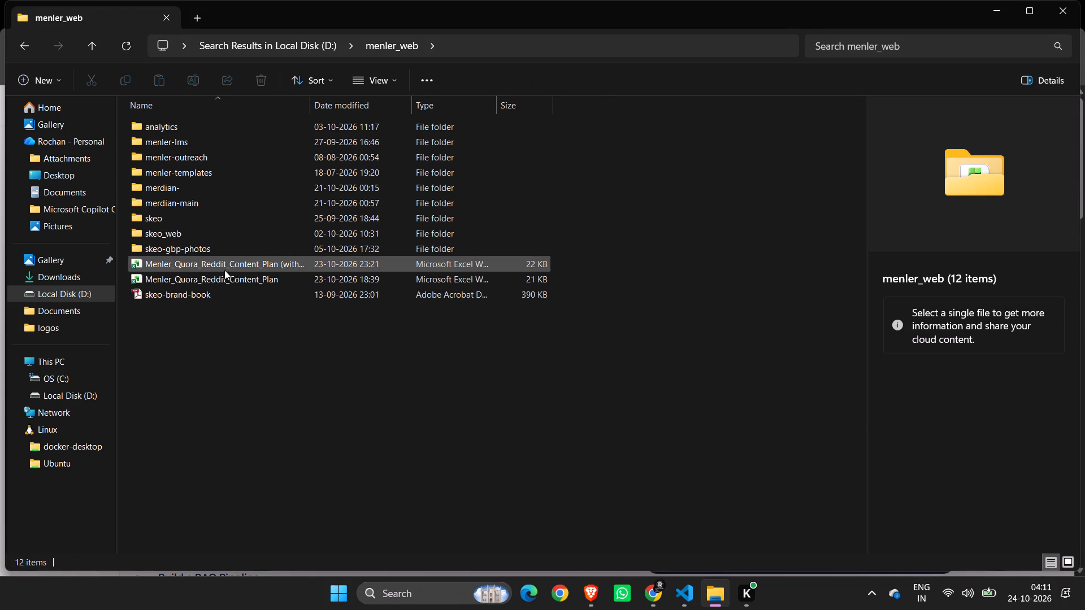
double_click(225, 265)
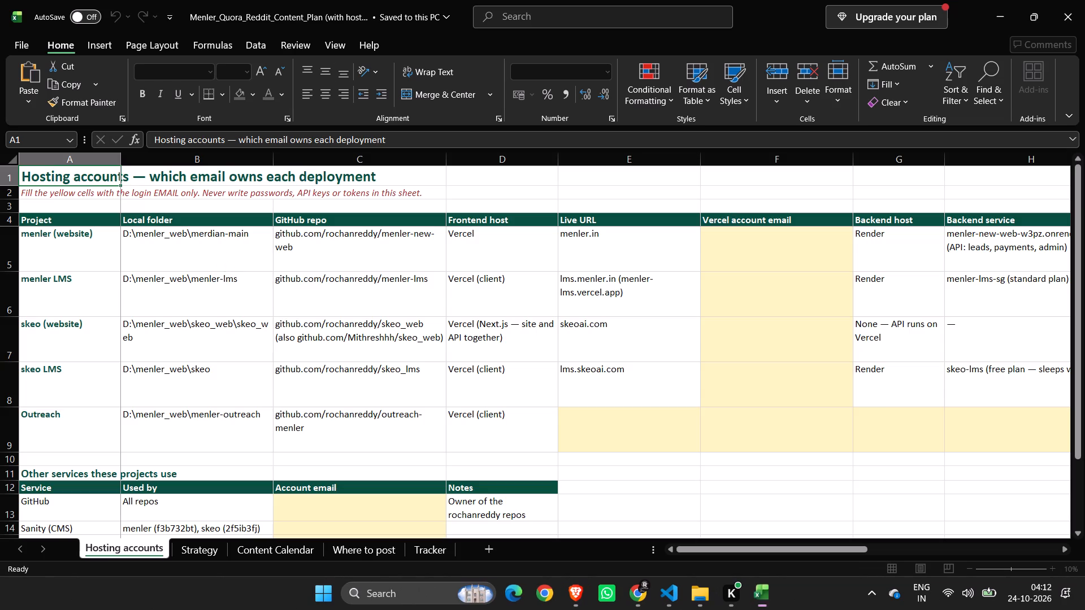
Examine the Hosting accounts sheet, covering its project deployments, other services and the Vercel account email cell for menler (website).
scroll(531, 383, down, 2)
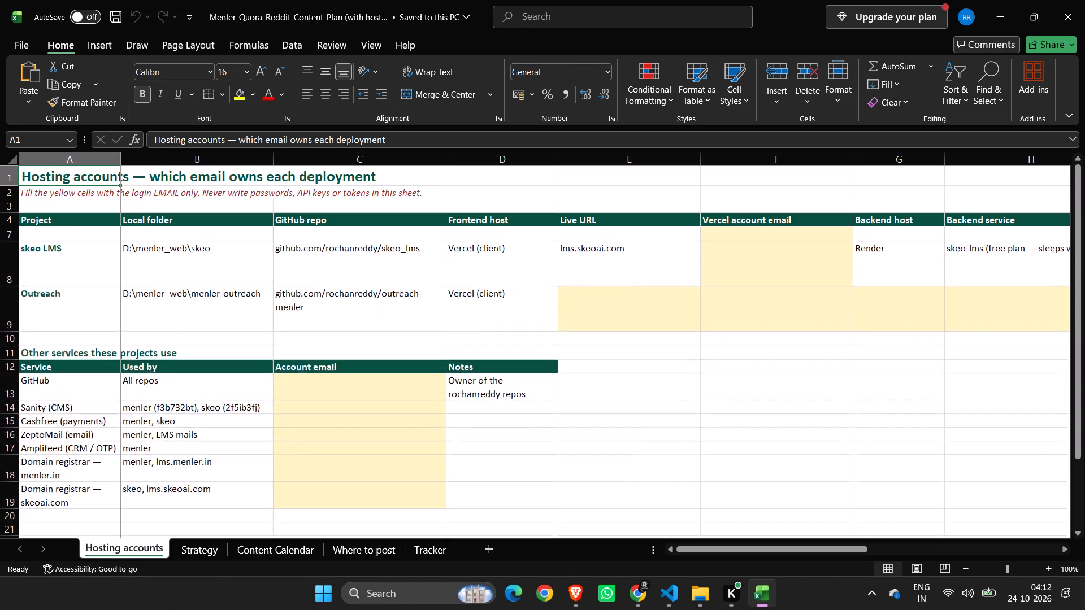
scroll(531, 383, down, 1)
scroll(531, 383, up, 6)
scroll(531, 383, down, 3)
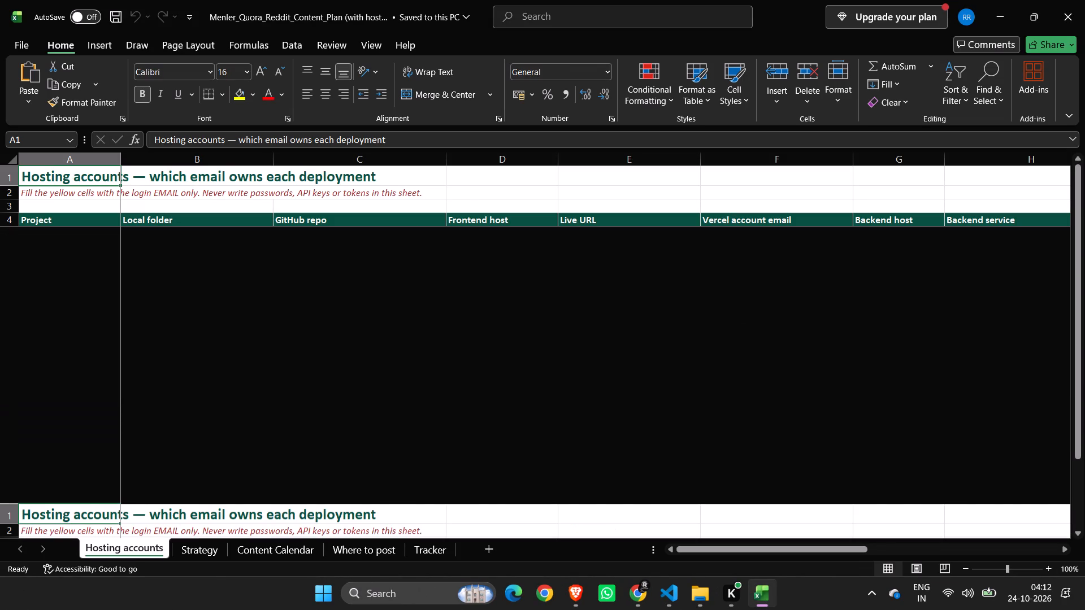
scroll(531, 383, down, 1)
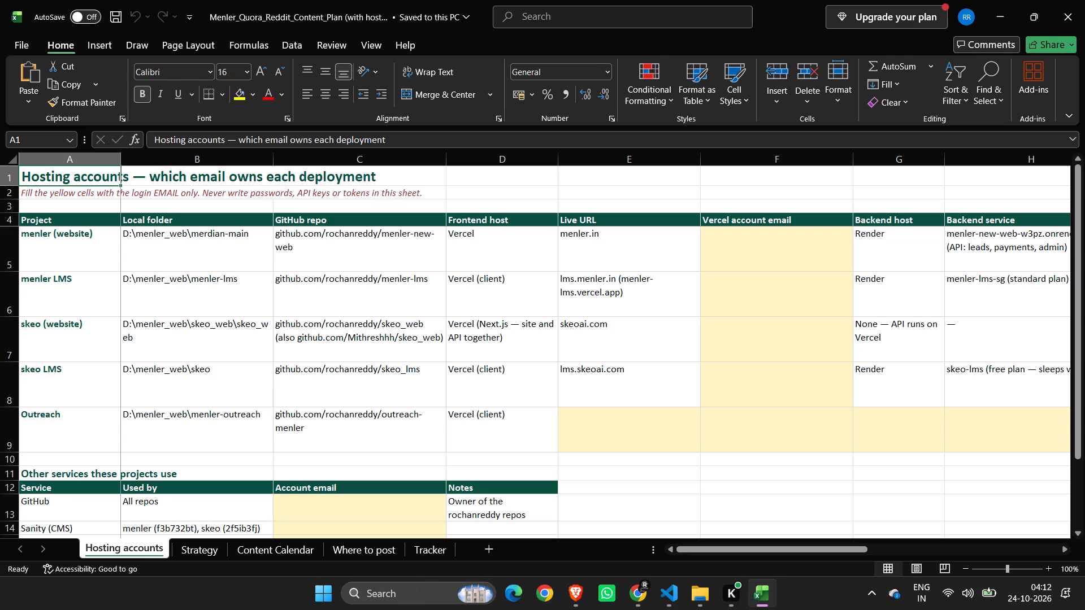
click(770, 260)
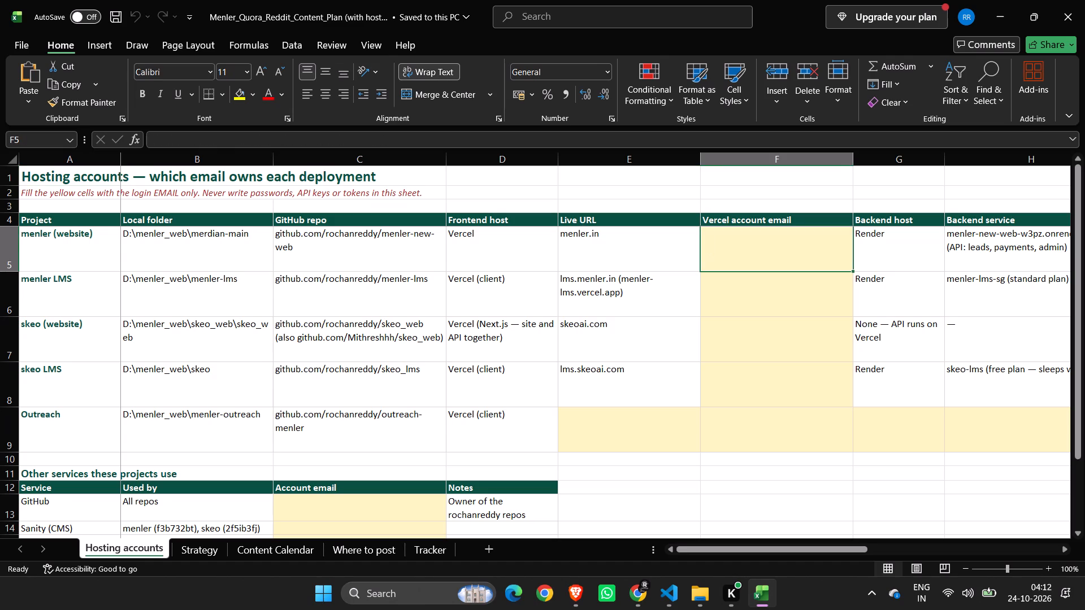
Read through the Strategy sheet's Quora and Reddit plan, covering the audience, post topics, frequency and style rows.
click(198, 550)
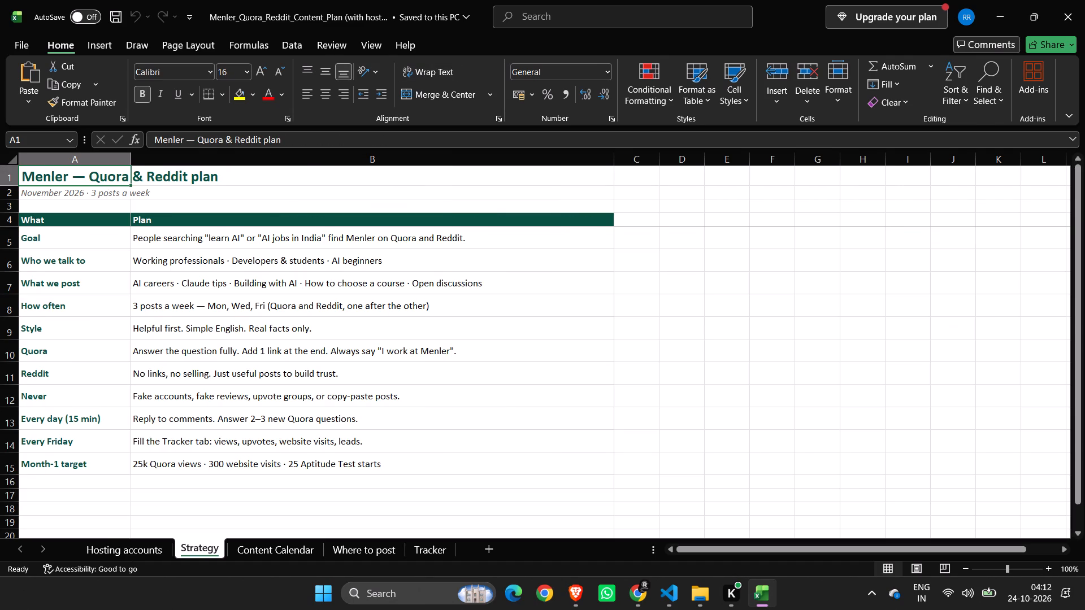
scroll(151, 457, up, 2)
click(90, 264)
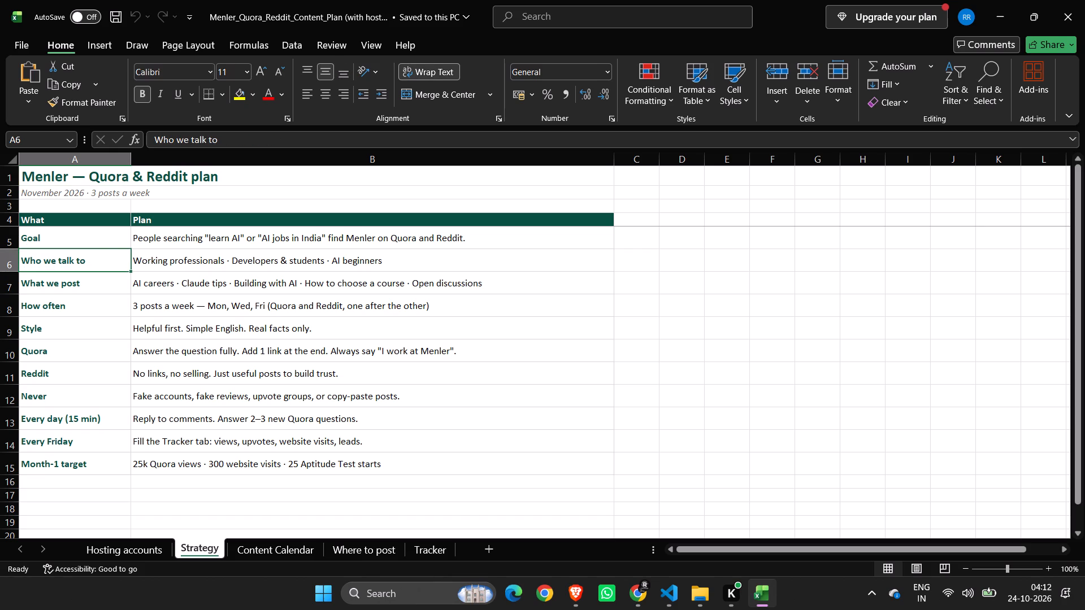
click(162, 264)
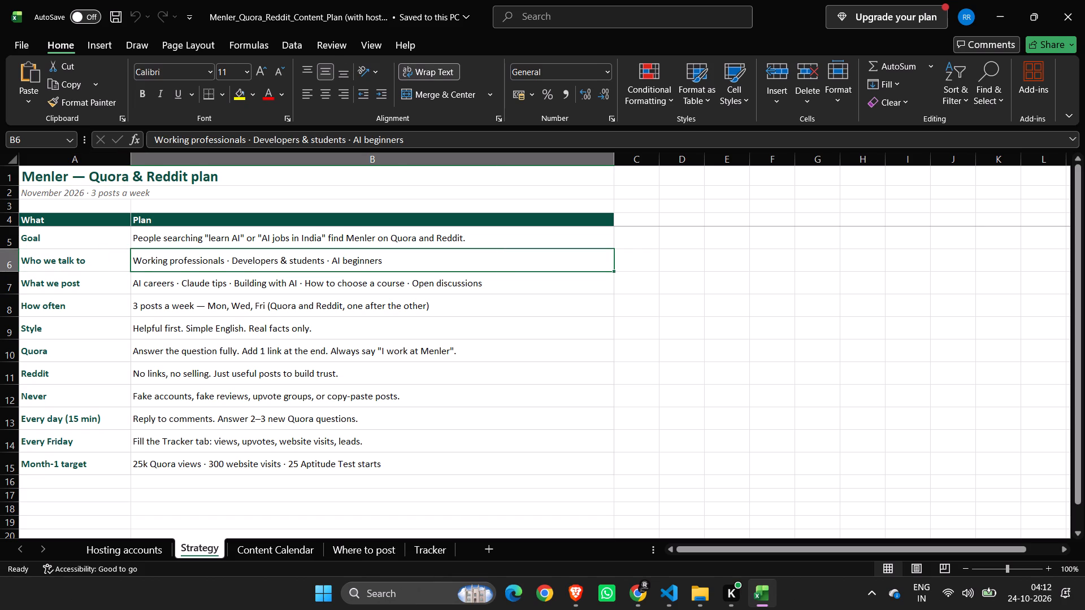
click(214, 282)
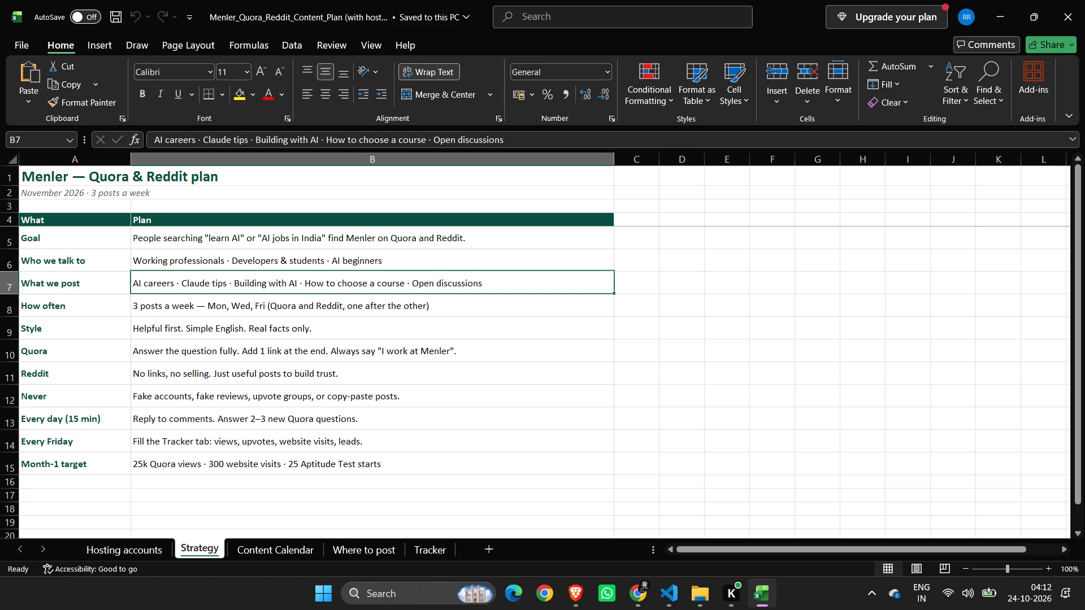
click(287, 308)
click(287, 334)
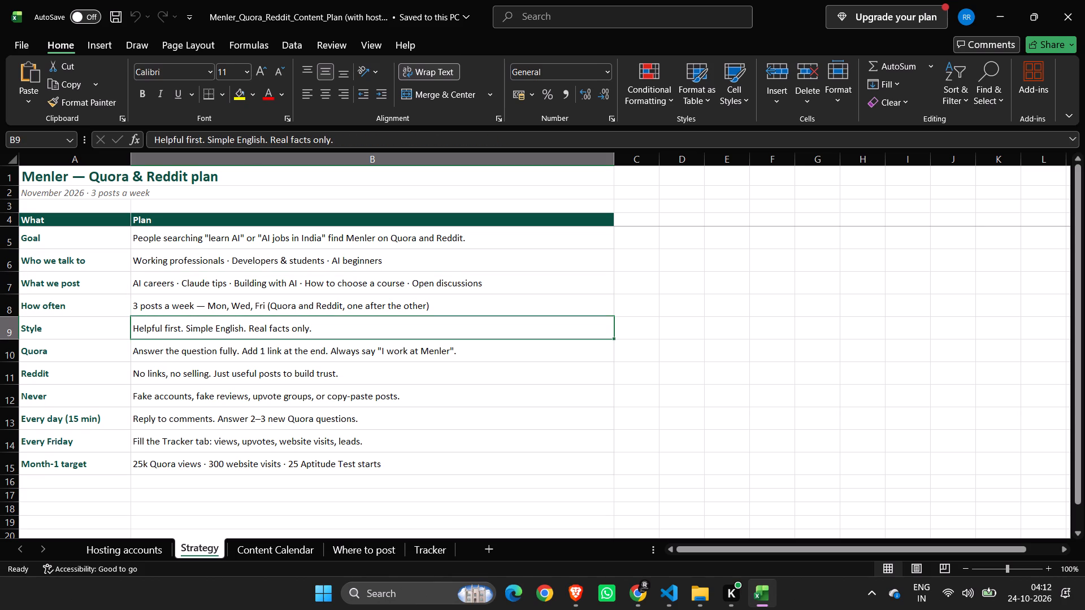
Open the Content Calendar sheet and look over the week 1 and 2 entries, including their platforms, titles and full post copy.
click(269, 551)
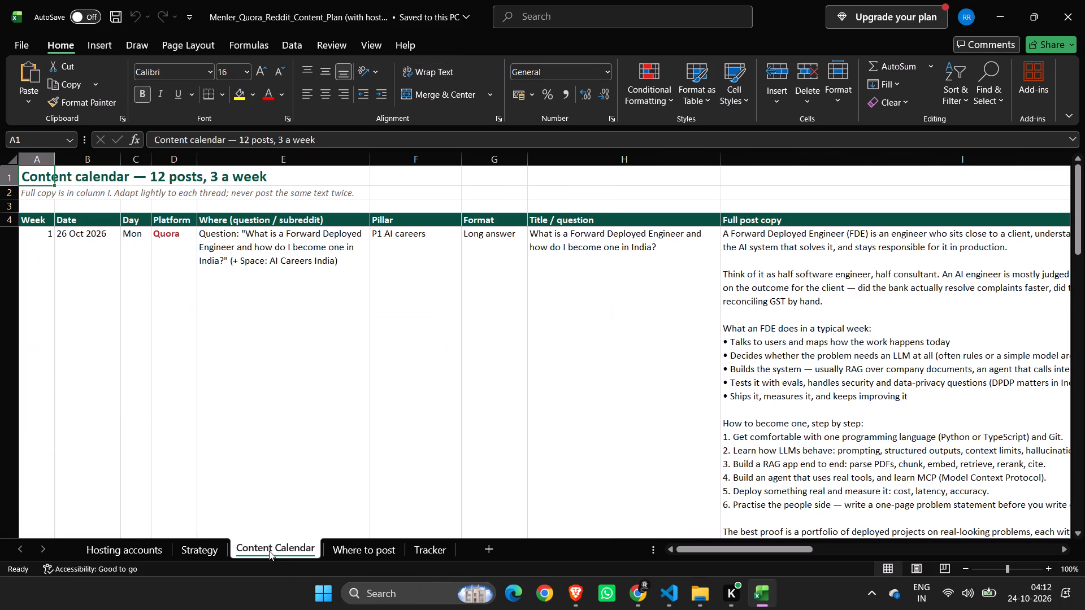
scroll(346, 400, down, 5)
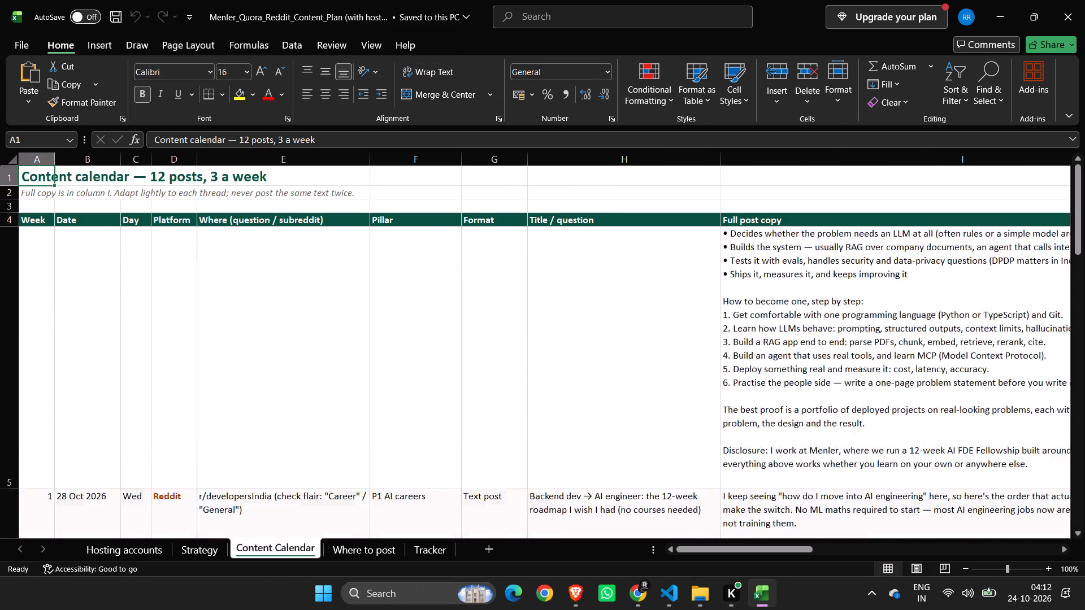
scroll(346, 400, down, 6)
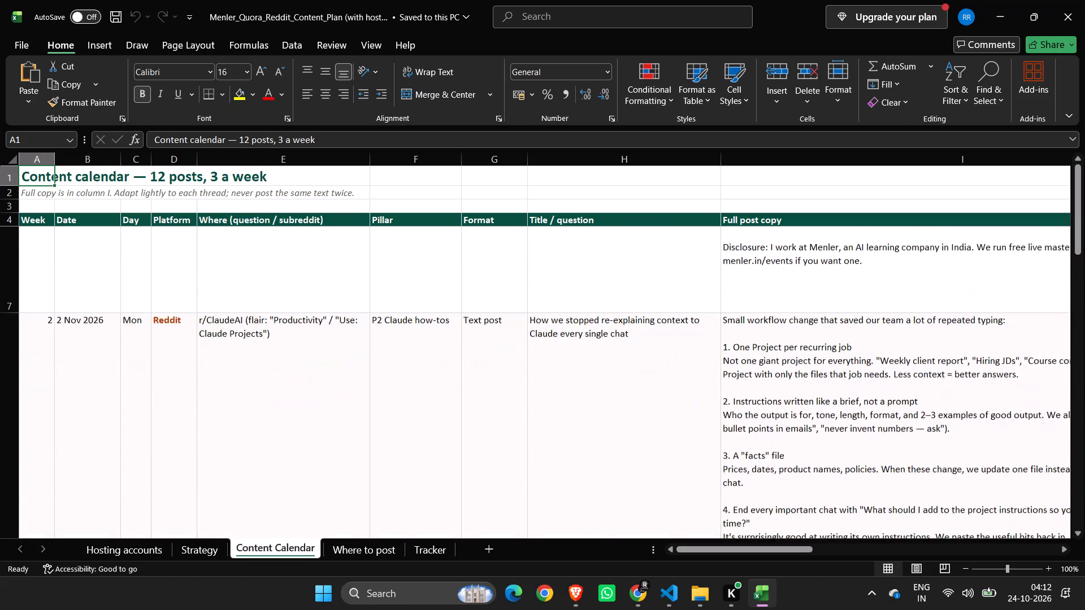
scroll(346, 400, up, 5)
scroll(346, 400, down, 2)
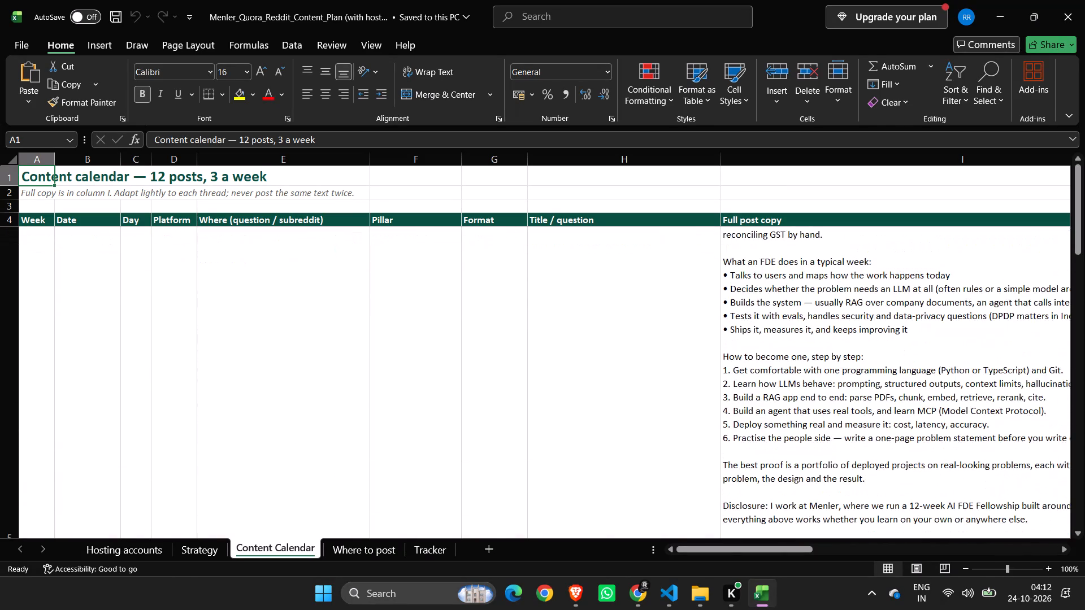
scroll(346, 400, down, 10)
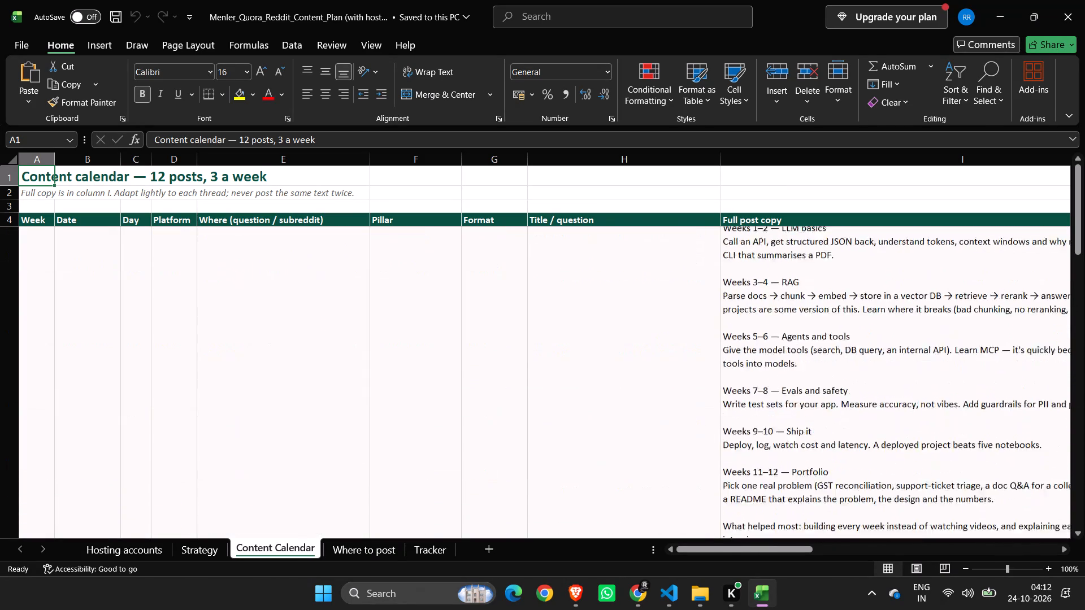
scroll(346, 400, down, 12)
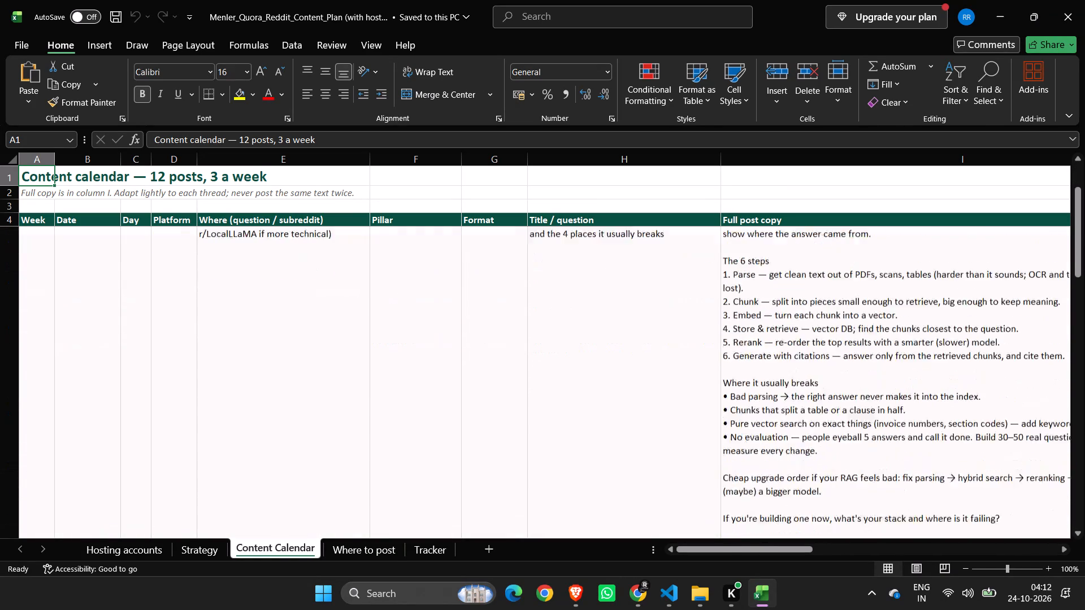
Examine the Content Calendar's week 4 entries through the last row, including the AI portfolio answer and the AI-at-work discussion post.
scroll(346, 400, down, 6)
scroll(346, 400, up, 9)
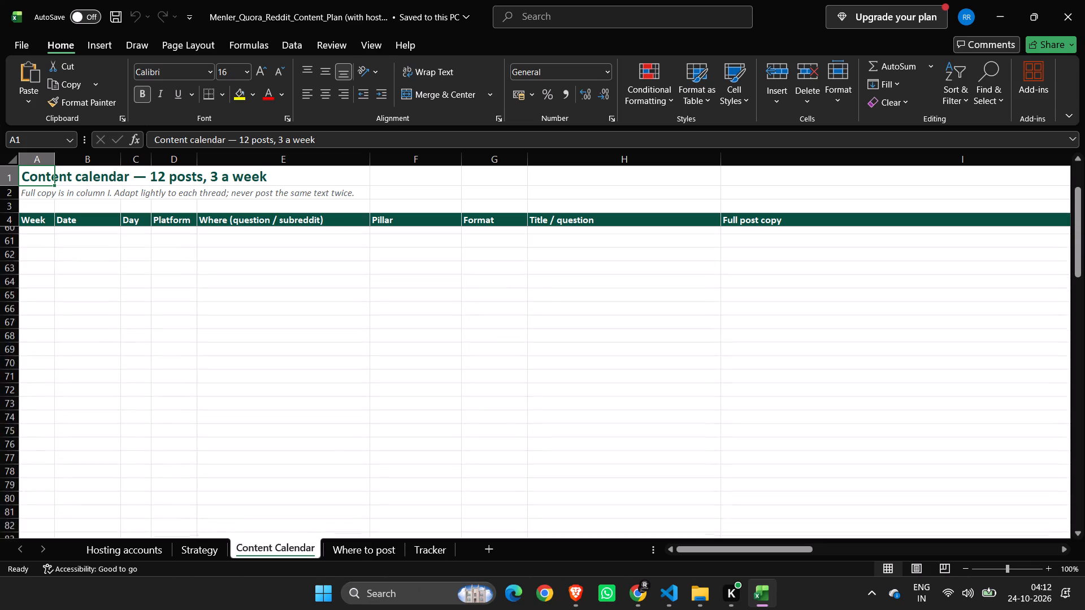
scroll(346, 400, up, 4)
scroll(346, 400, down, 1)
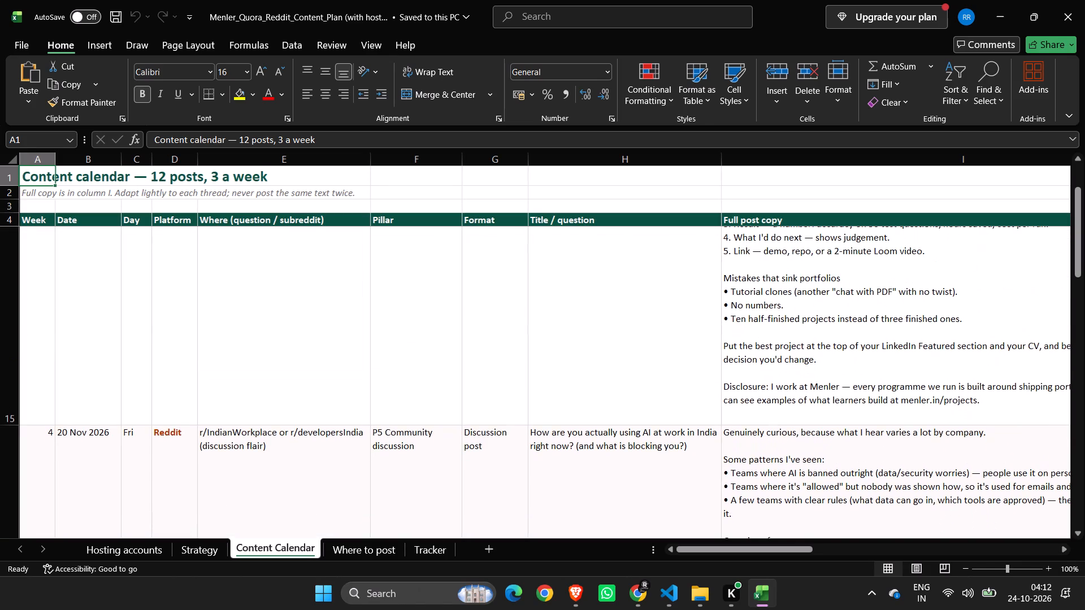
scroll(346, 400, down, 1)
scroll(346, 400, up, 1)
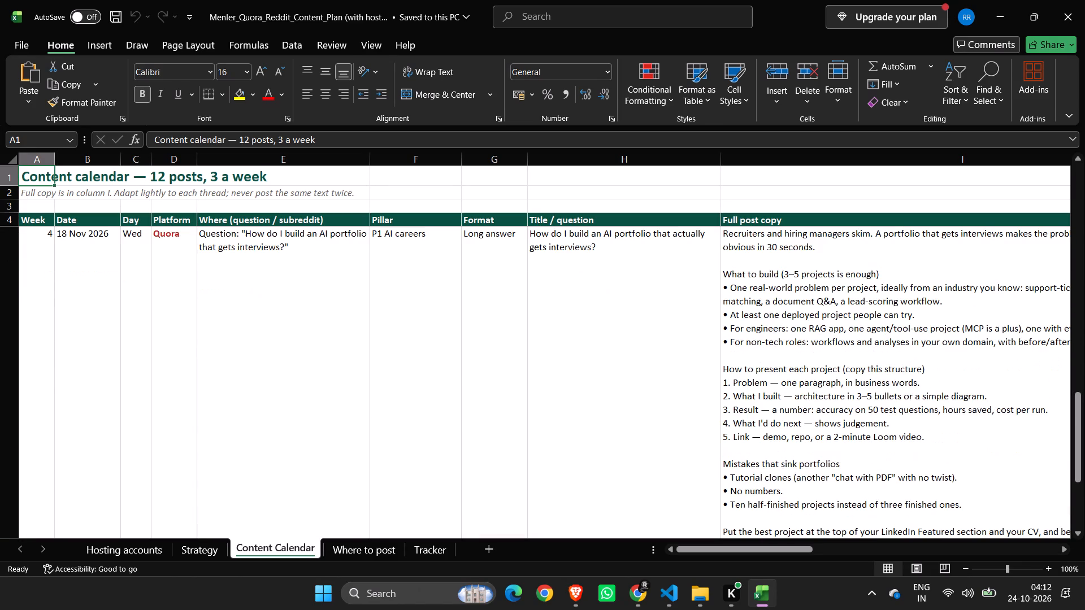
scroll(346, 400, down, 2)
scroll(346, 400, up, 1)
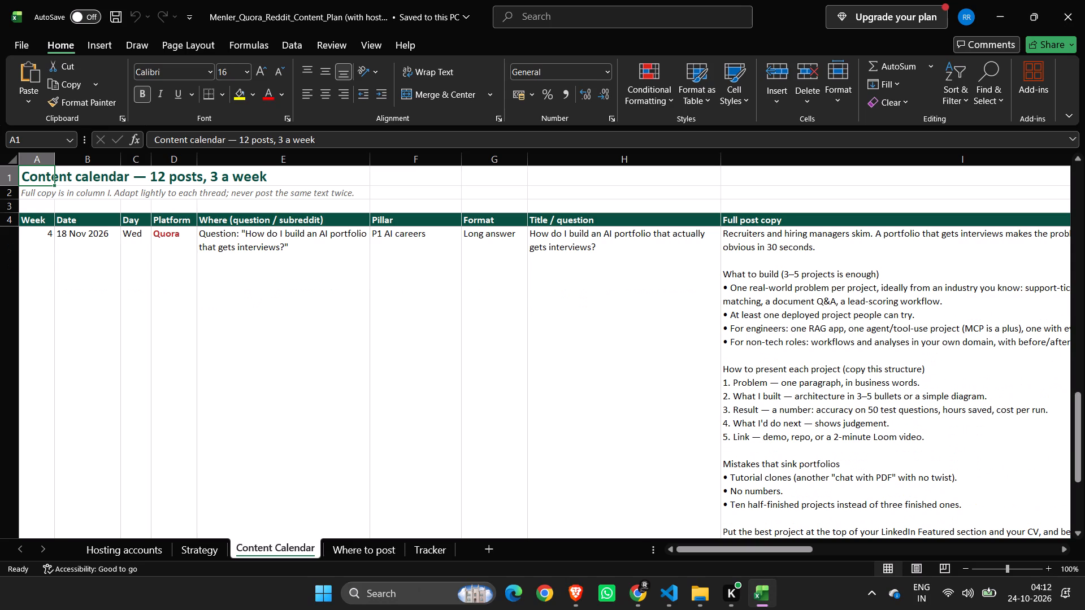
scroll(346, 400, down, 3)
scroll(346, 400, right, 1)
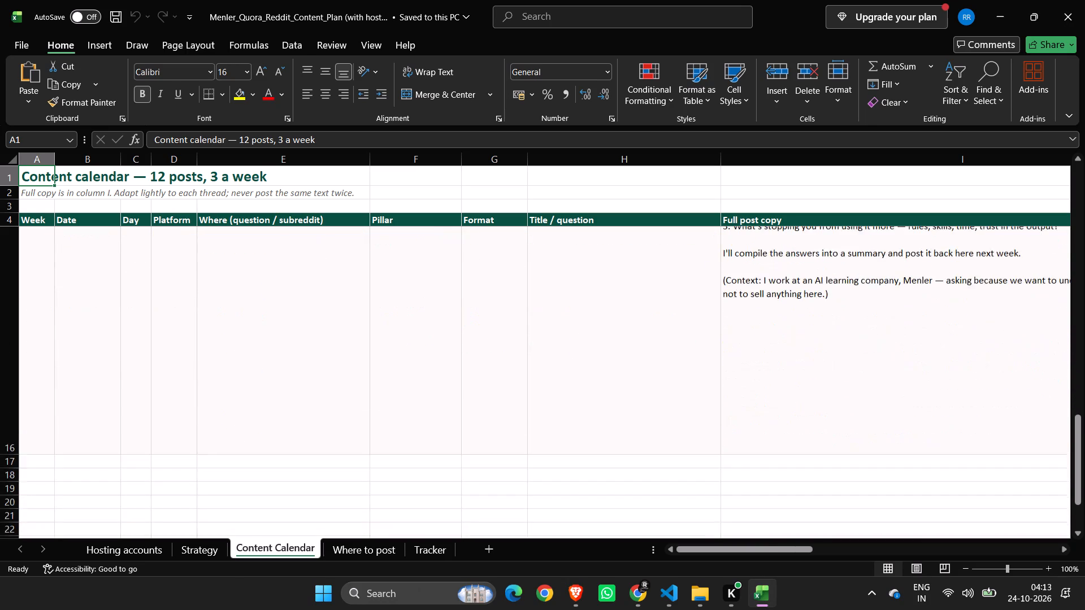
scroll(346, 400, right, 1)
scroll(346, 400, down, 1)
scroll(346, 400, up, 2)
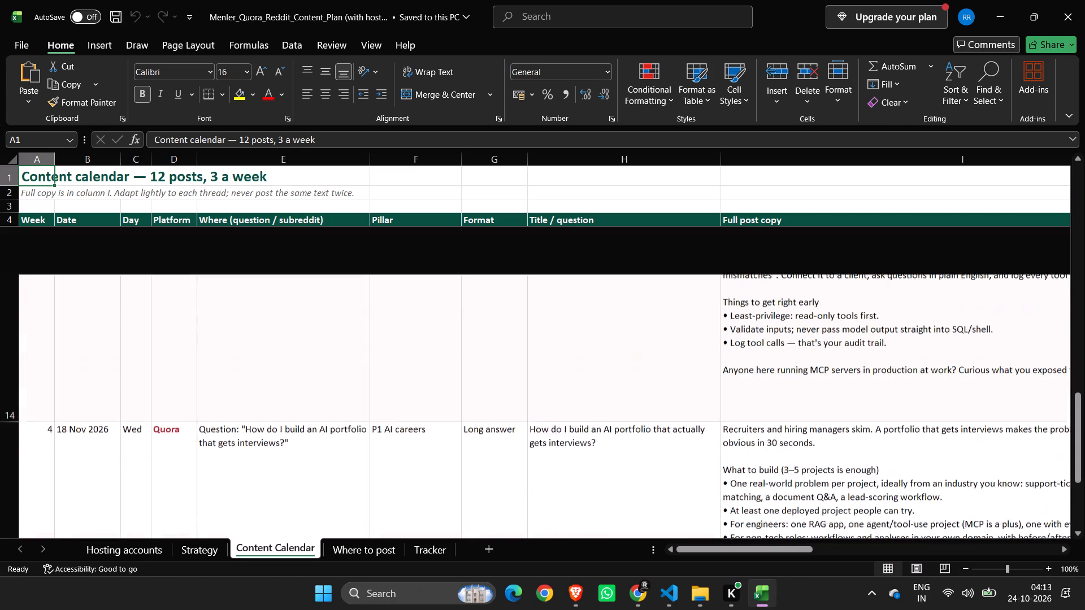
Look back over the Content Calendar posts from week 4 to the first entry, dated 26 Oct 2026.
scroll(346, 400, up, 6)
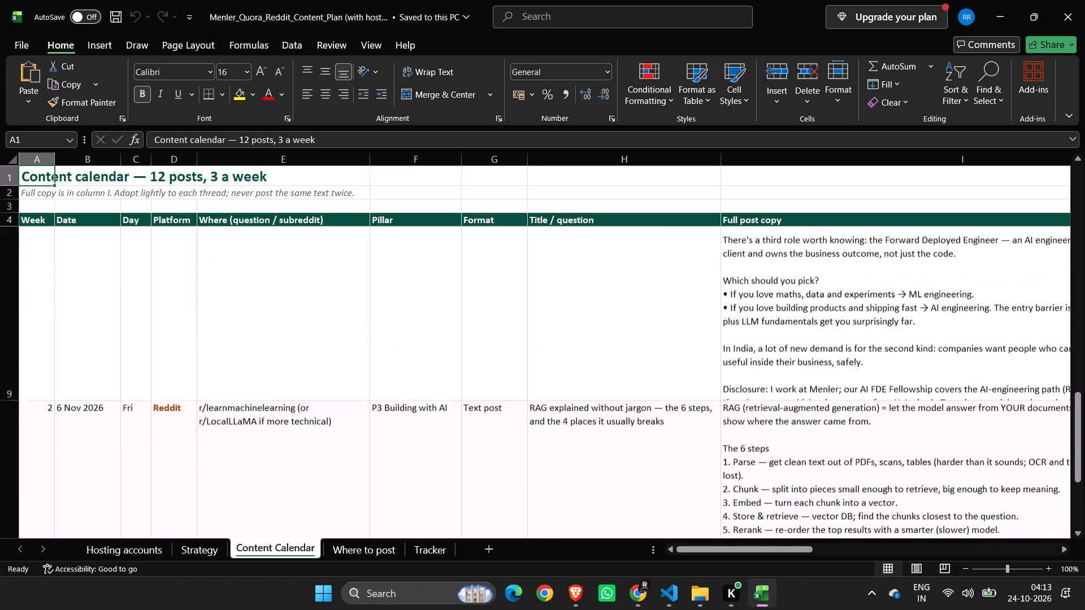
scroll(346, 400, up, 2)
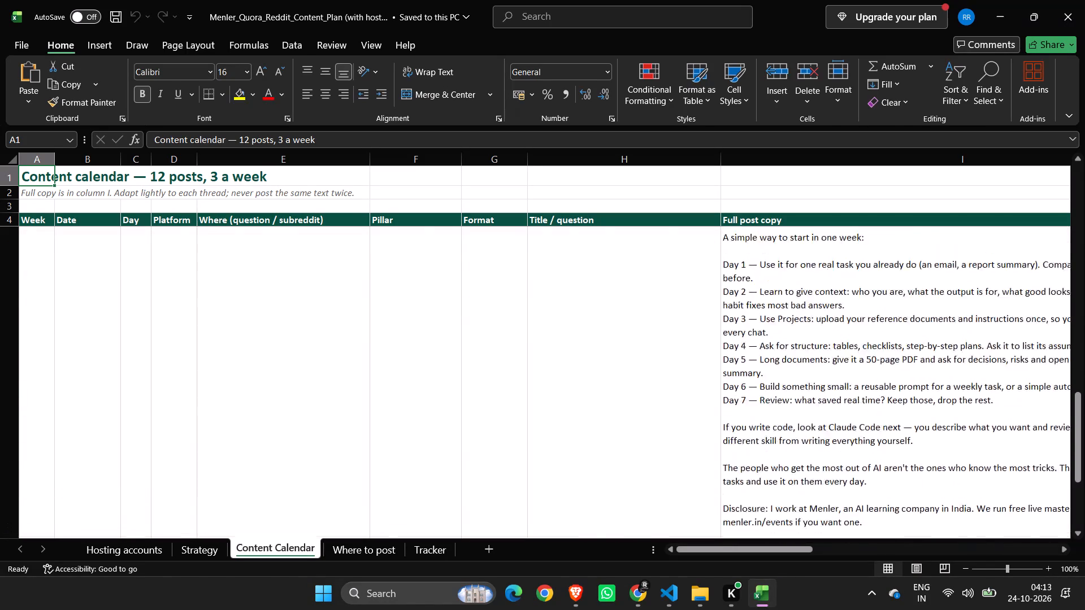
scroll(346, 400, up, 3)
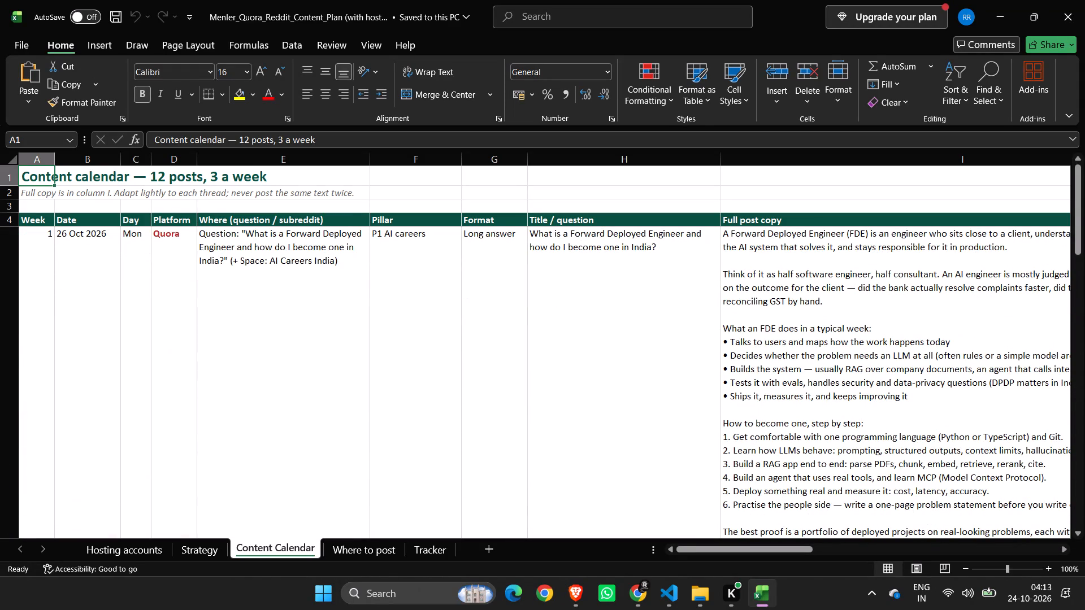
Reread the Content Calendar's week 1 and 2 posts, from the Forward Deployed Engineer answer to the AI engineer versus ML engineer answer.
scroll(453, 384, down, 1)
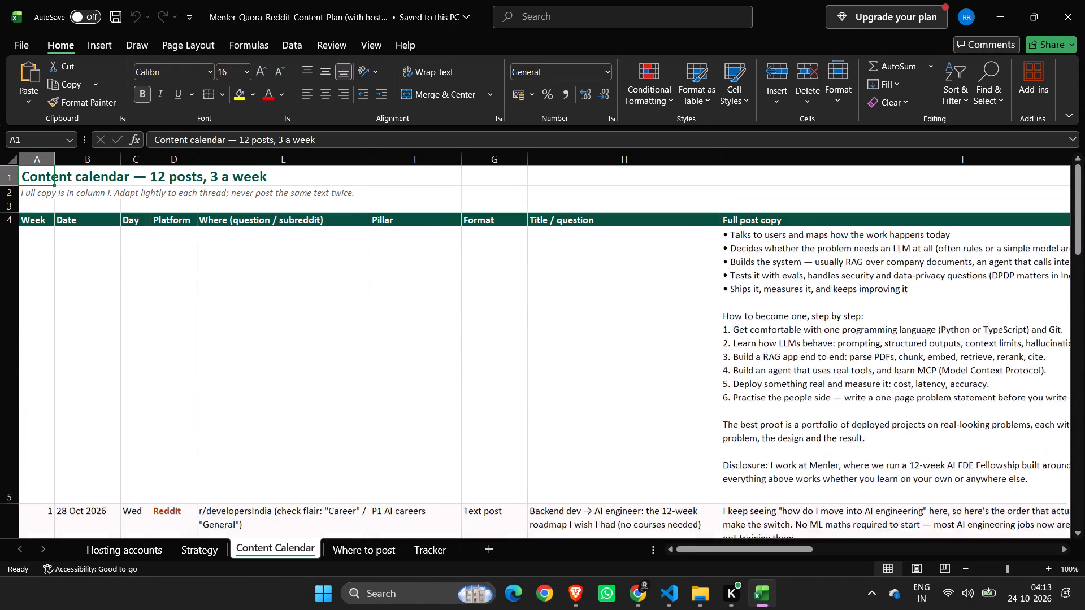
scroll(453, 384, down, 4)
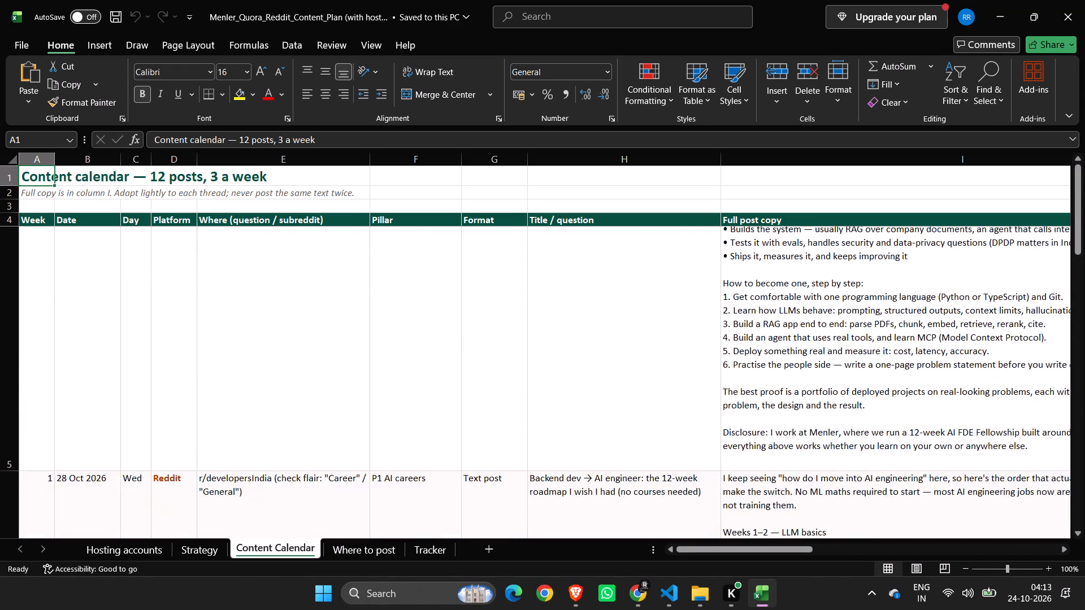
scroll(453, 384, down, 3)
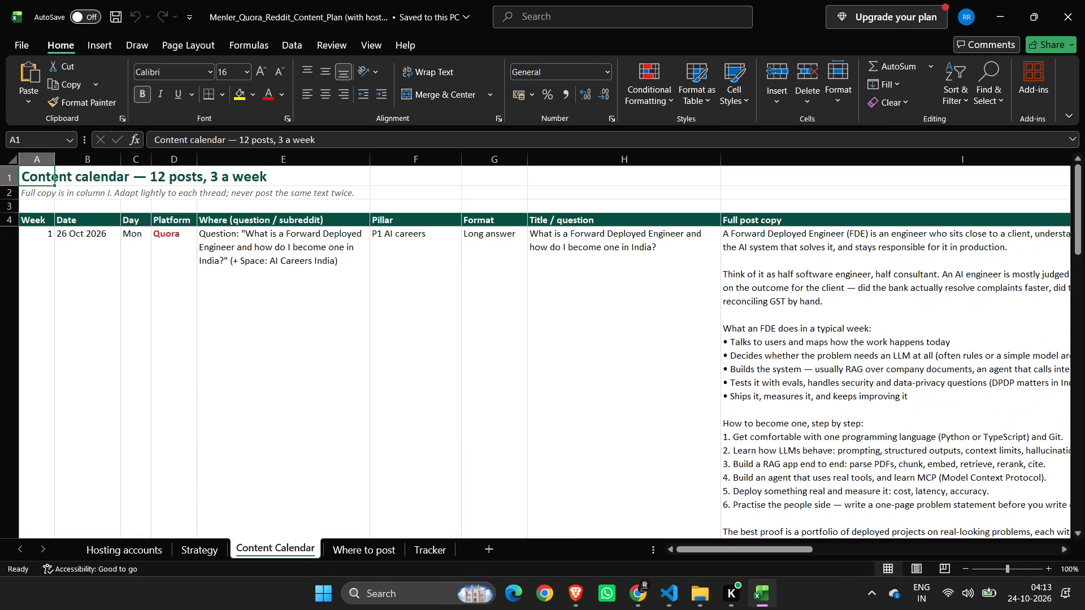
scroll(453, 384, down, 3)
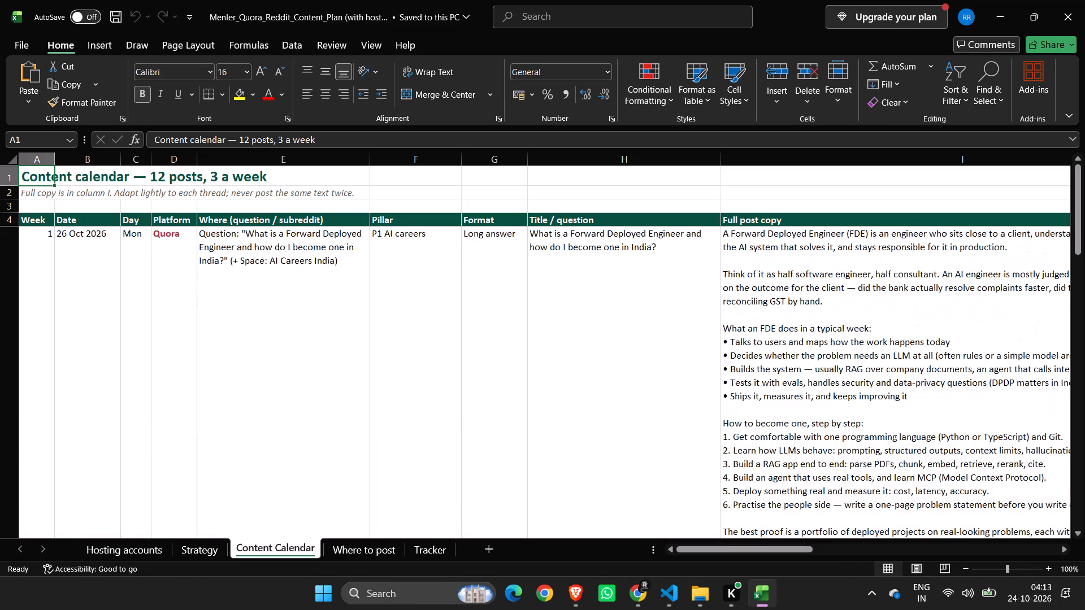
scroll(453, 384, down, 4)
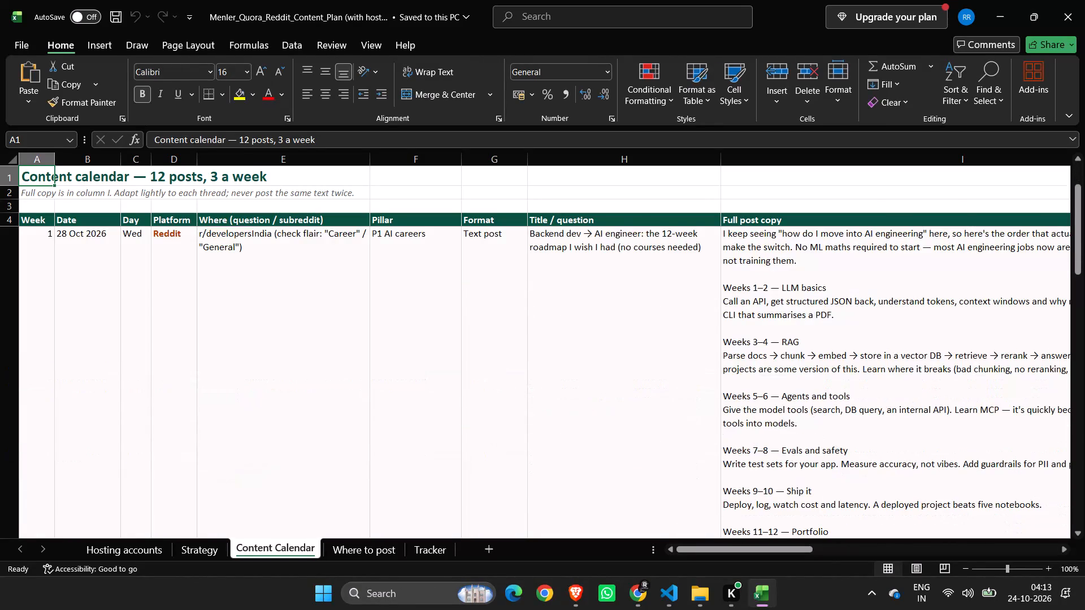
scroll(453, 384, down, 3)
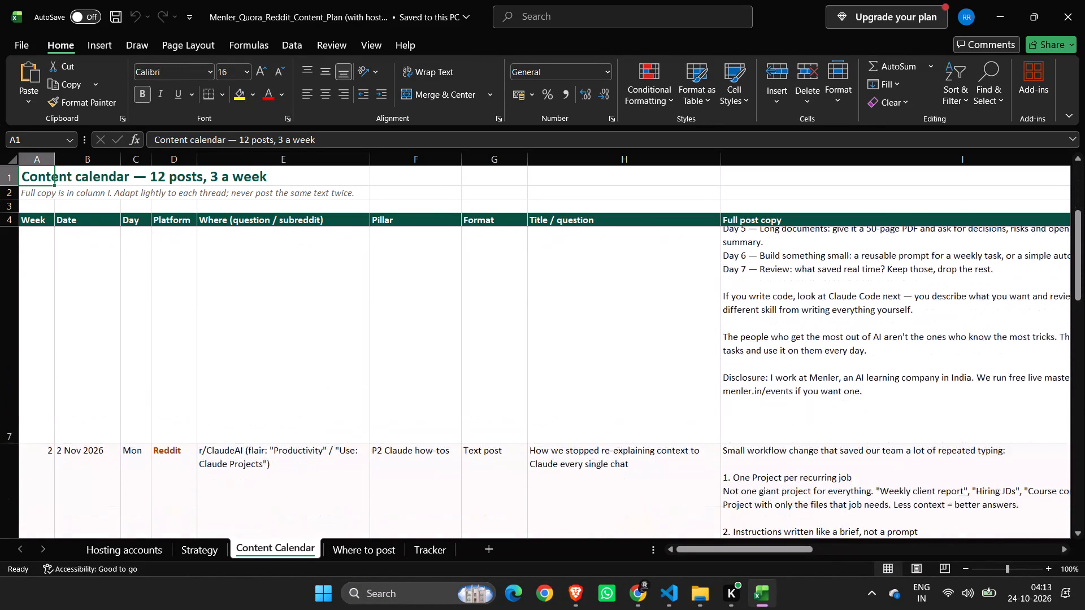
scroll(453, 384, down, 4)
scroll(453, 384, up, 2)
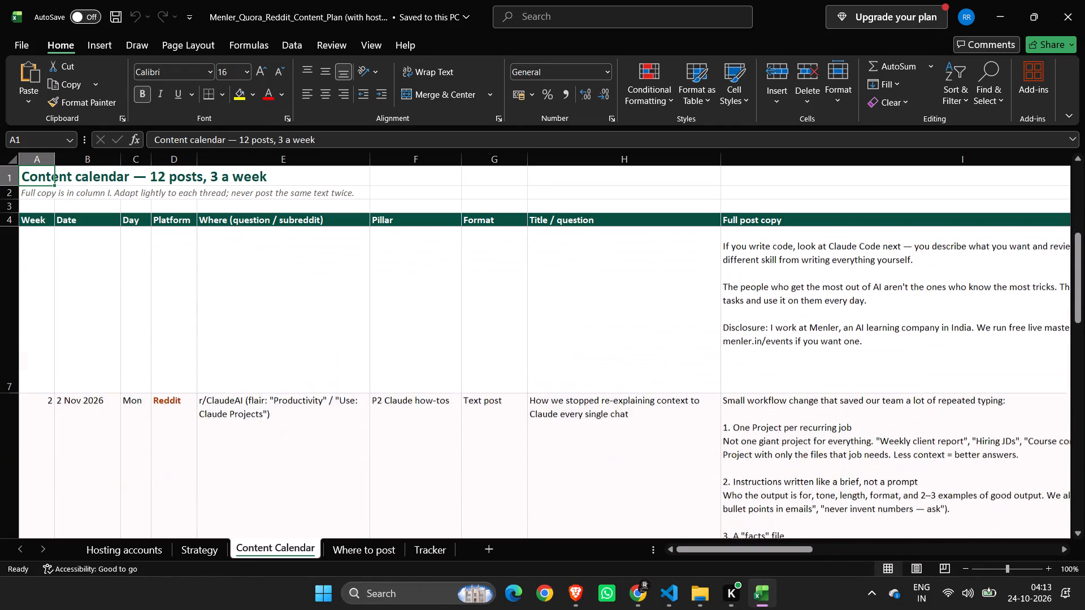
scroll(453, 384, up, 10)
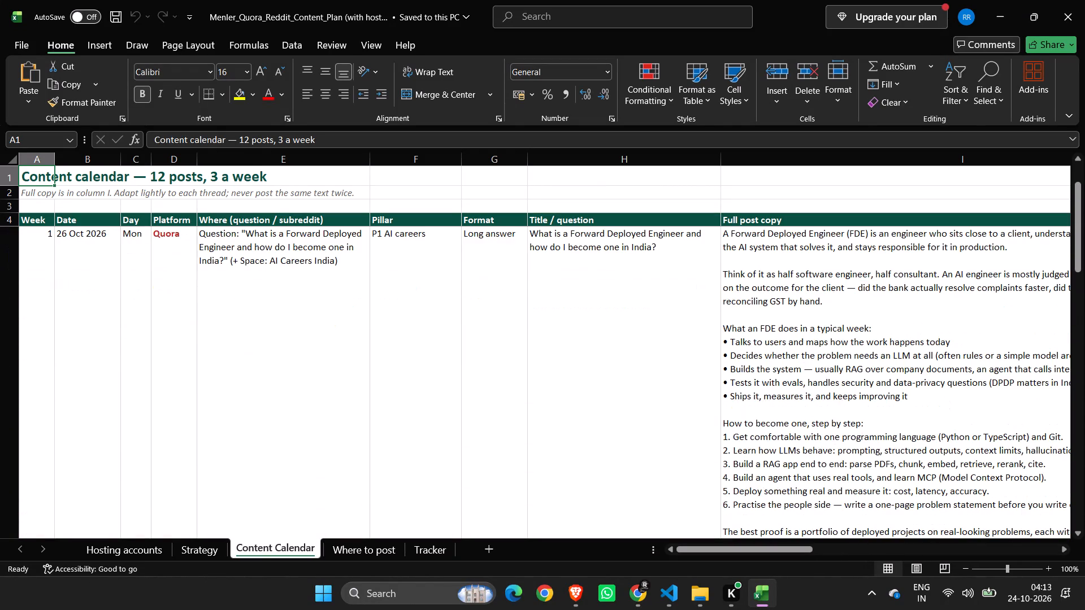
scroll(453, 384, down, 1)
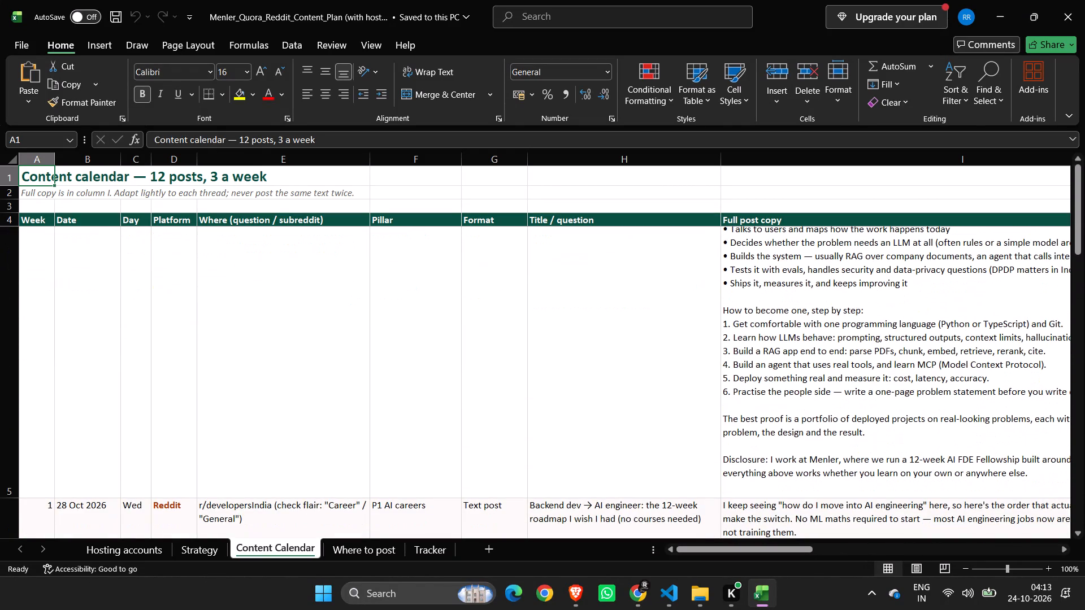
scroll(453, 384, down, 4)
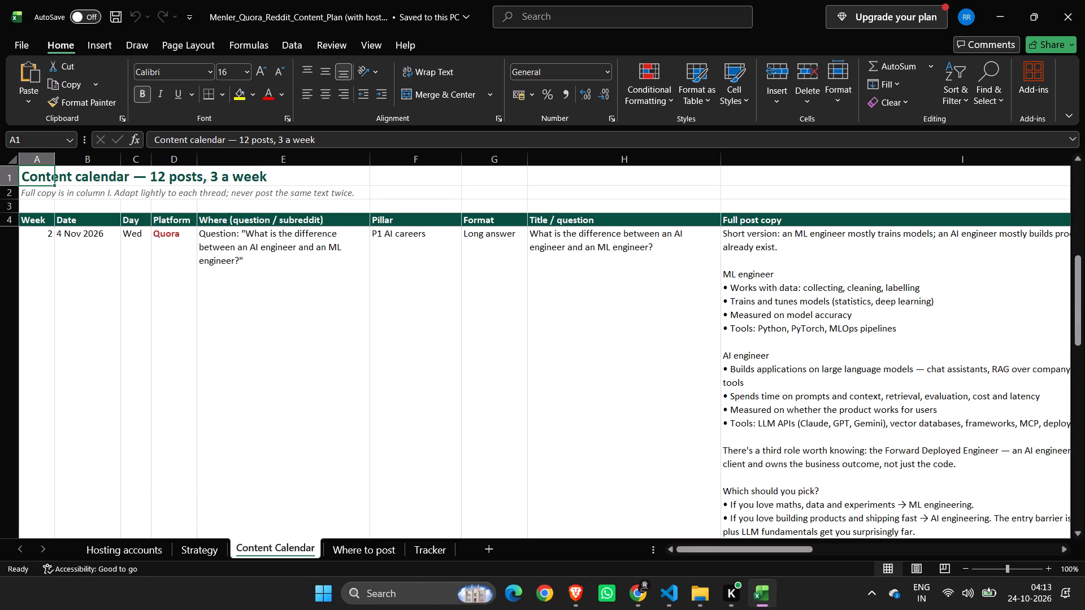
Review the Content Calendar in order from the first entry in row 5 to the MCP server post in row 14.
drag(1079, 307, 1073, 175)
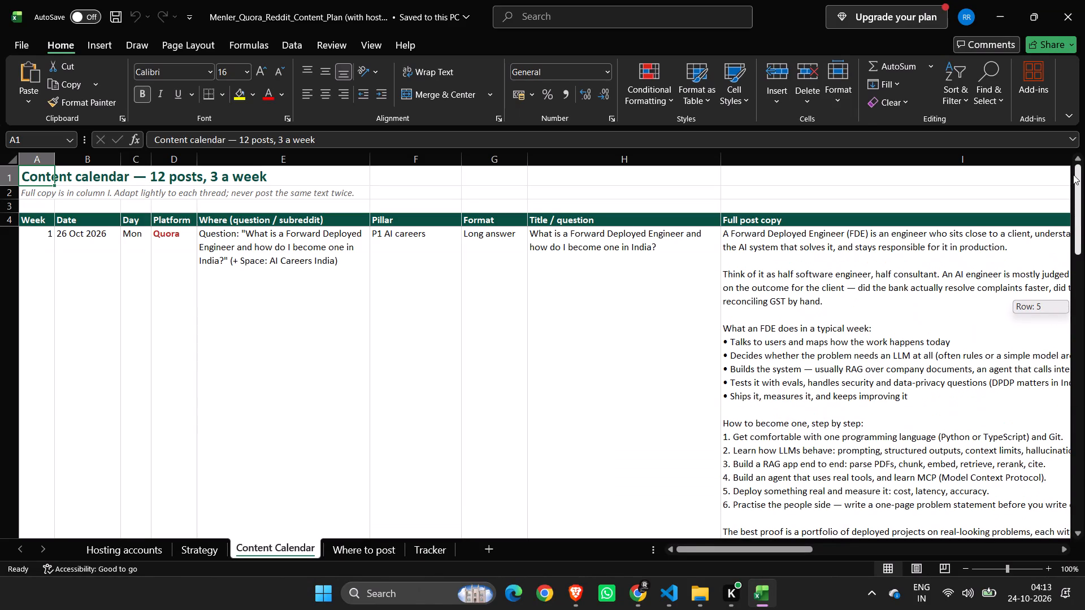
drag(1073, 175, 1080, 224)
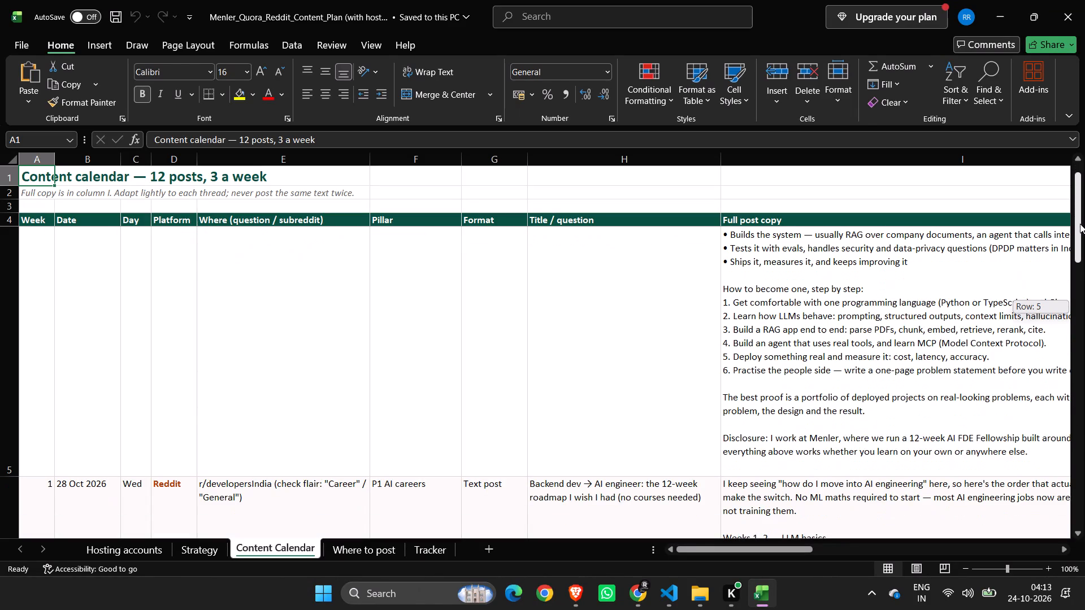
drag(1080, 224, 1084, 245)
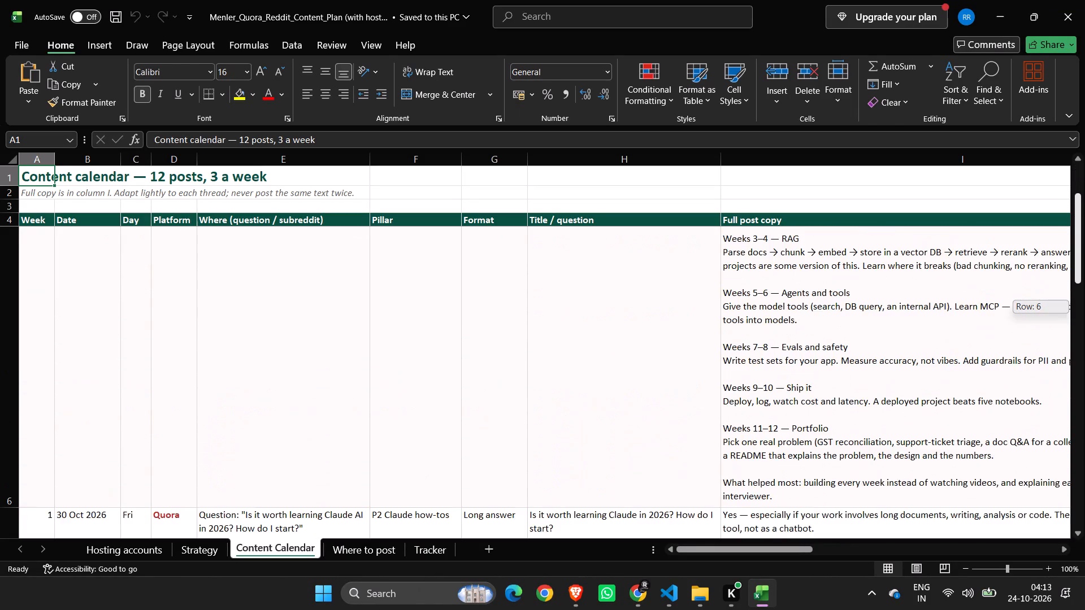
drag(1084, 245, 1084, 283)
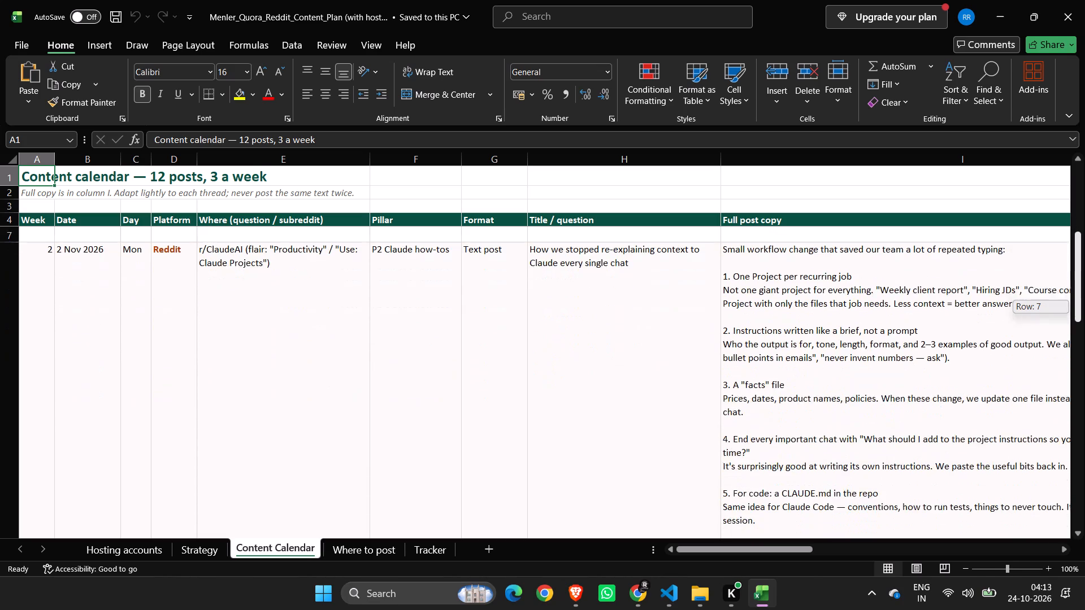
drag(1084, 283, 1084, 365)
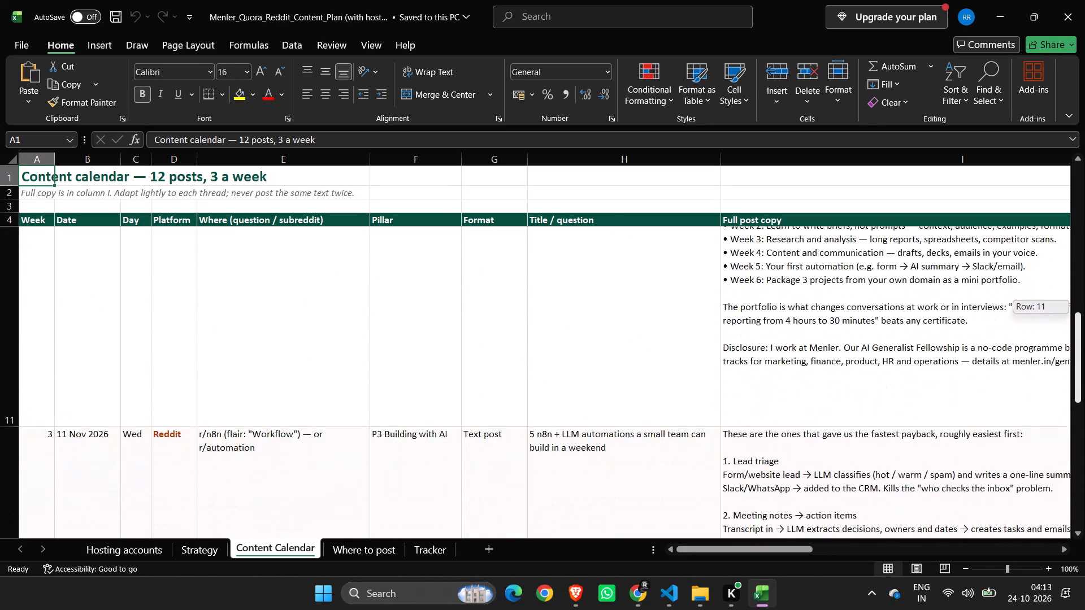
drag(1084, 365, 1084, 426)
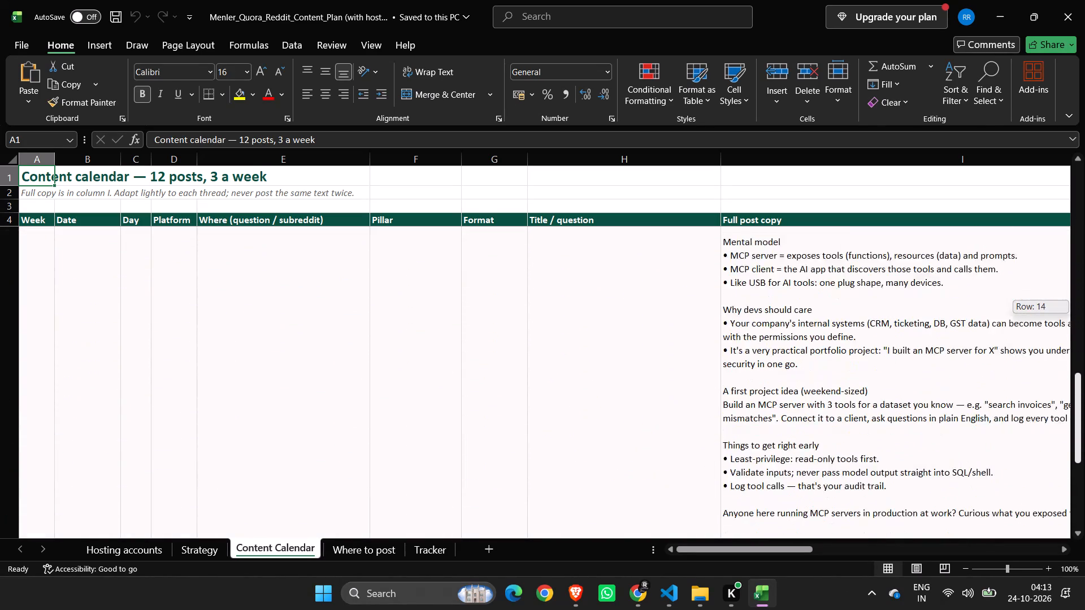
drag(1084, 426, 1084, 429)
Review the Where to post sheet's communities, audiences, rules and Quora question bank.
click(353, 544)
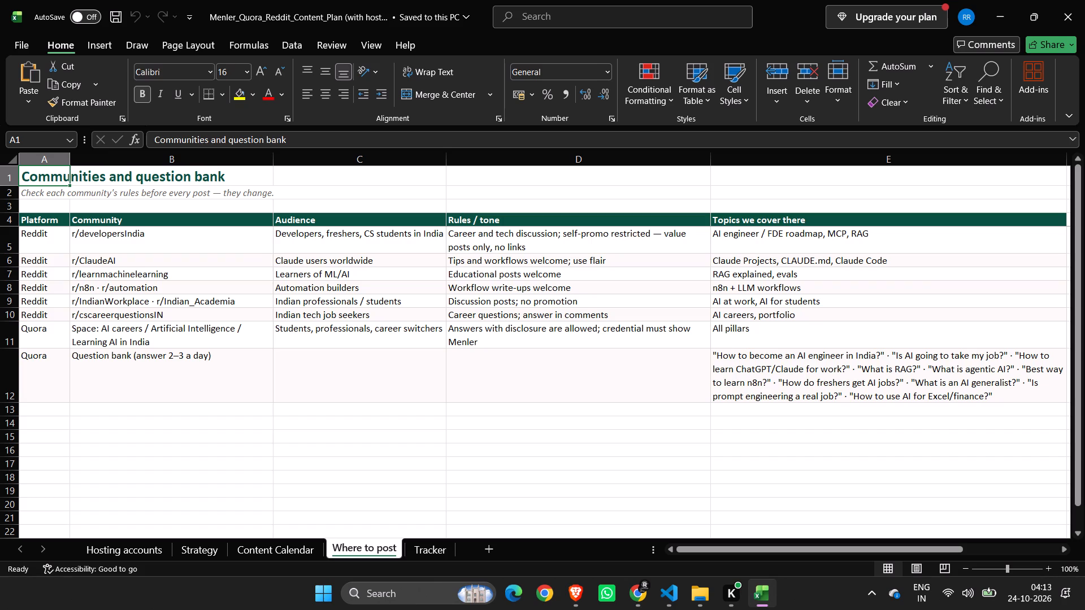
click(49, 234)
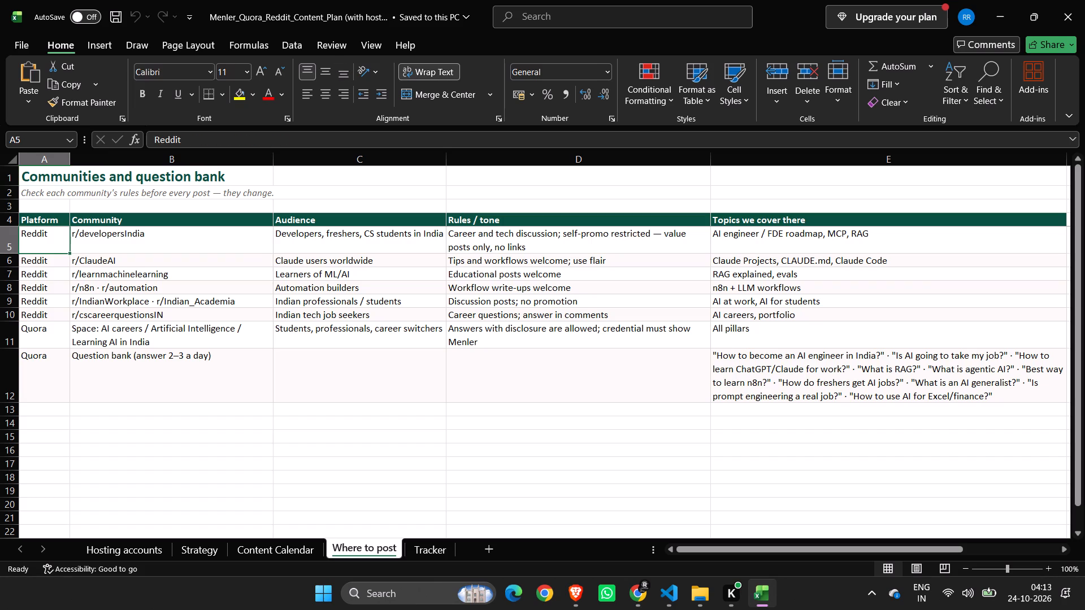
click(94, 245)
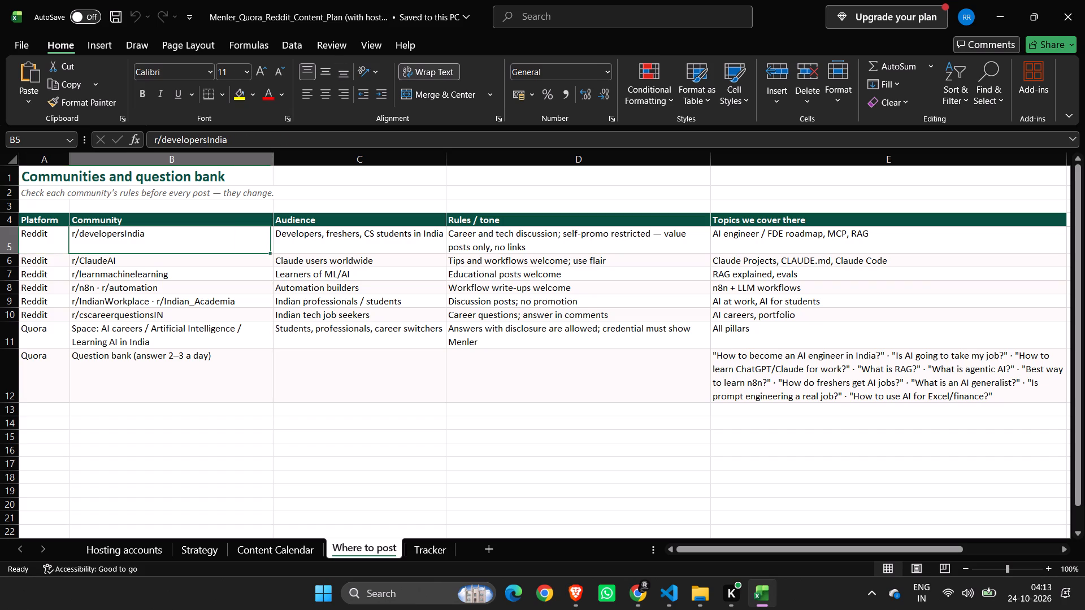
click(340, 250)
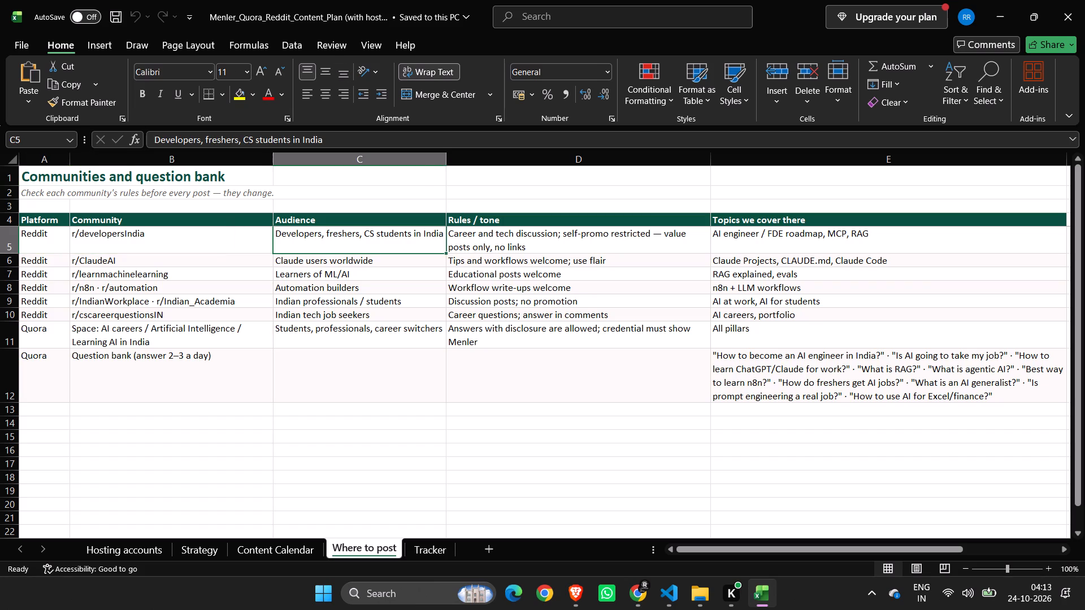
click(756, 376)
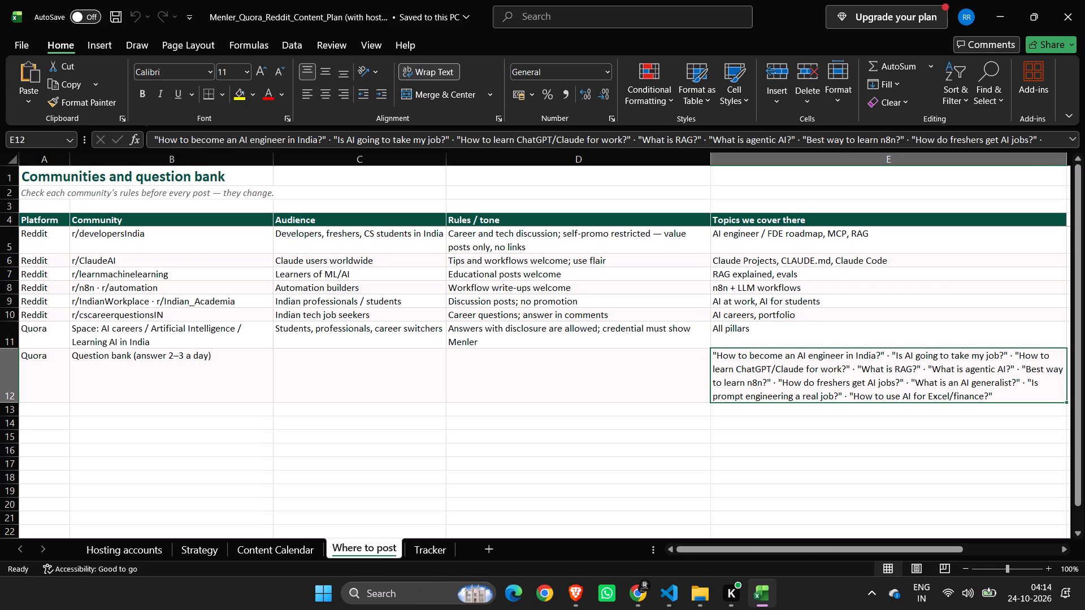
click(154, 329)
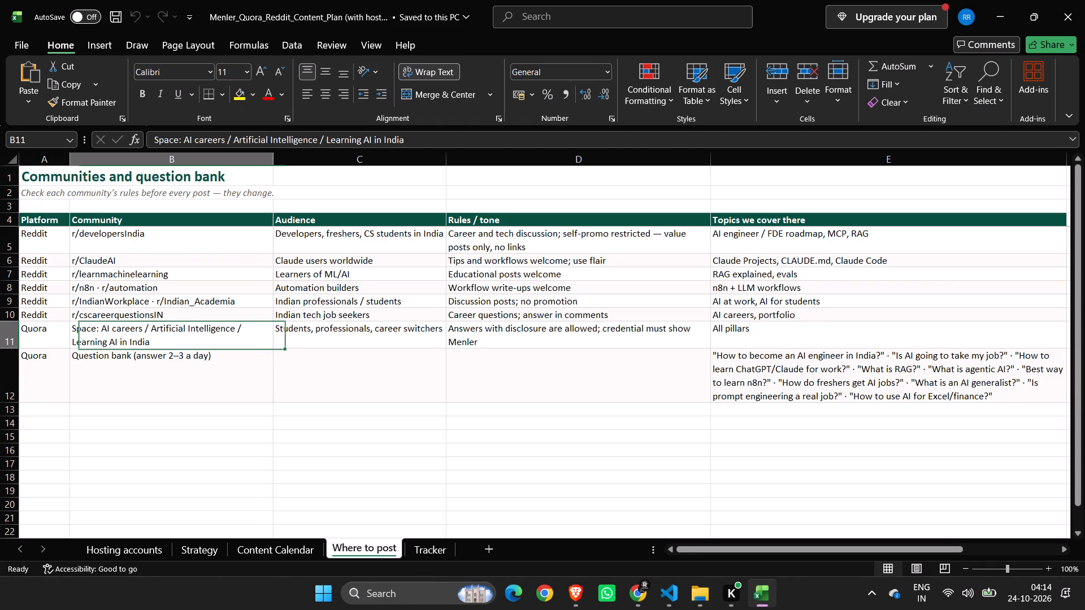
Review the Tracker sheet's weekly results table, including its Views, Upvotes and Comments columns.
click(423, 543)
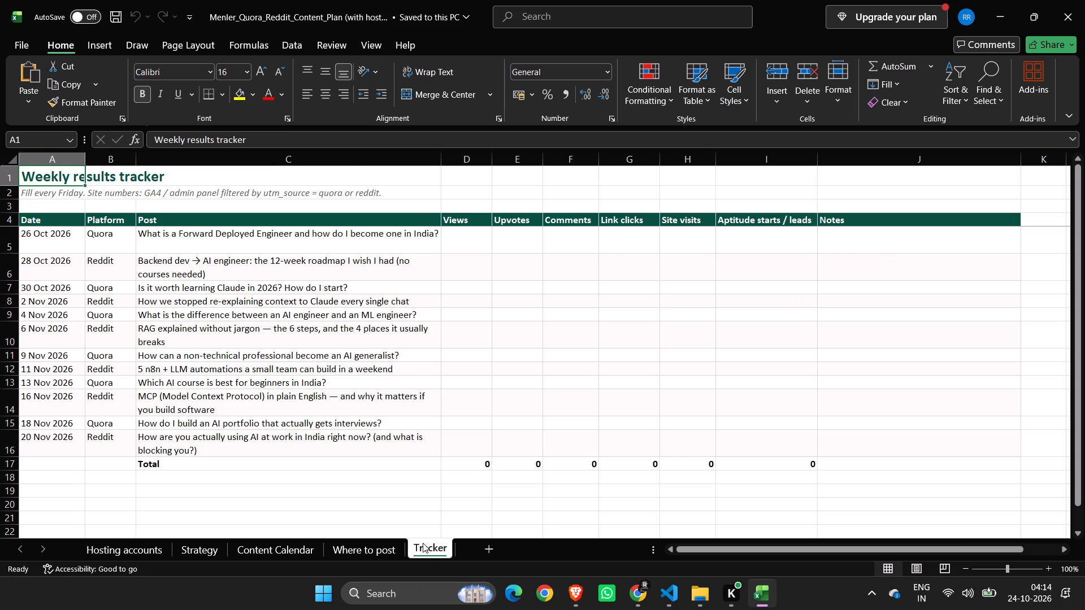
click(475, 243)
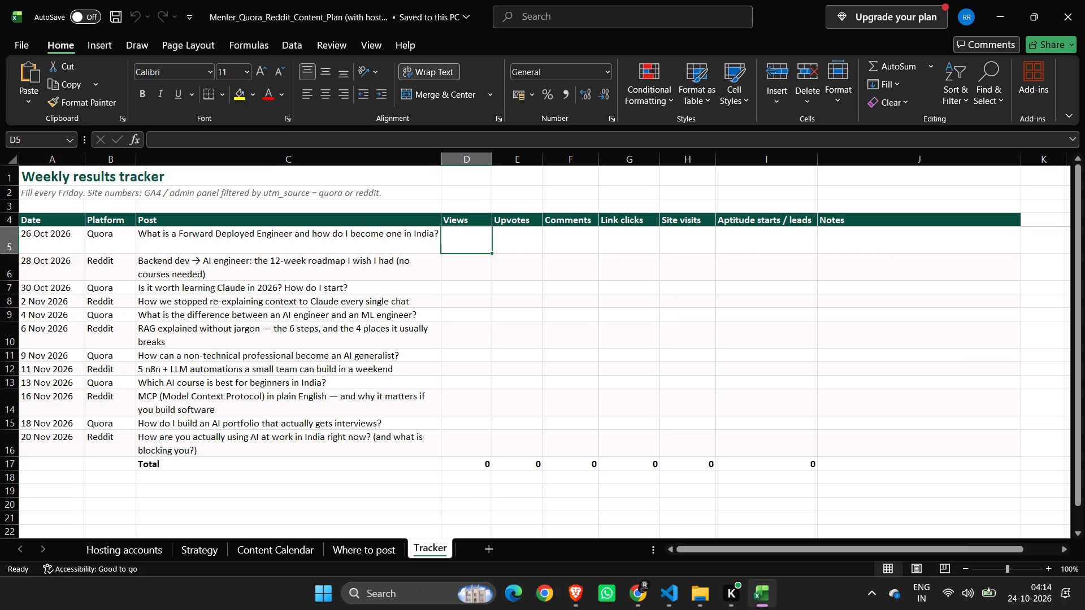
click(513, 246)
click(588, 249)
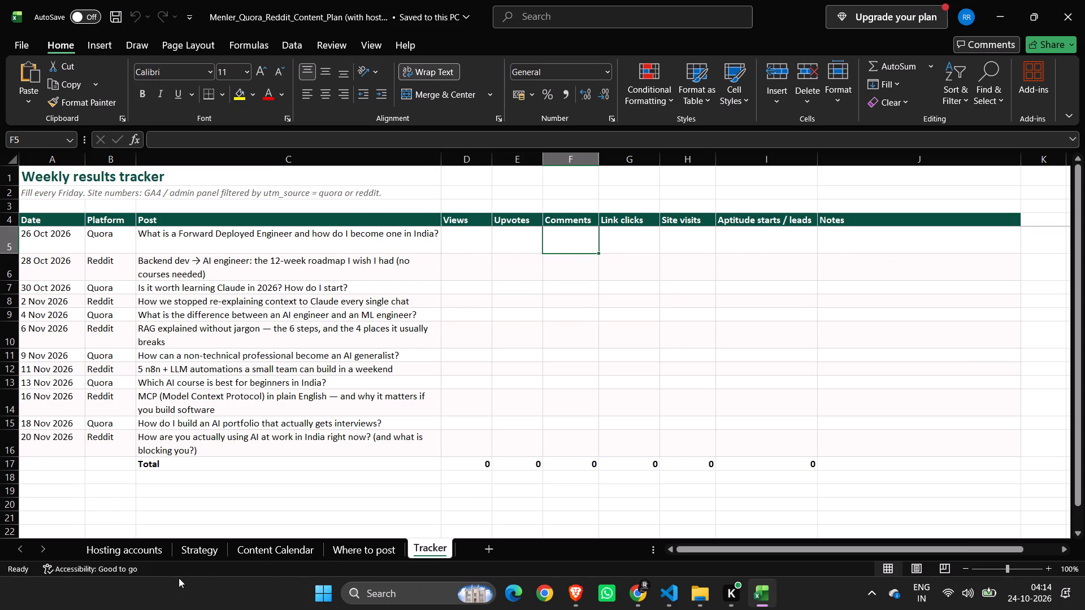
Examine the Hosting accounts sheet's deployment details, other services, fill-in instruction and Vercel account email cells.
click(102, 543)
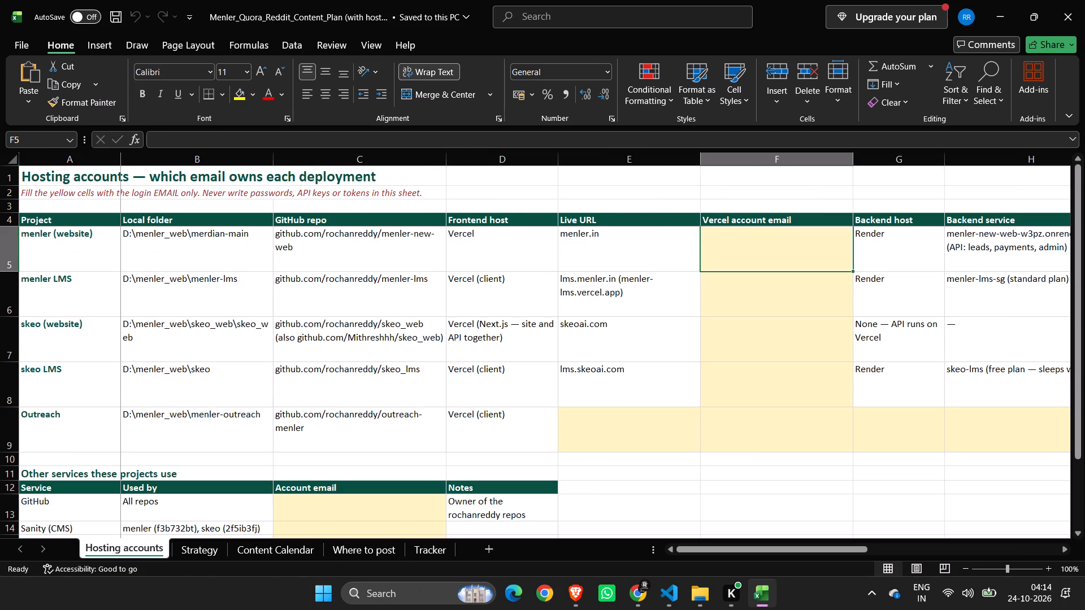
scroll(338, 389, up, 2)
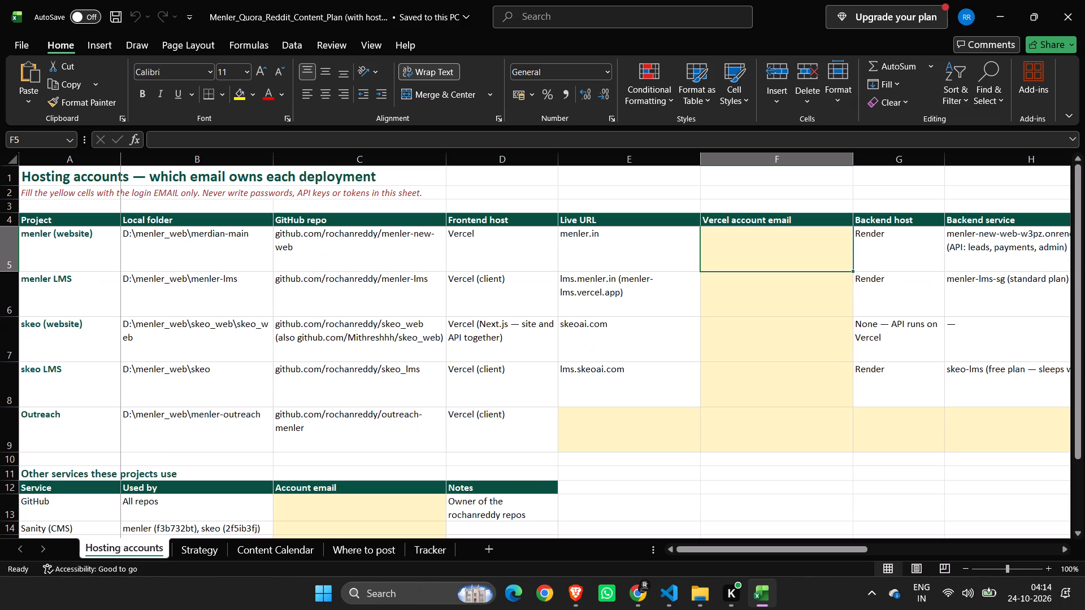
click(87, 263)
click(187, 264)
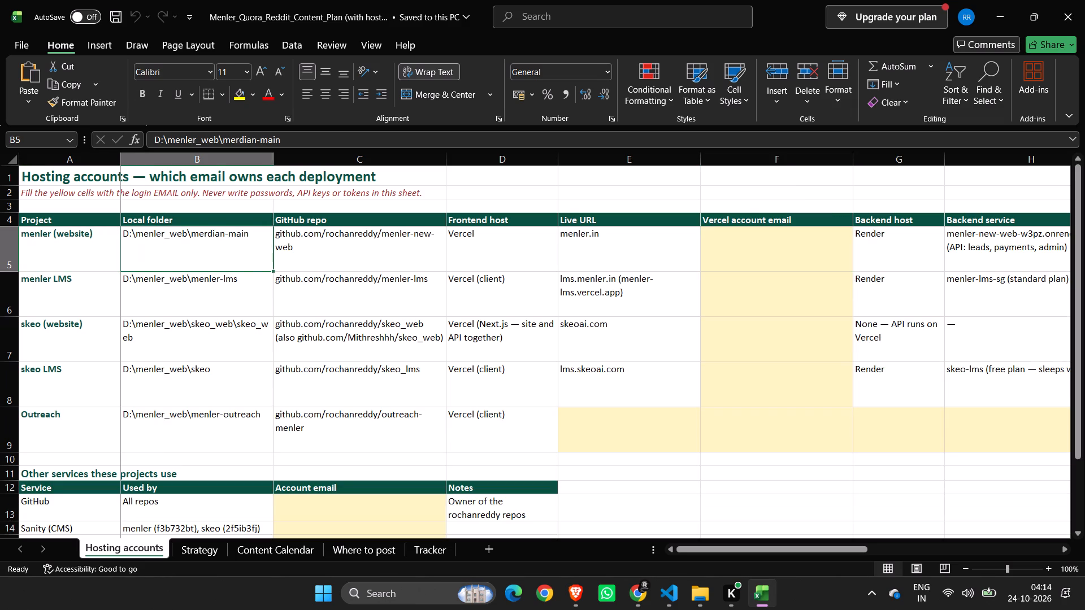
click(310, 250)
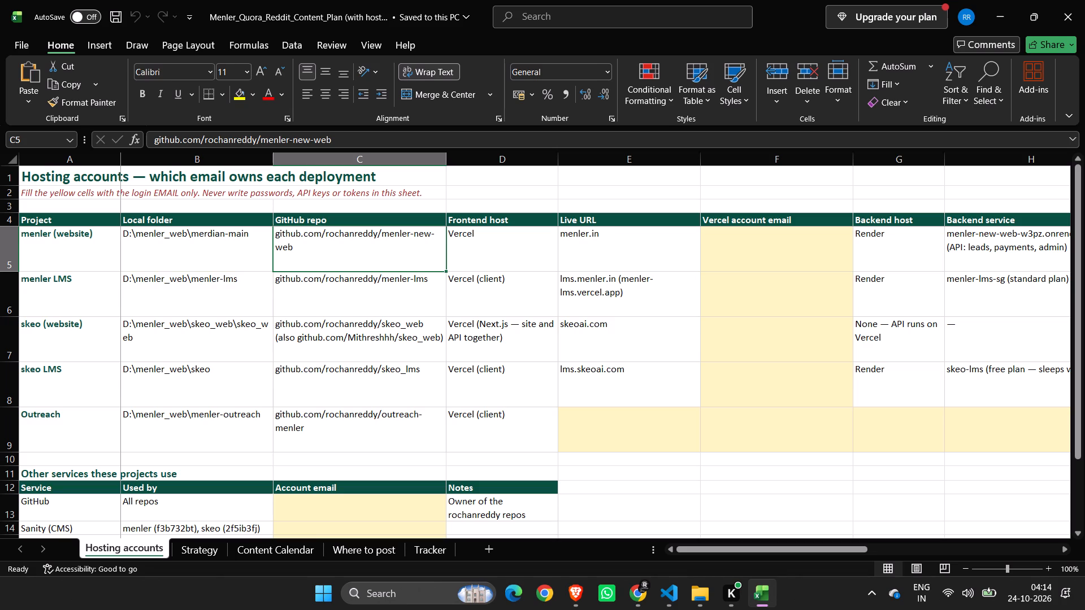
click(223, 260)
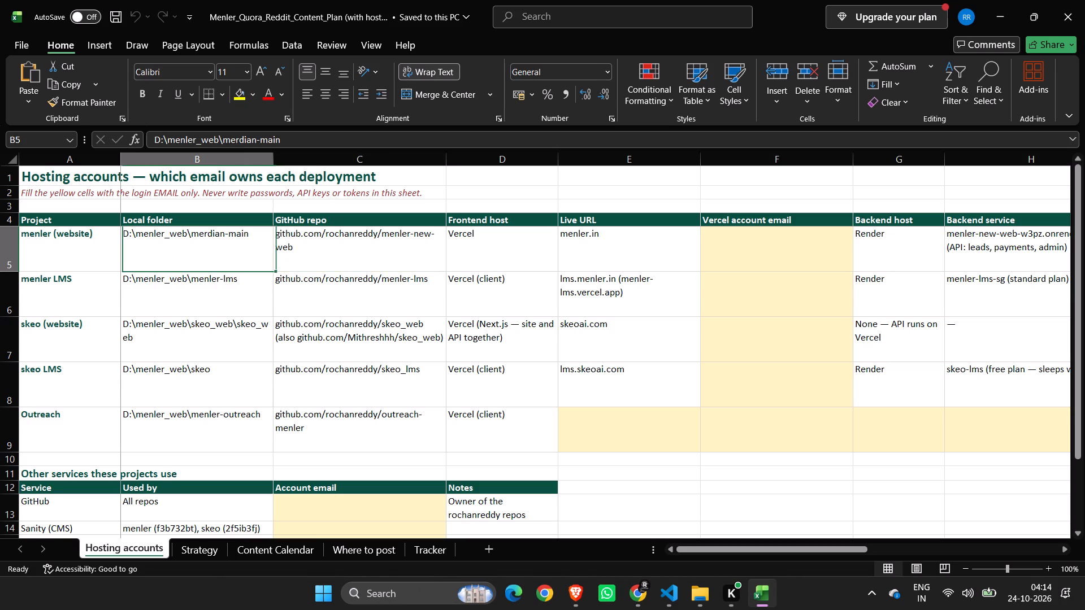
scroll(207, 228, down, 3)
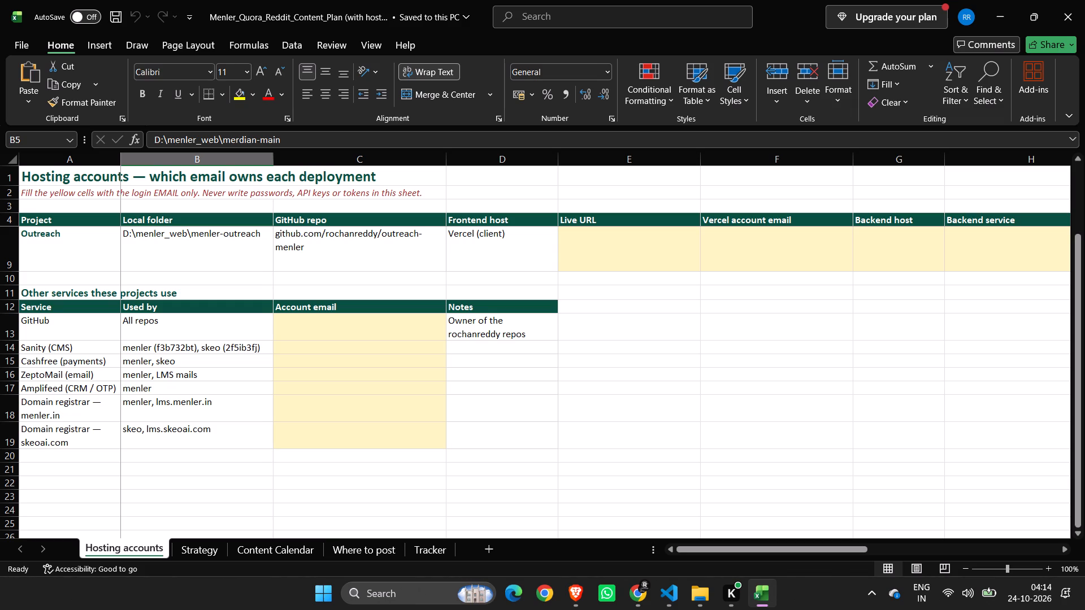
scroll(314, 393, up, 6)
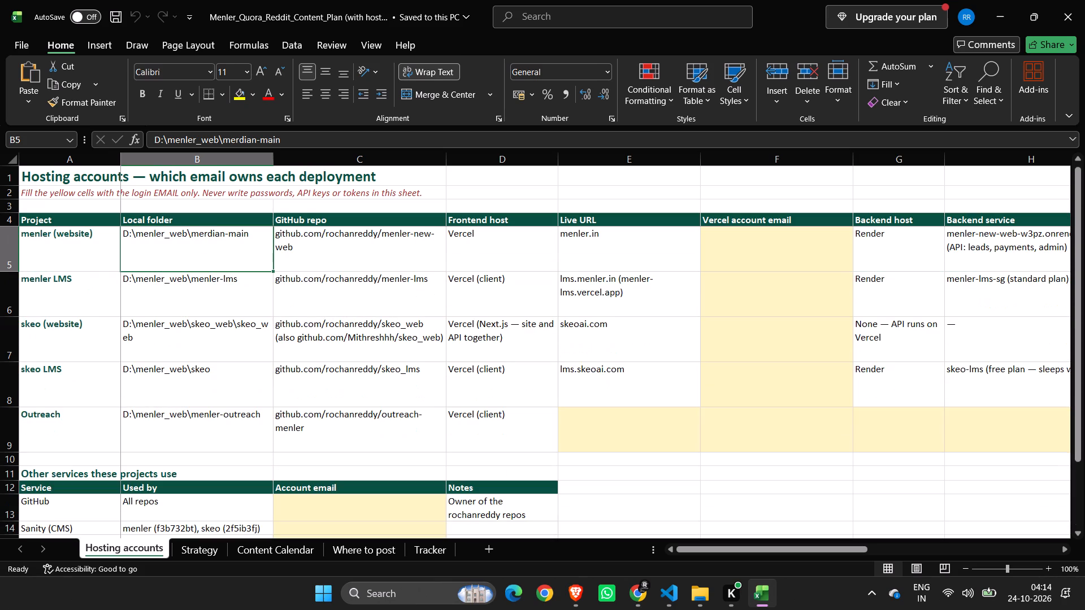
click(784, 267)
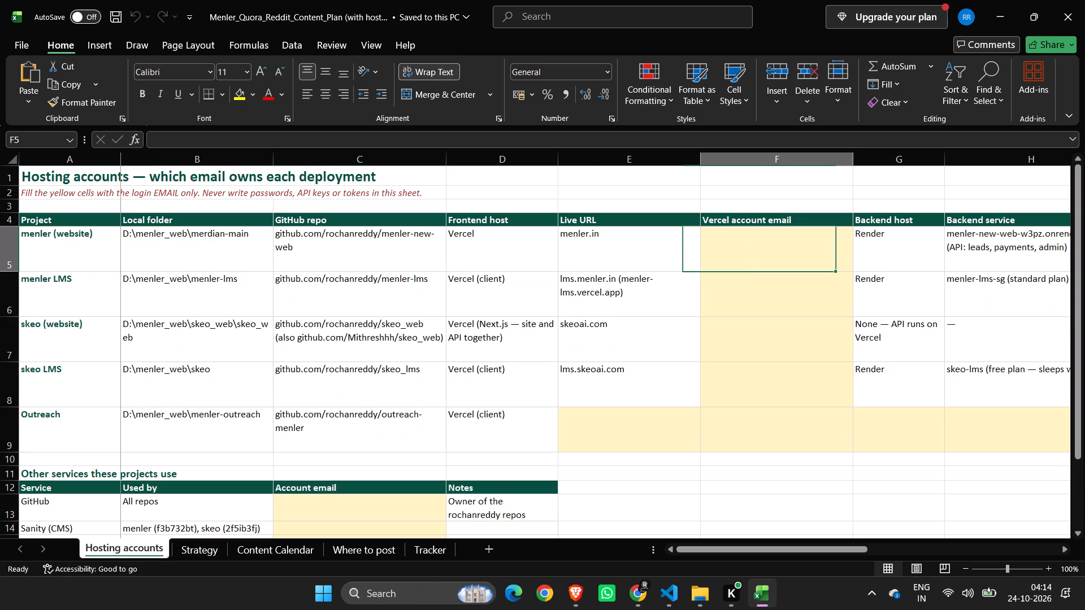
click(341, 198)
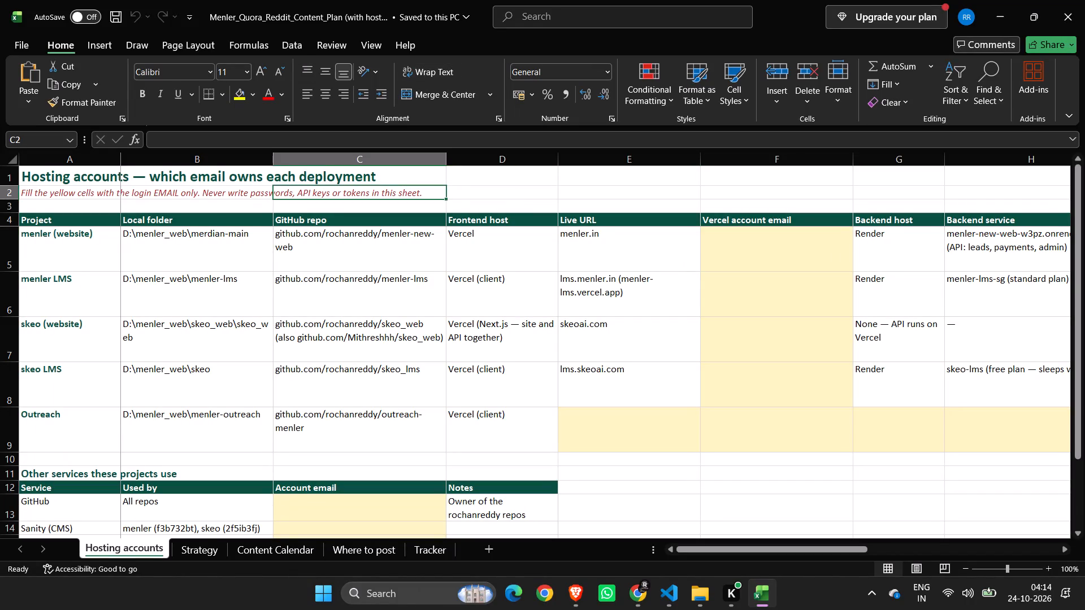
click(734, 255)
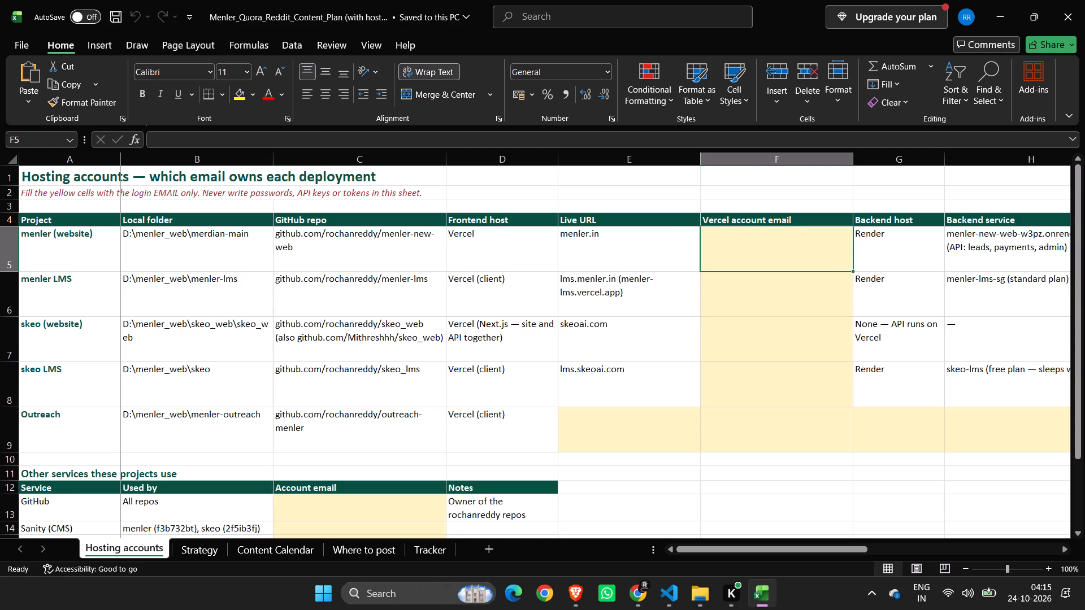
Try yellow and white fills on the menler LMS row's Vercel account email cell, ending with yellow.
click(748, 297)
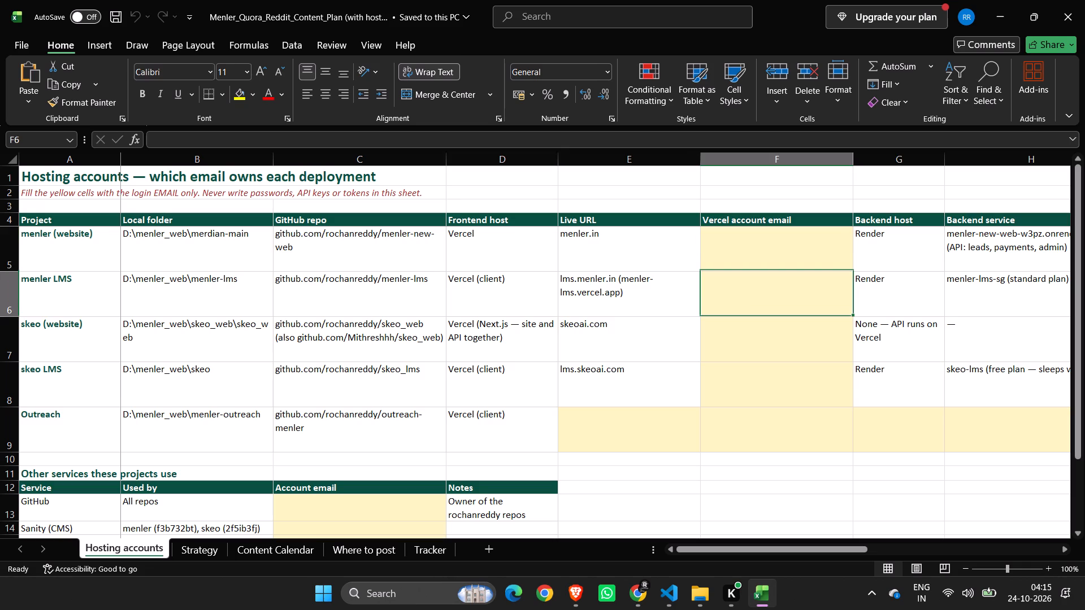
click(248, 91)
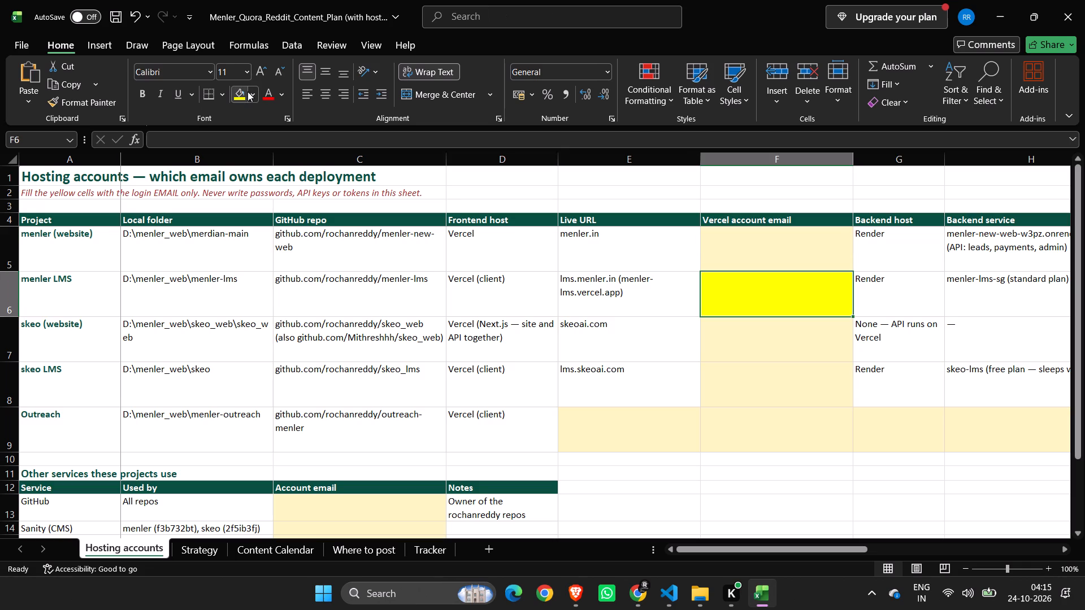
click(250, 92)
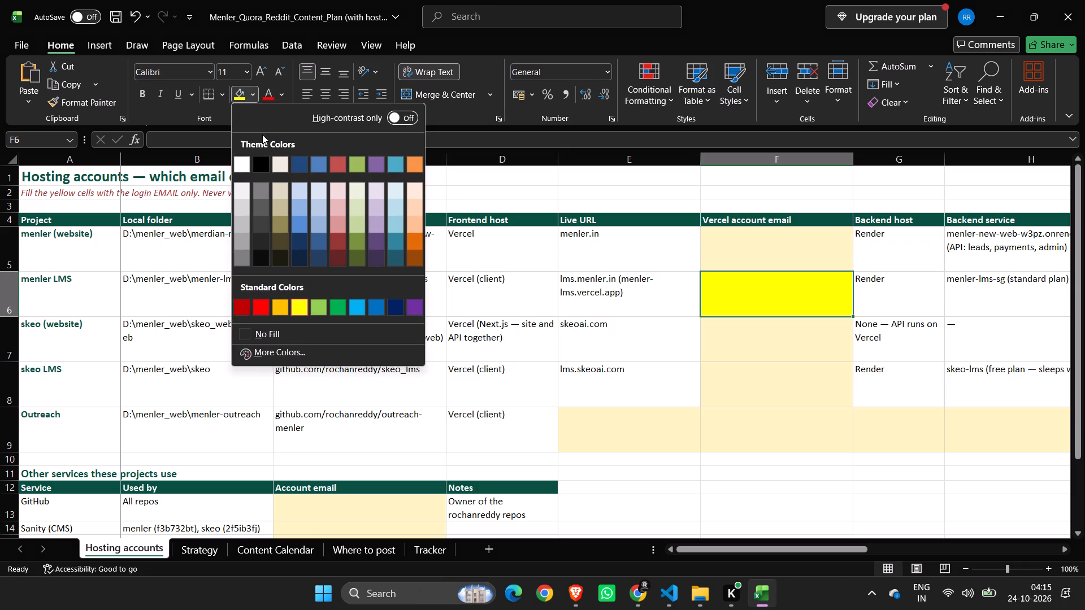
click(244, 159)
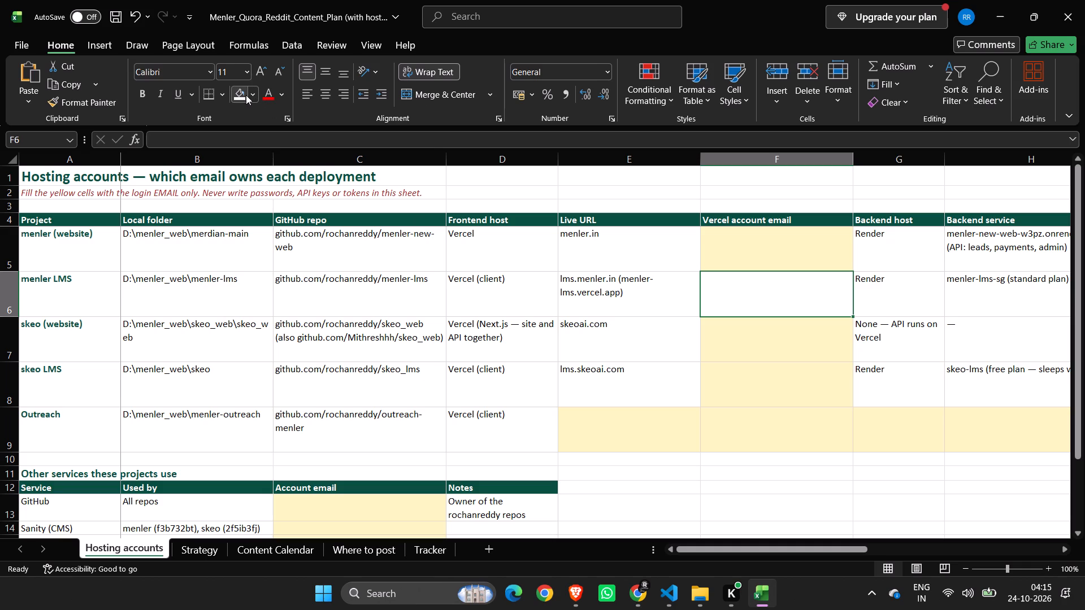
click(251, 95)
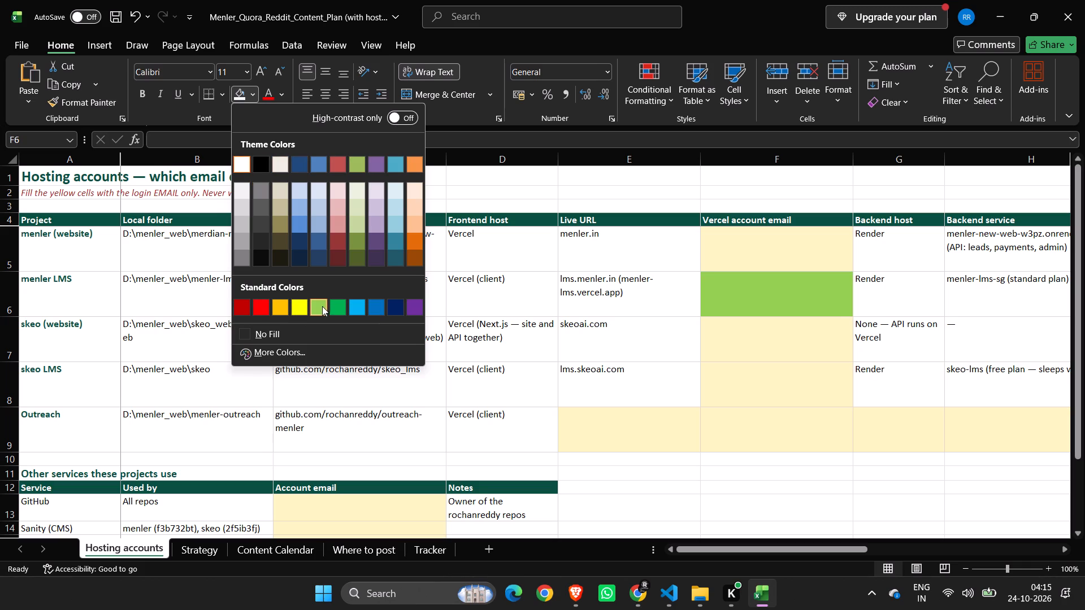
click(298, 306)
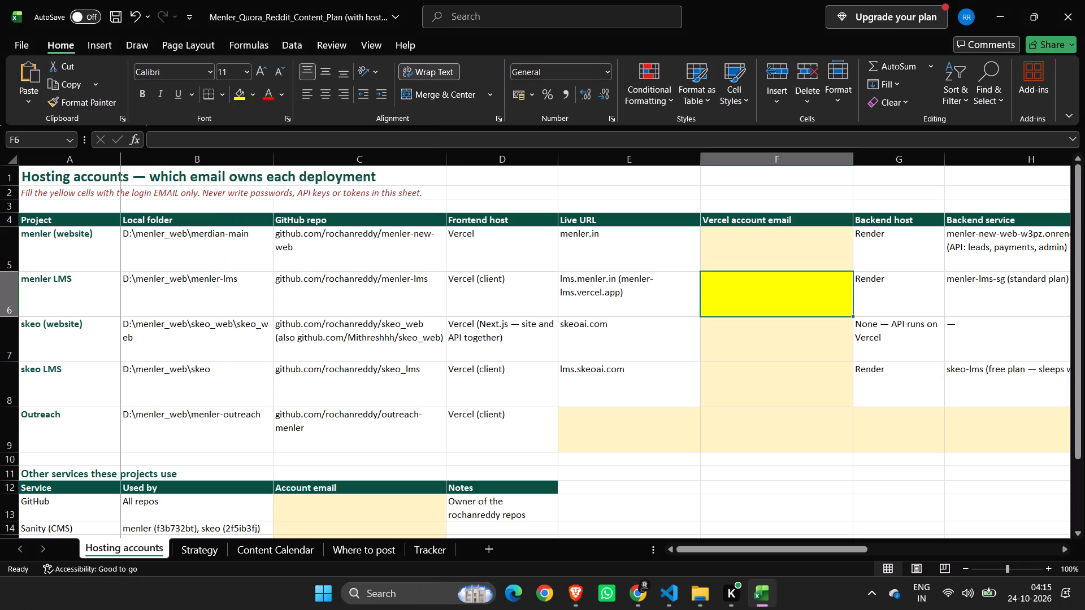
Examine the remaining Hosting accounts columns, including the backend service, Render account email and database account email.
click(731, 347)
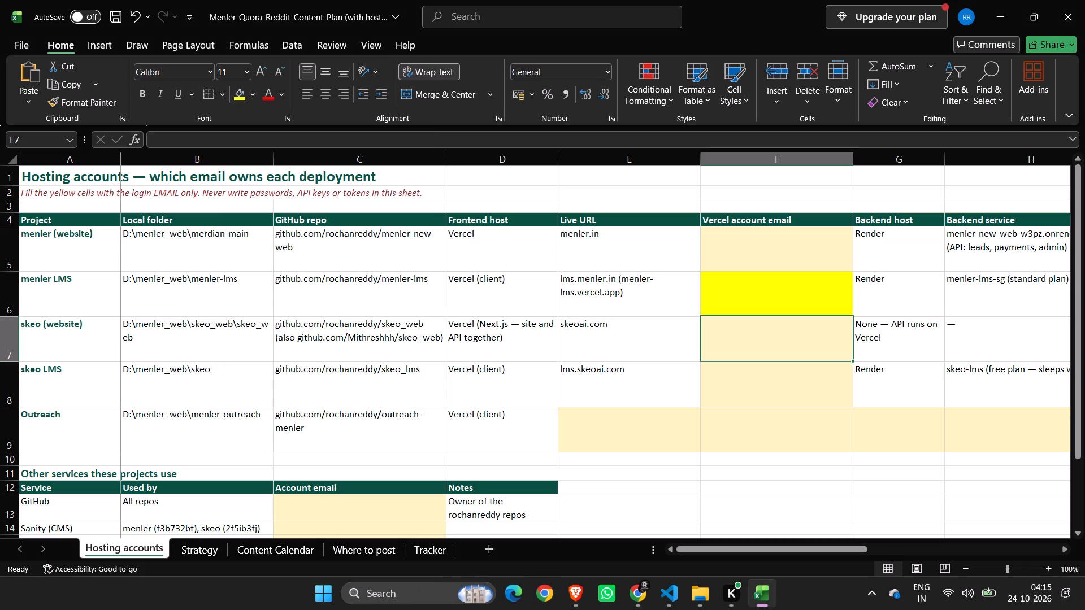
scroll(757, 299, right, 2)
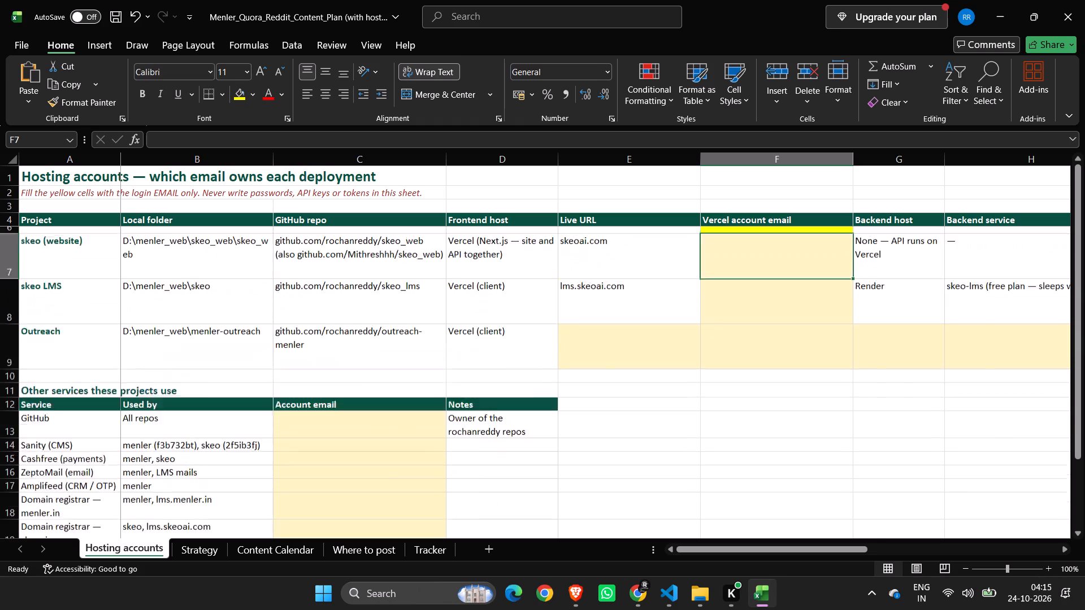
scroll(757, 299, right, 3)
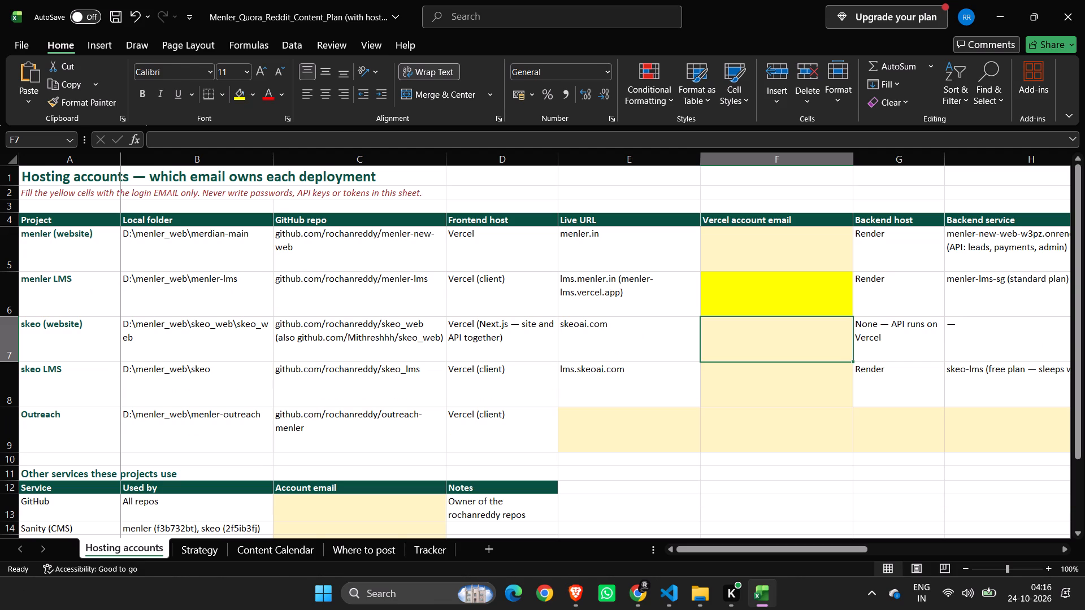
scroll(757, 299, left, 1)
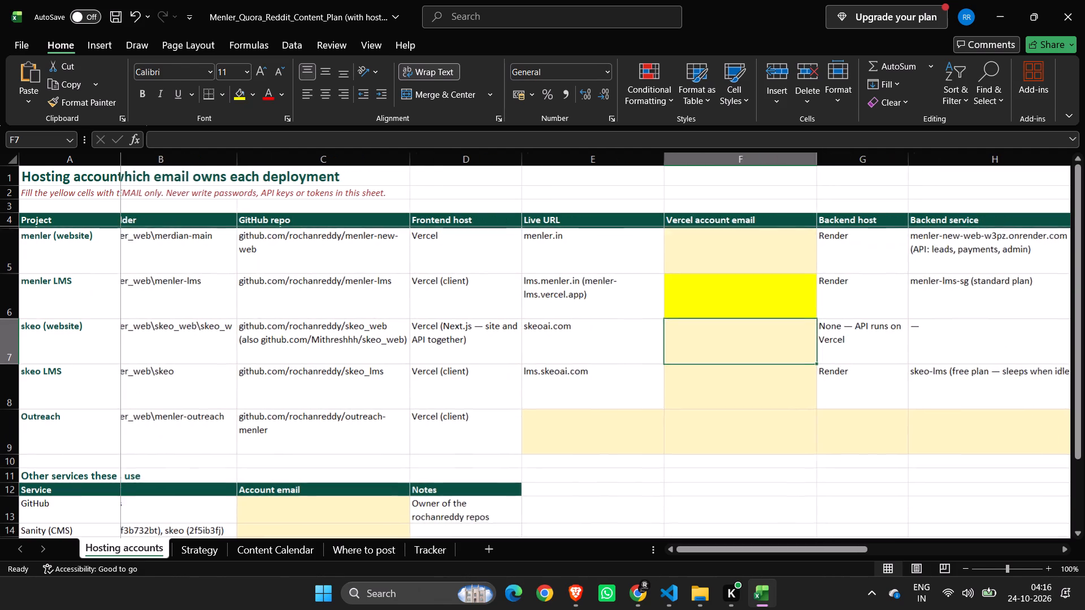
scroll(757, 299, left, 4)
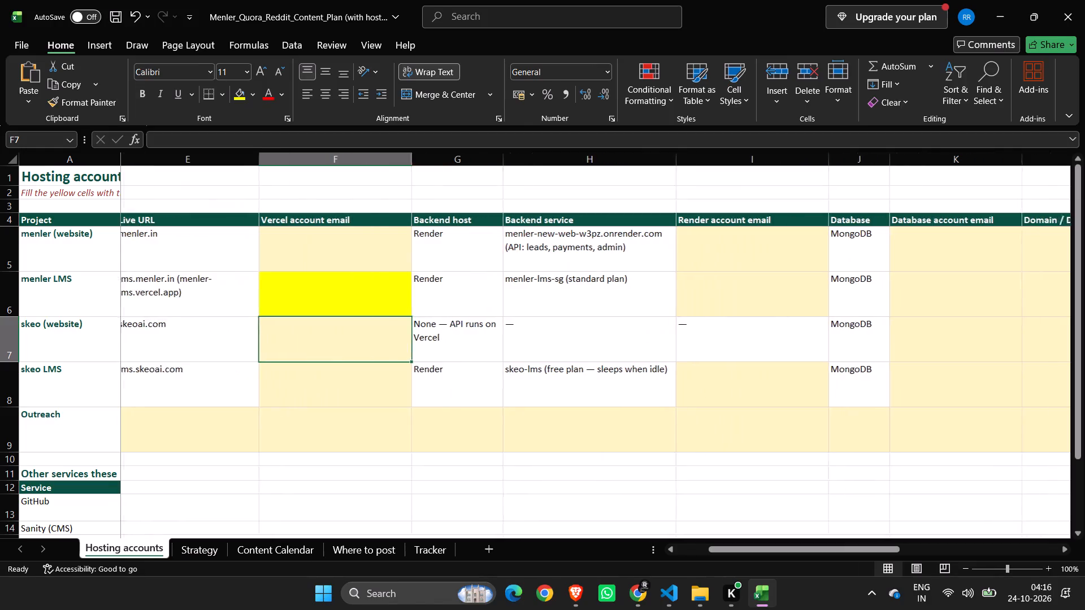
scroll(757, 299, left, 3)
scroll(757, 299, right, 6)
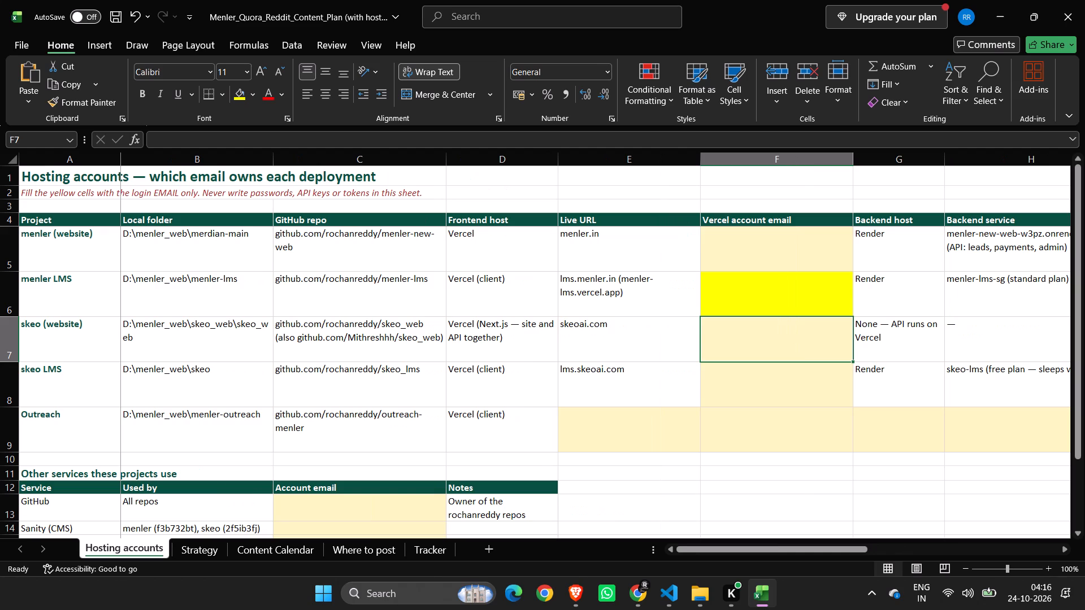
Fill the menler LMS row's Vercel account email cell with white.
click(757, 295)
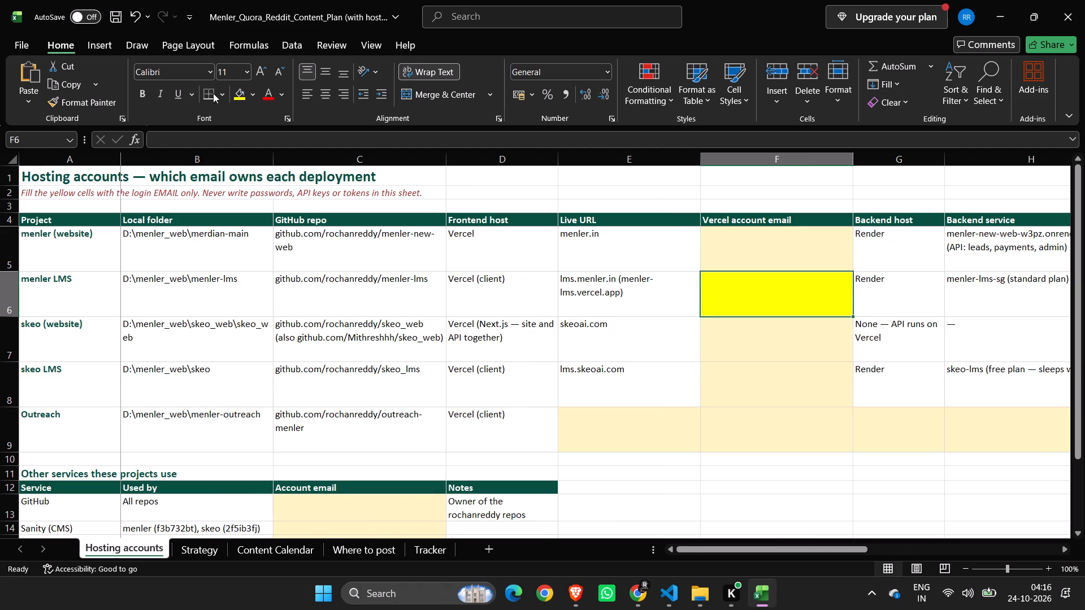
click(251, 93)
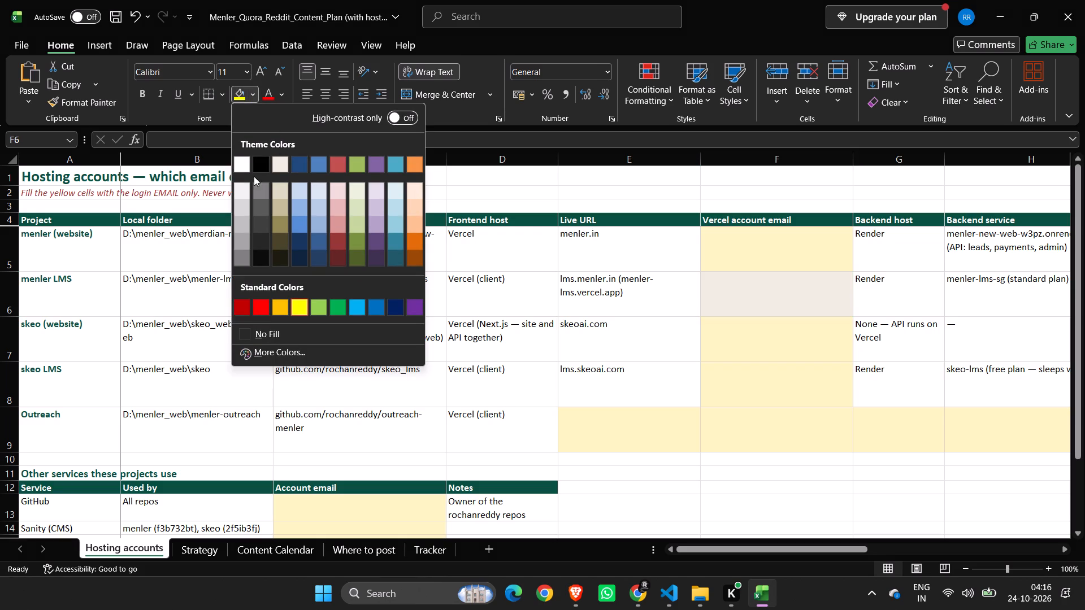
click(237, 164)
Fill the Vercel account email cells of the menler (website), skeo (website) and skeo LMS rows with white.
click(763, 253)
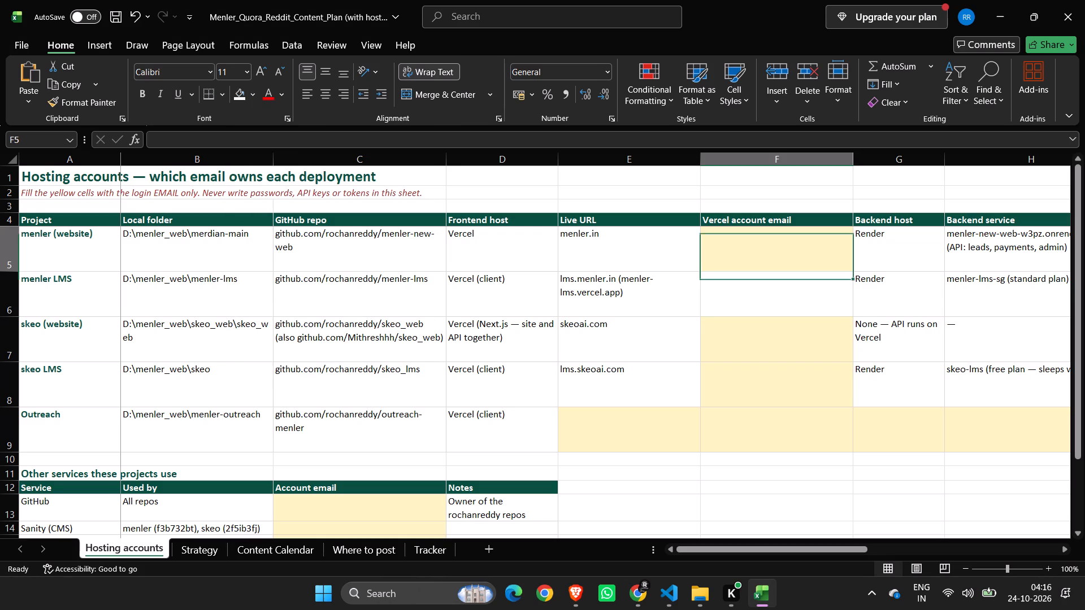
click(247, 97)
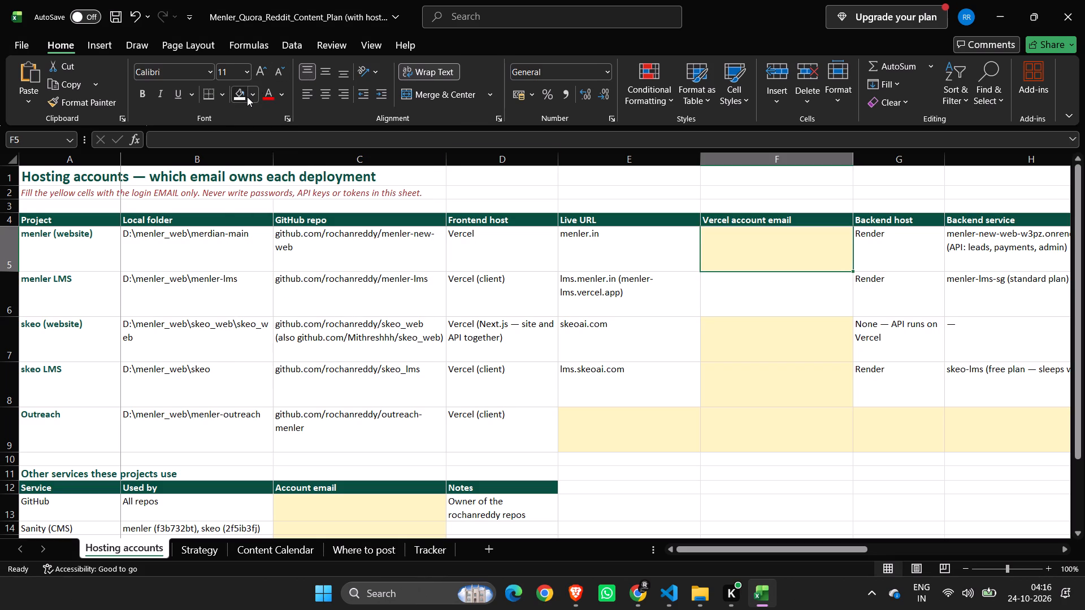
click(766, 348)
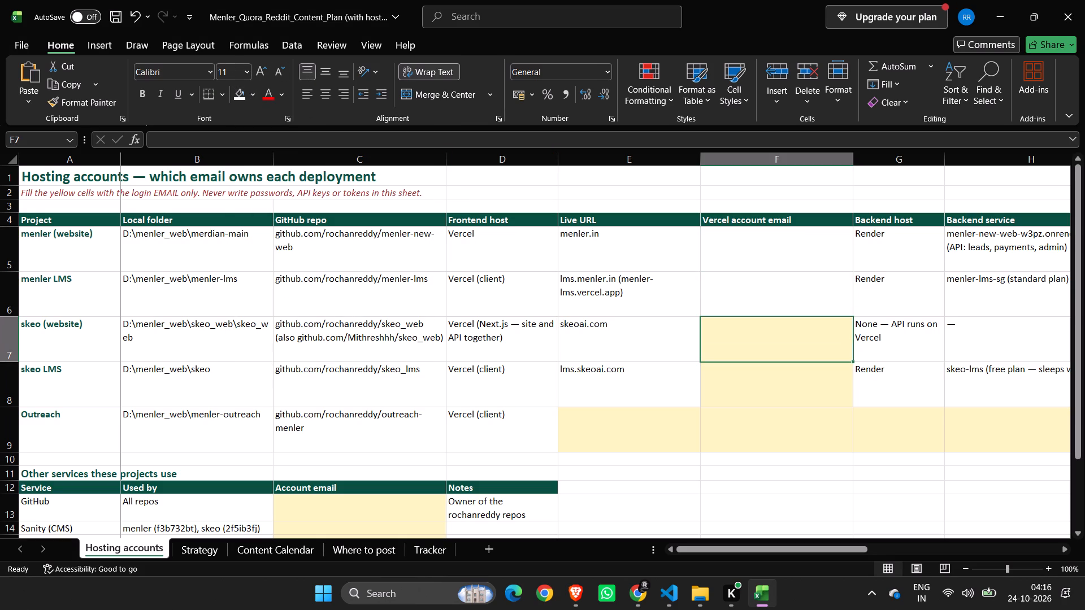
click(239, 99)
click(752, 383)
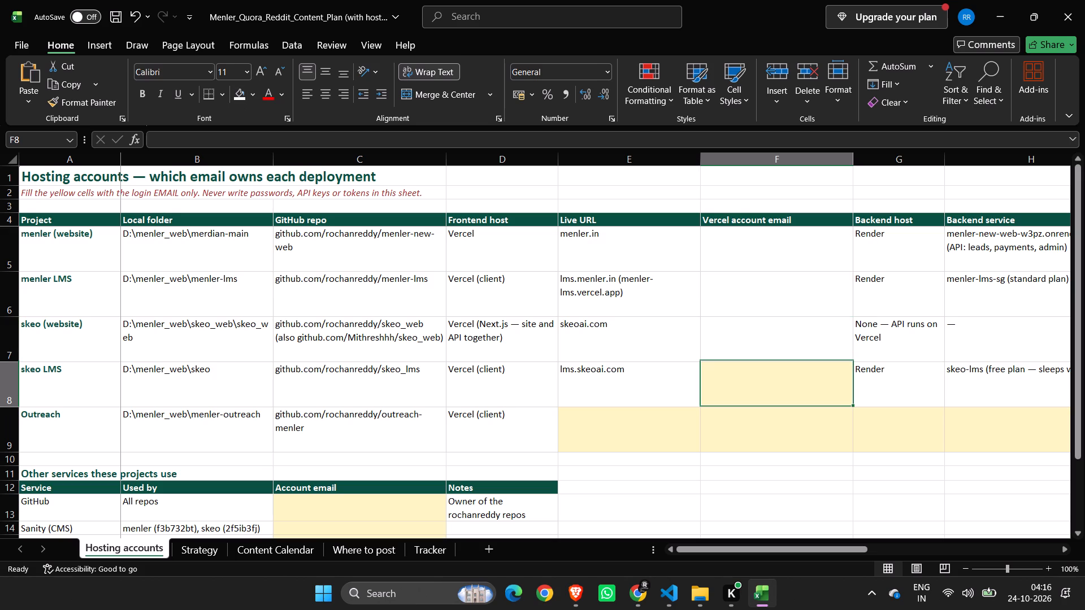
click(237, 95)
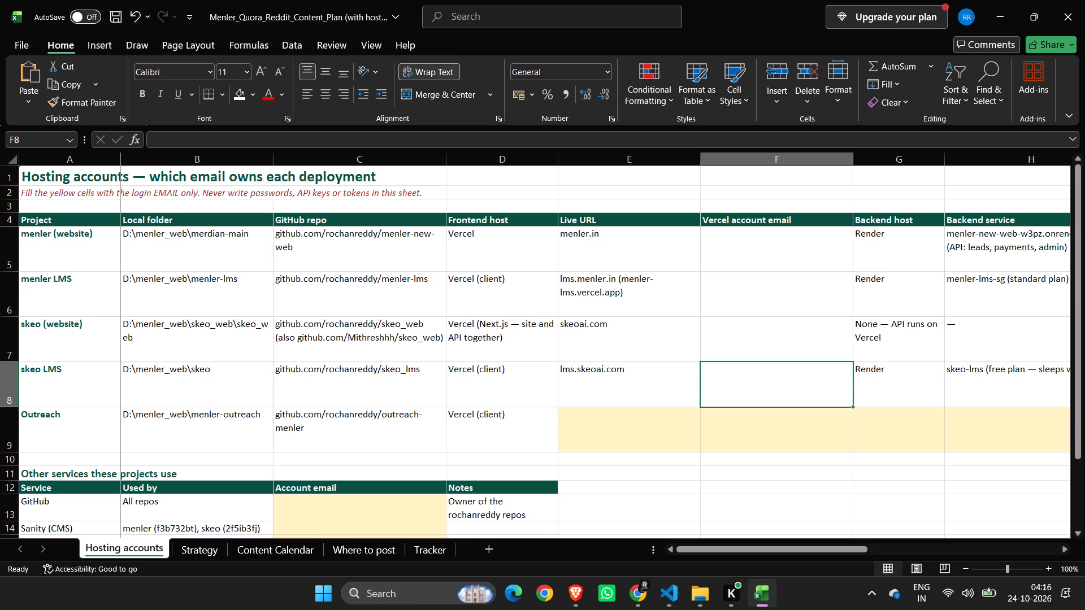
Fill the Outreach row's Live URL and Vercel account email cells with white.
click(604, 434)
drag(239, 98, 295, 111)
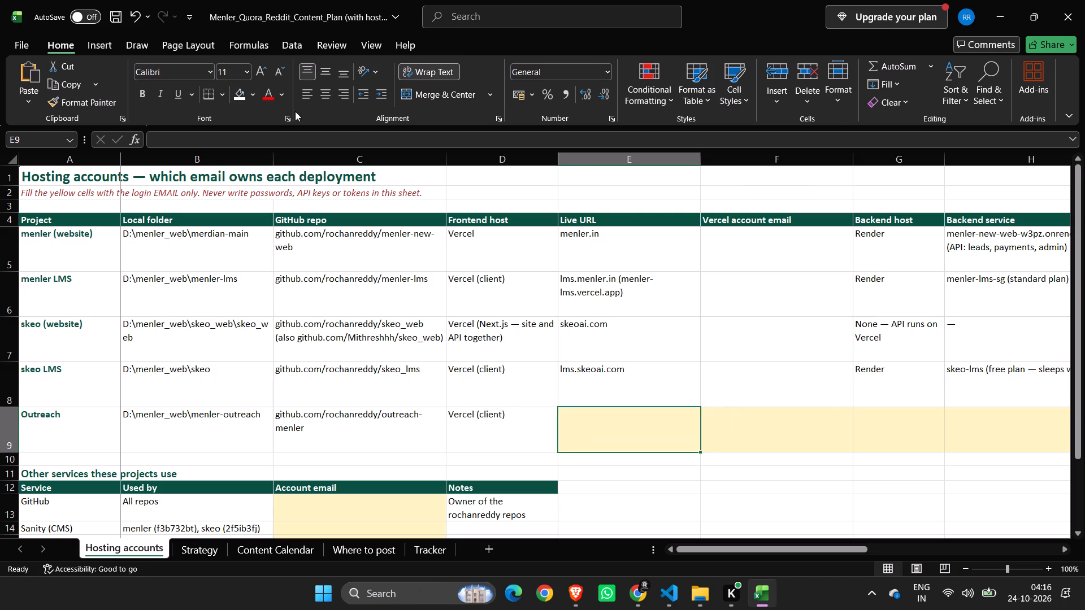
drag(295, 111, 237, 89)
click(237, 89)
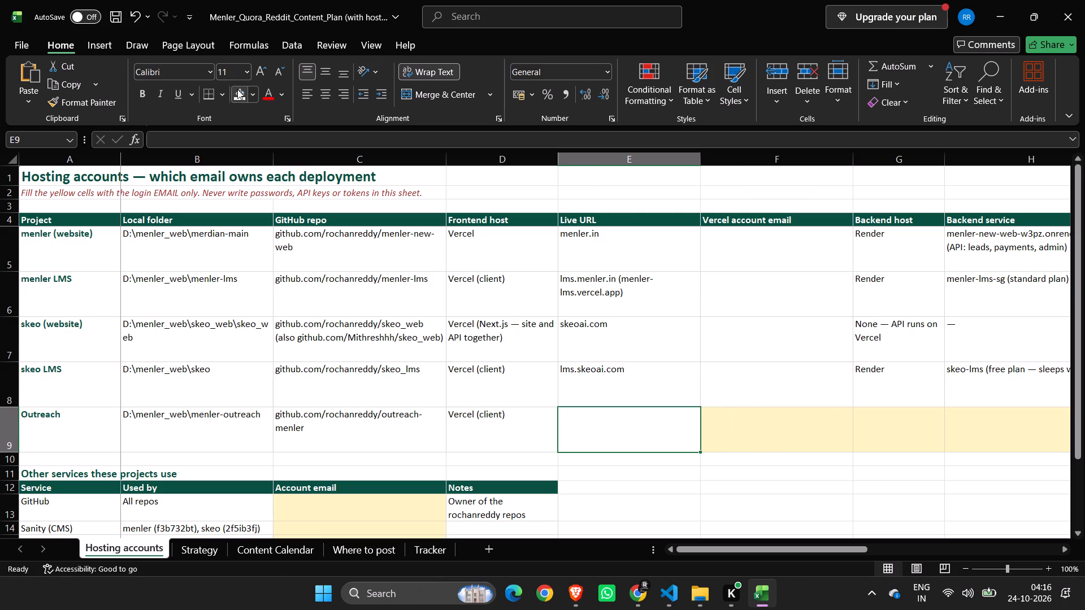
click(752, 438)
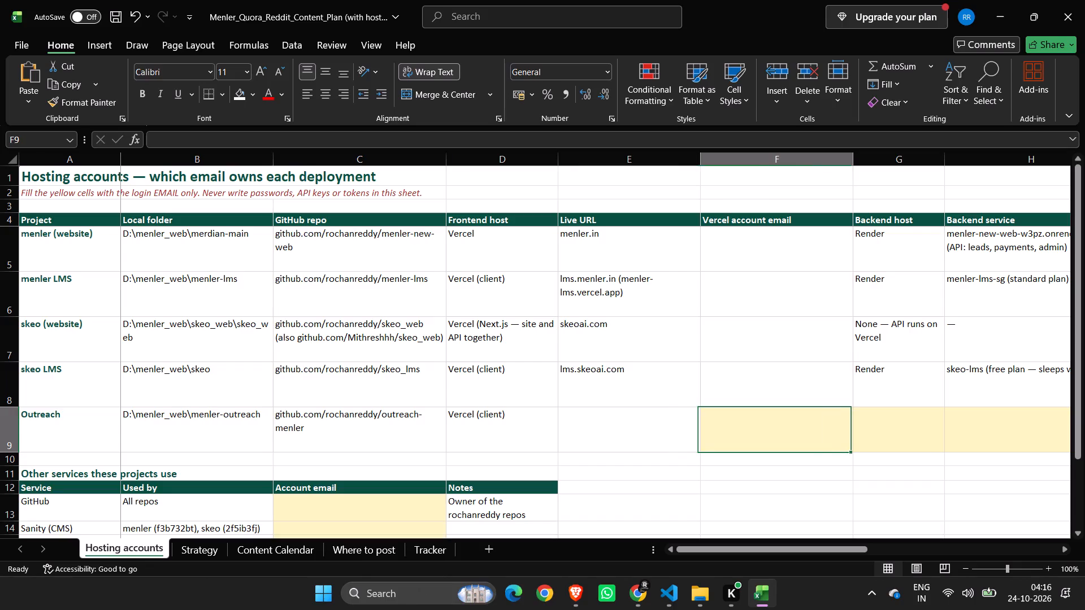
click(235, 95)
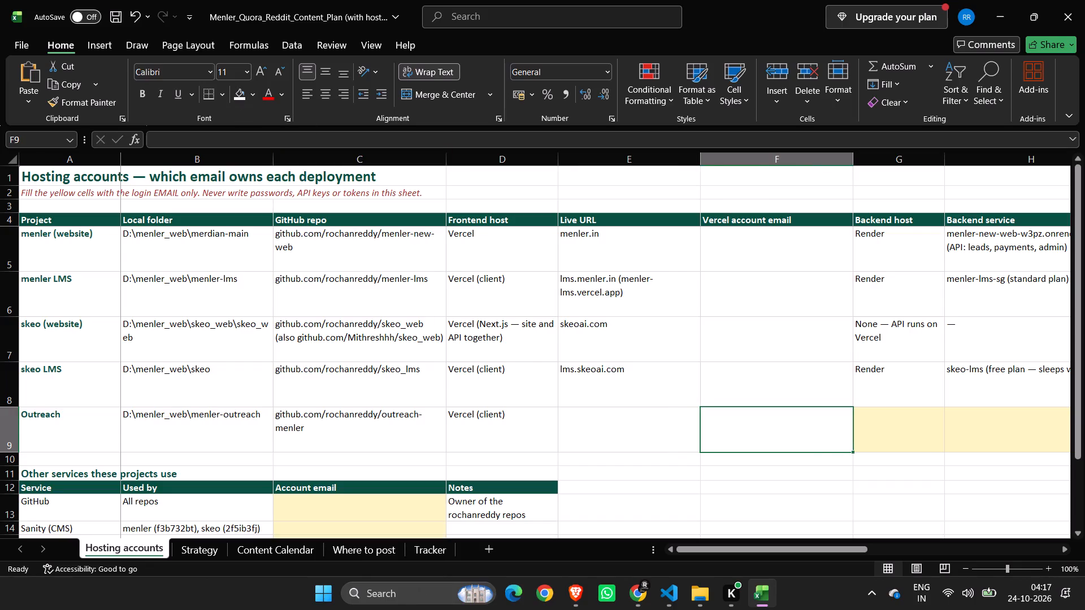
Examine the Hosting accounts sheet's backend columns and the table of other services these projects use.
scroll(708, 393, left, 5)
scroll(708, 393, right, 3)
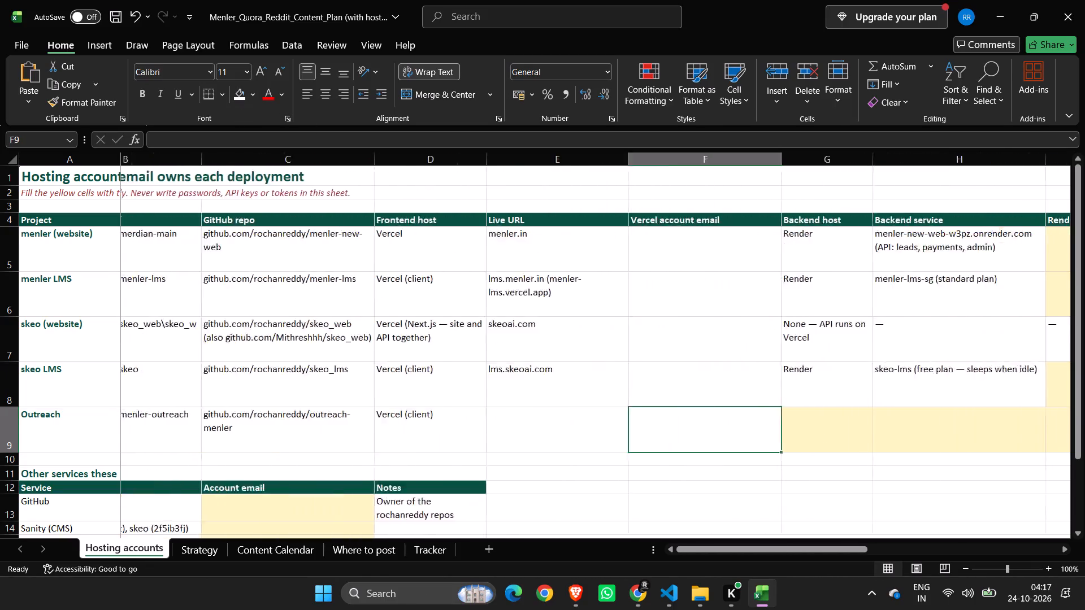
scroll(708, 393, right, 1)
scroll(708, 393, down, 7)
scroll(708, 393, up, 1)
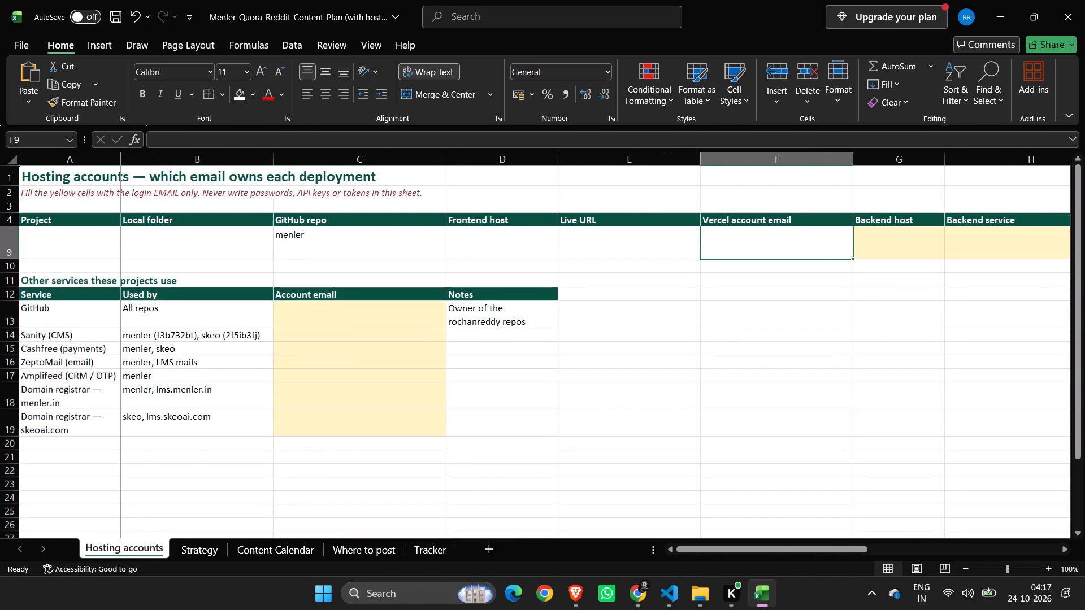
scroll(708, 393, up, 3)
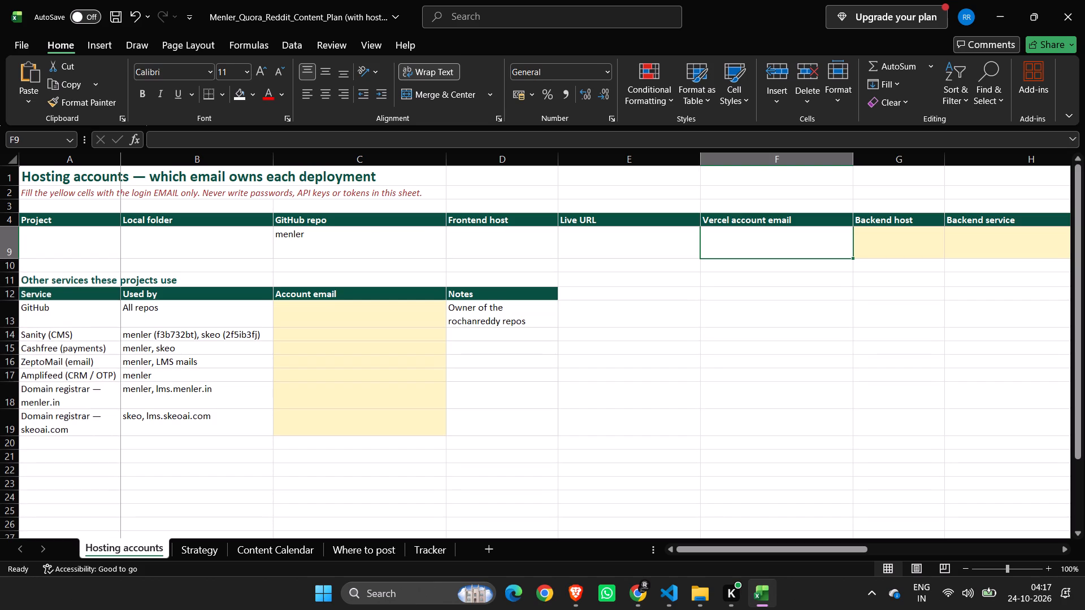
scroll(708, 393, up, 2)
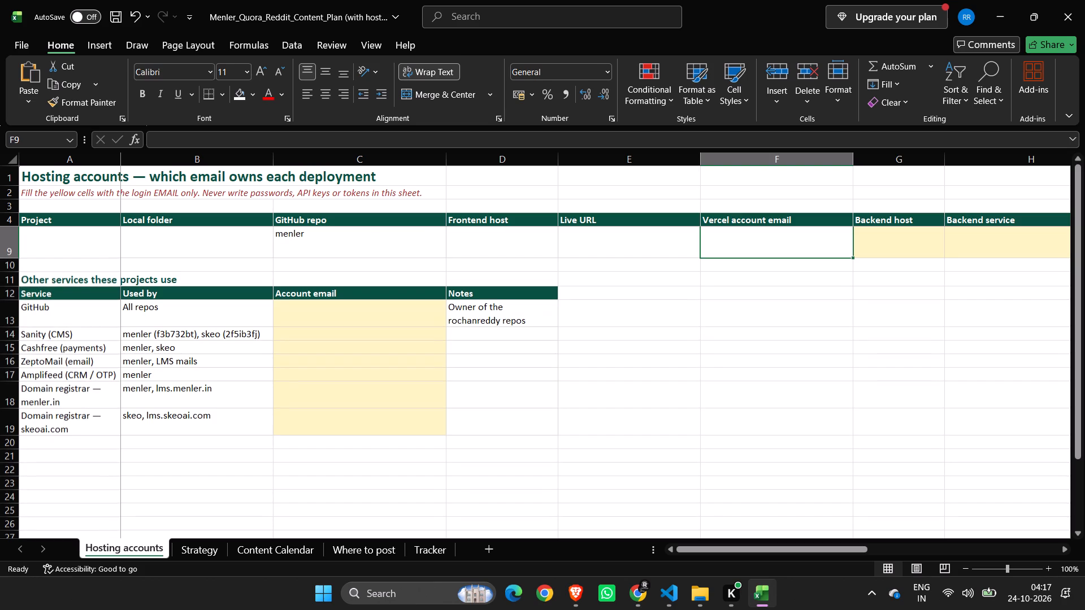
scroll(708, 393, up, 3)
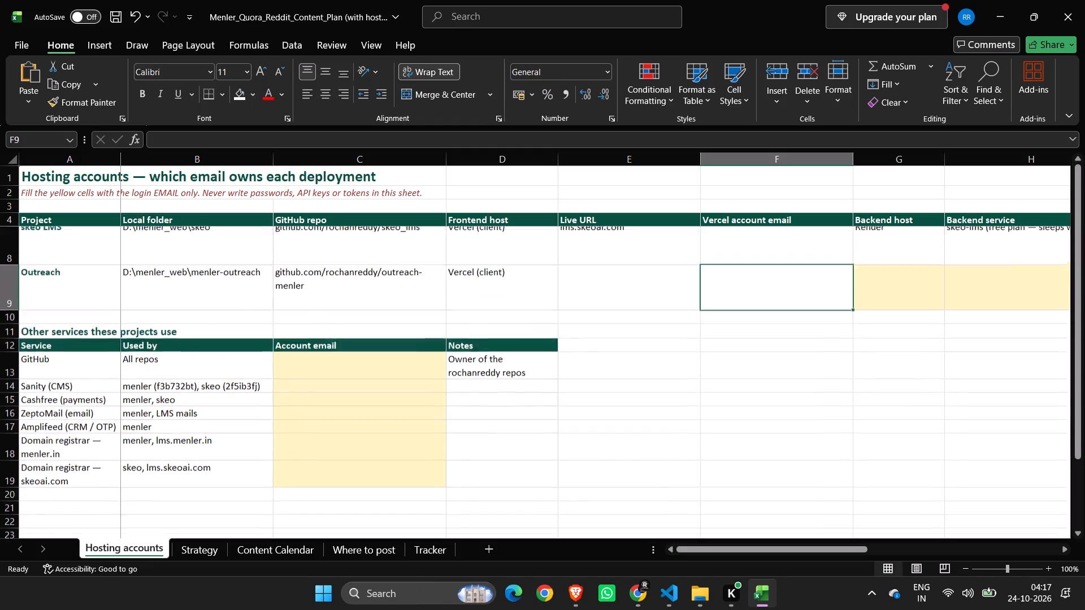
scroll(708, 393, up, 1)
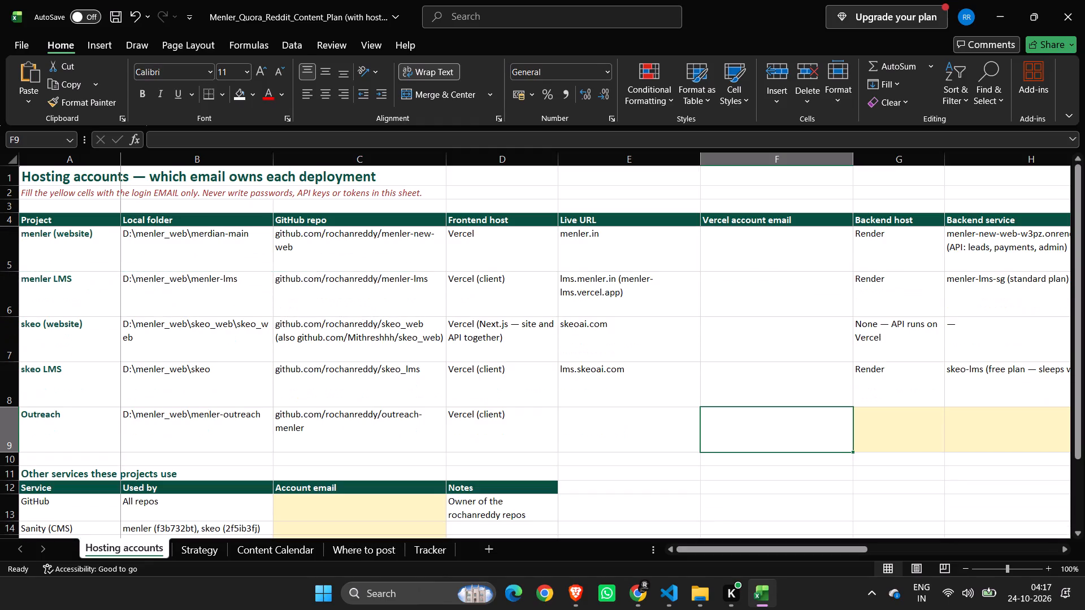
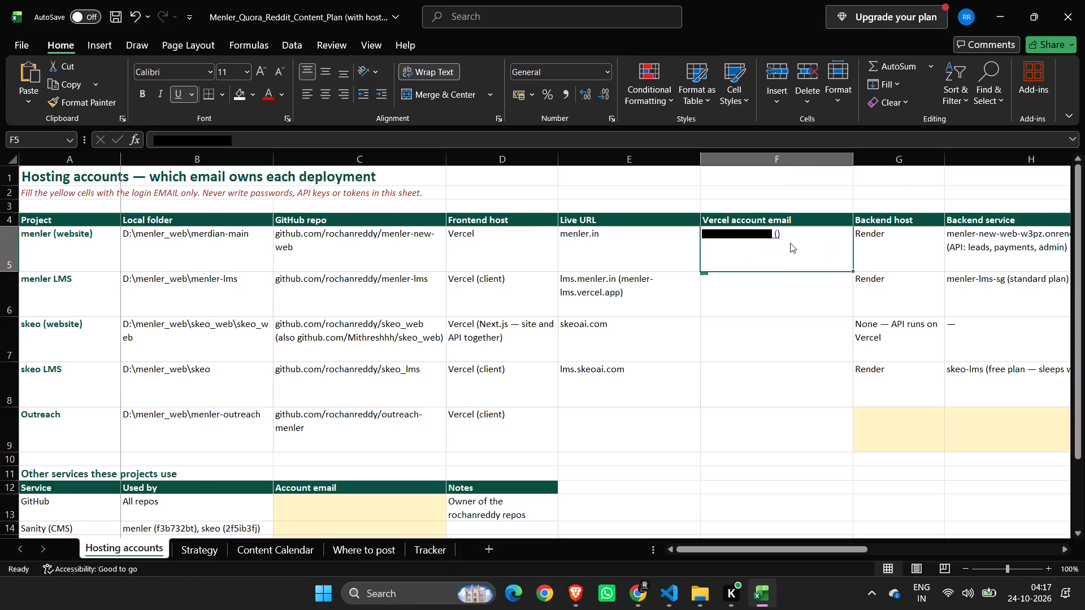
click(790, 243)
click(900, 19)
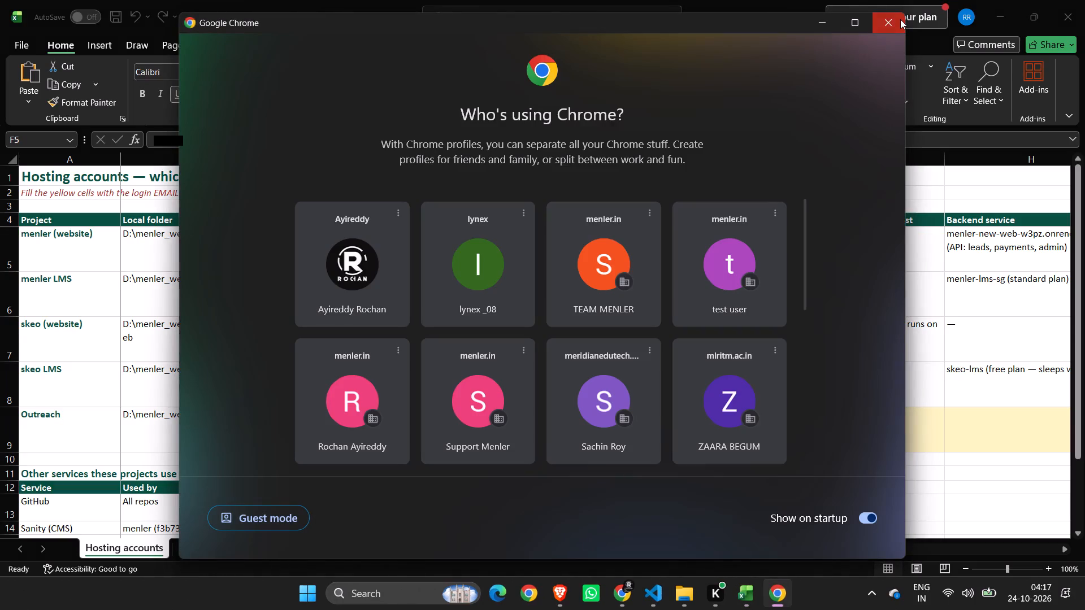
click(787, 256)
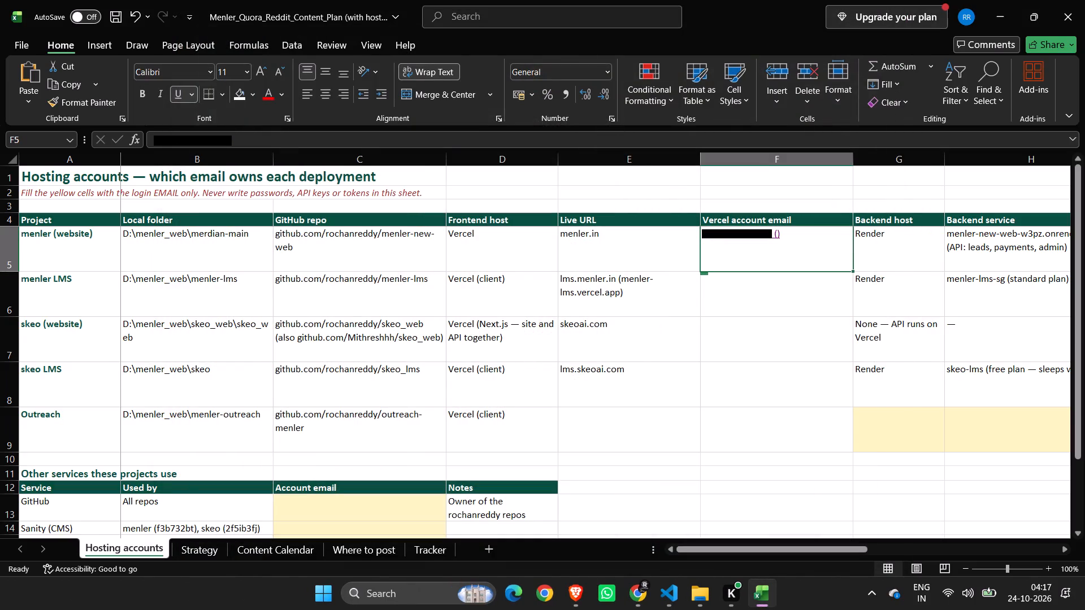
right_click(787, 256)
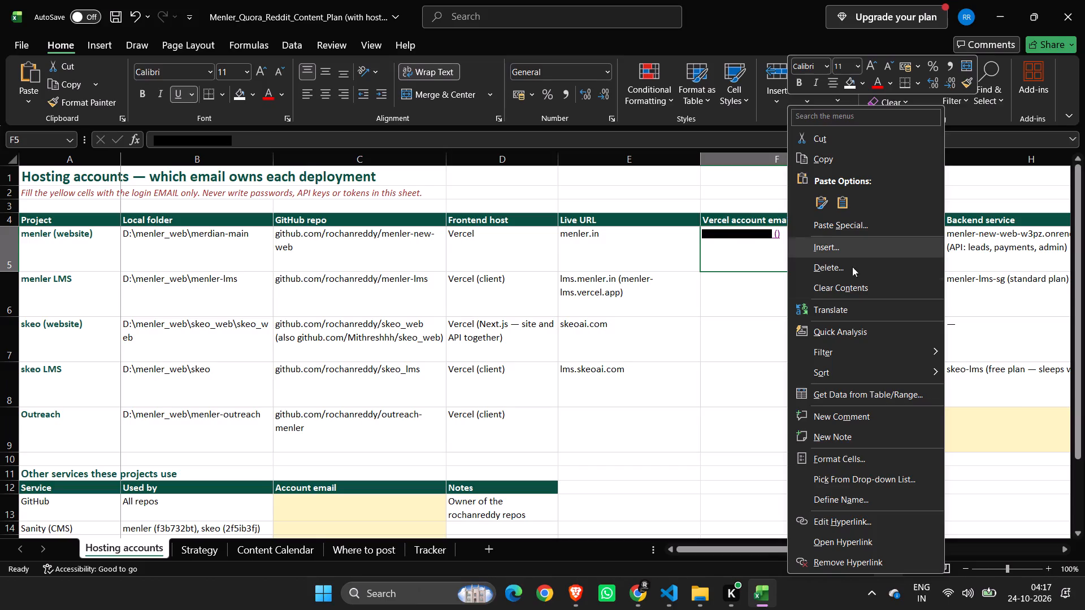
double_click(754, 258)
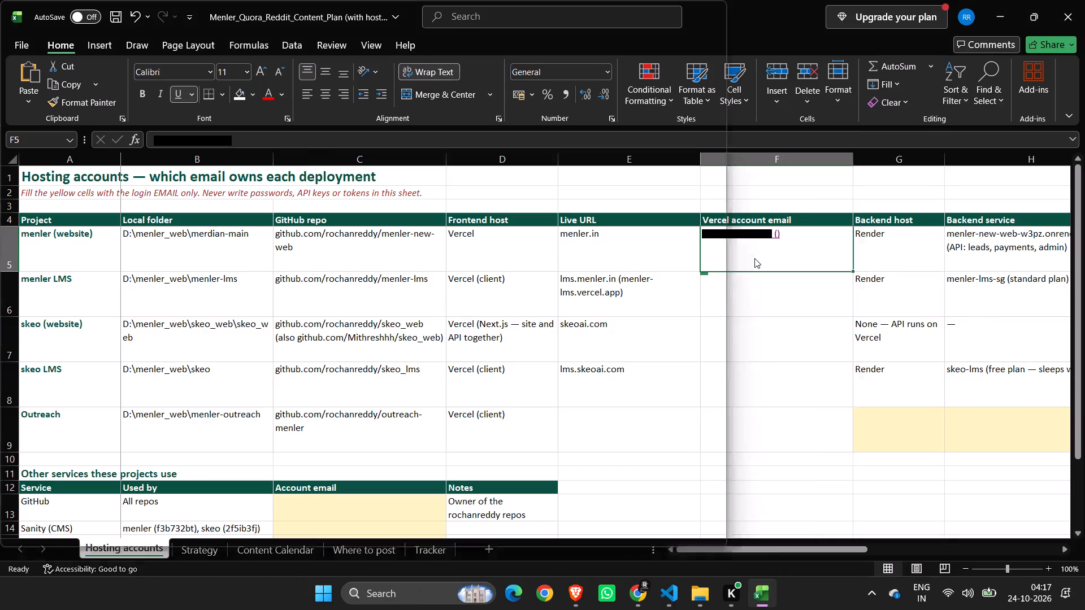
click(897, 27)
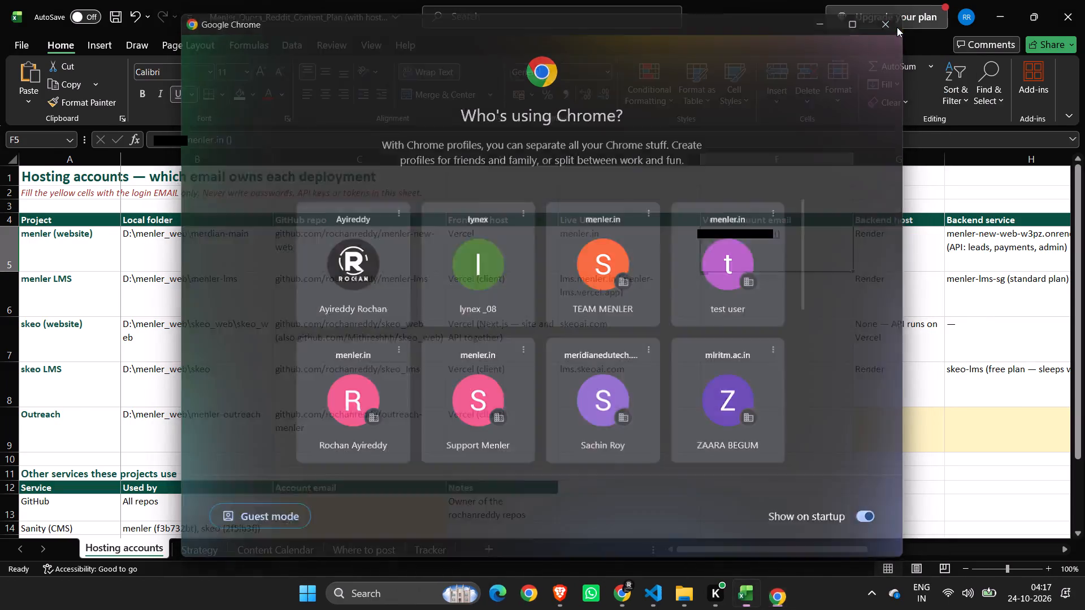
Remove the empty parentheses after the email in the menler (website) row's Vercel account email cell.
click(310, 146)
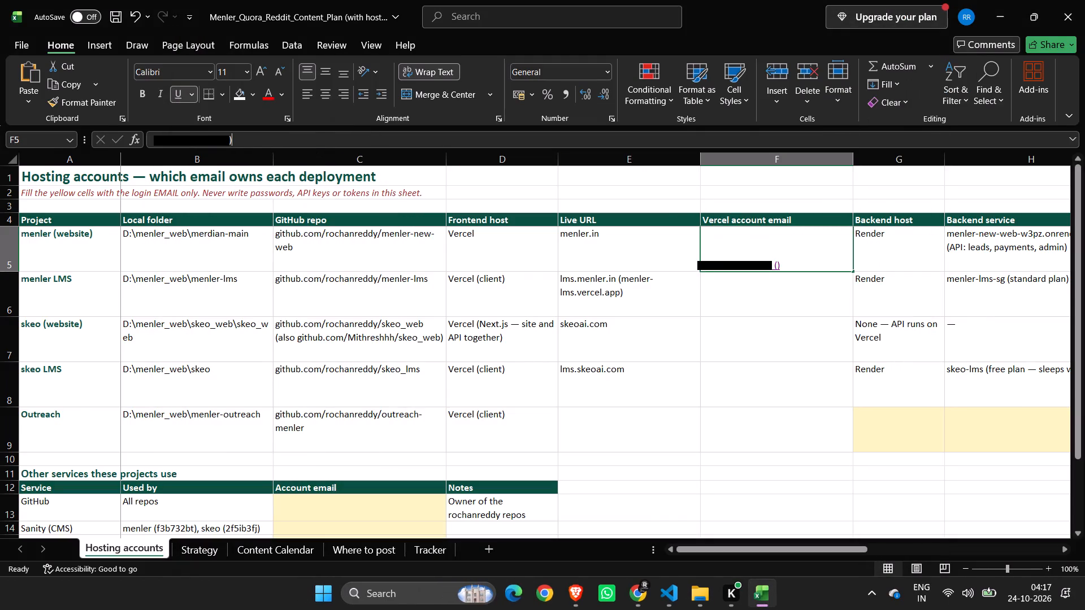
key(BackSpace)
key(BackSpace)
key(BackSpace)
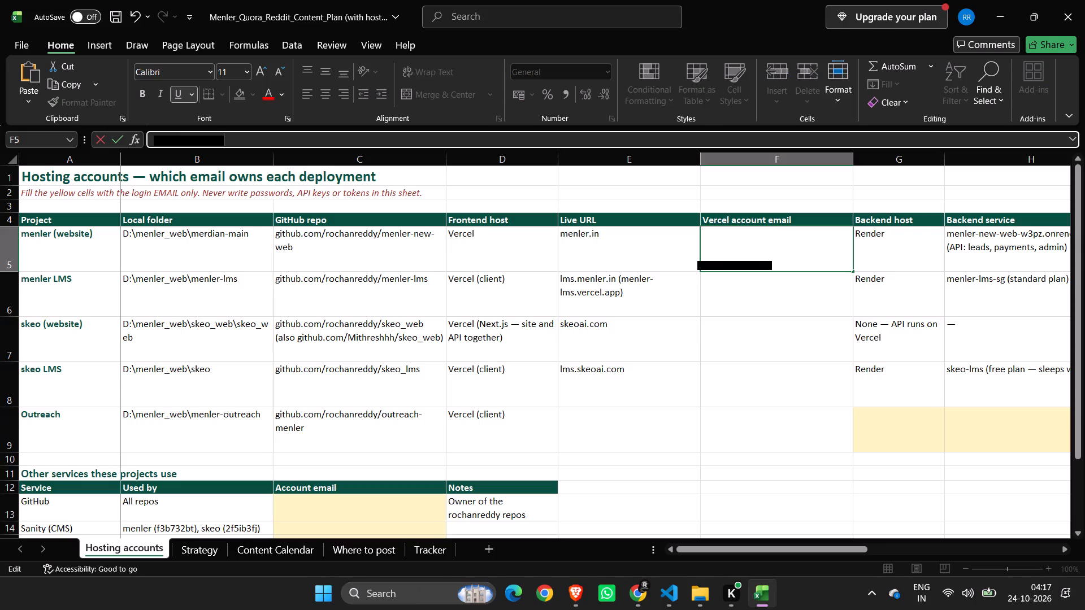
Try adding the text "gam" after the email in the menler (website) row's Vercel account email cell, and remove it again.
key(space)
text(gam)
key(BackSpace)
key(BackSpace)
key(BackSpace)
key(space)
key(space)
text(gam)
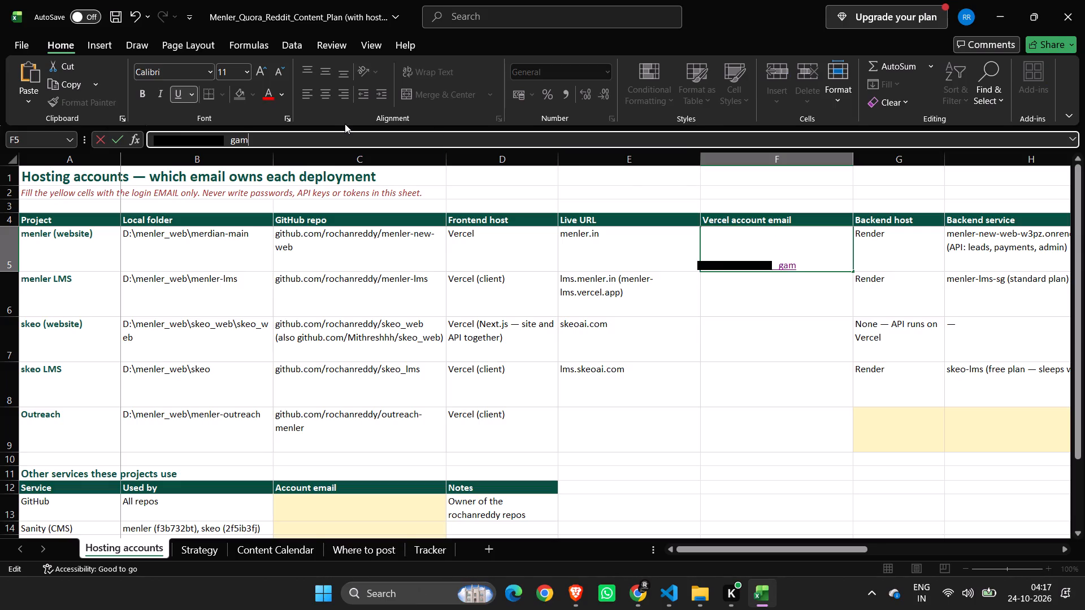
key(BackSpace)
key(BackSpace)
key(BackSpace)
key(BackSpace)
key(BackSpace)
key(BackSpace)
Commit the edited email and select the menler LMS row's Vercel account email cell.
click(763, 308)
scroll(763, 308, left, 1)
scroll(763, 308, right, 1)
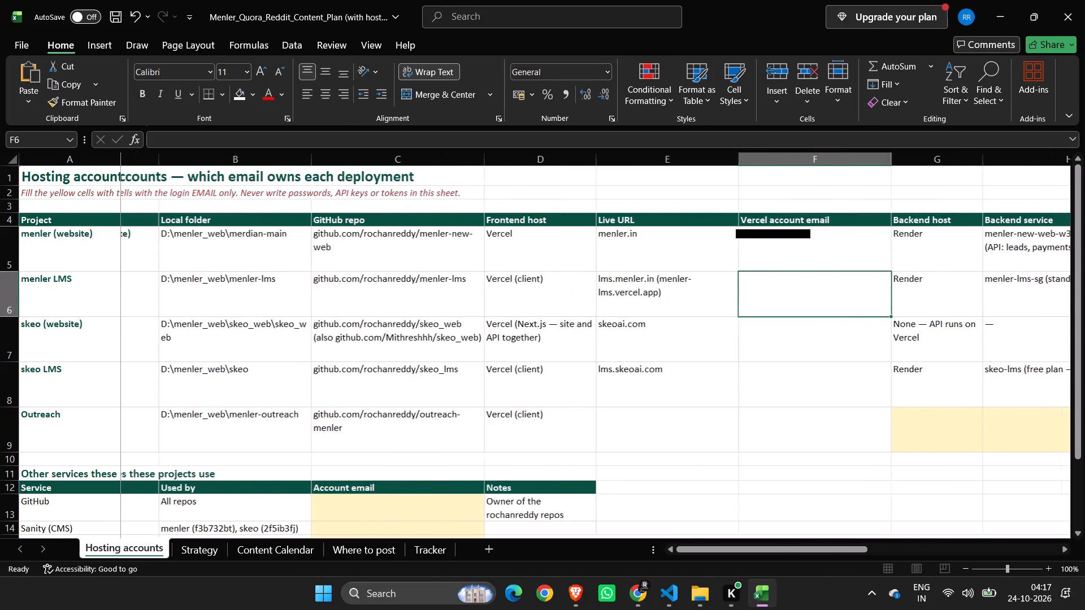
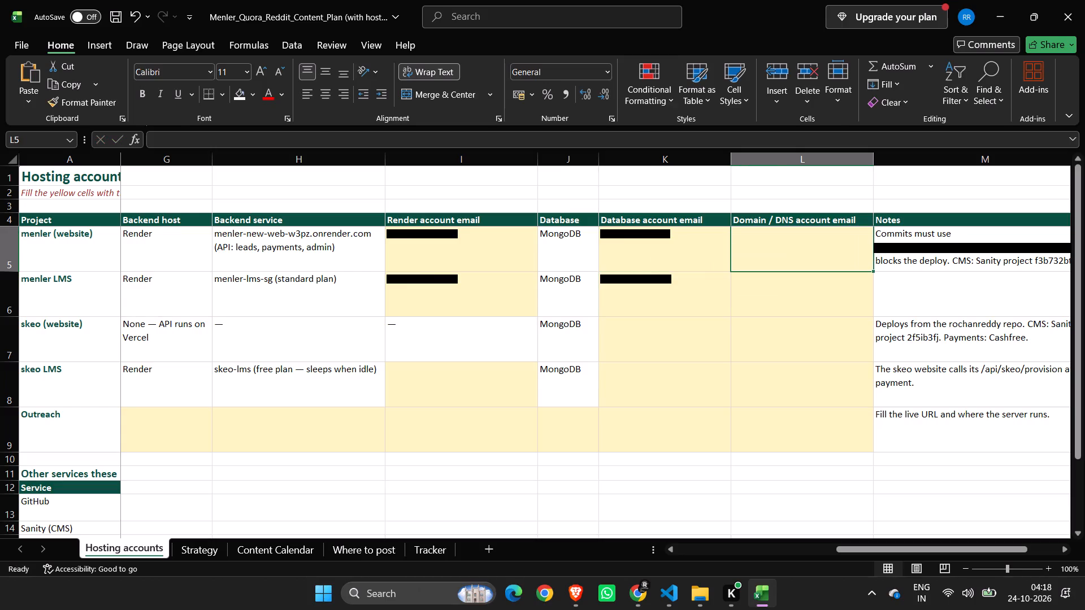
Enter the text "hostin" in the menler (website) row's Domain / DNS account email cell.
text(hostin)
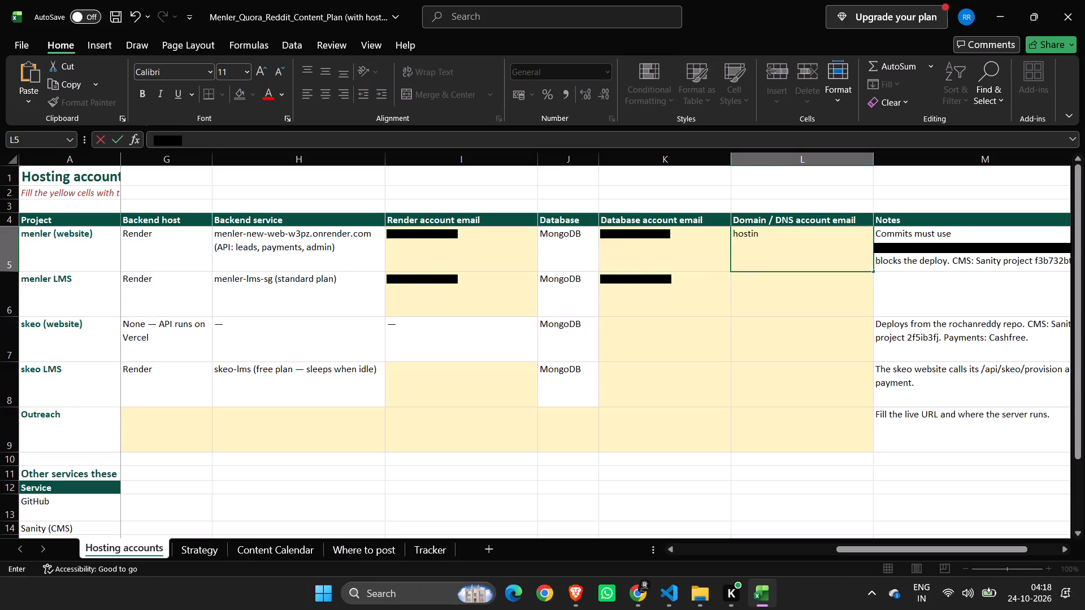
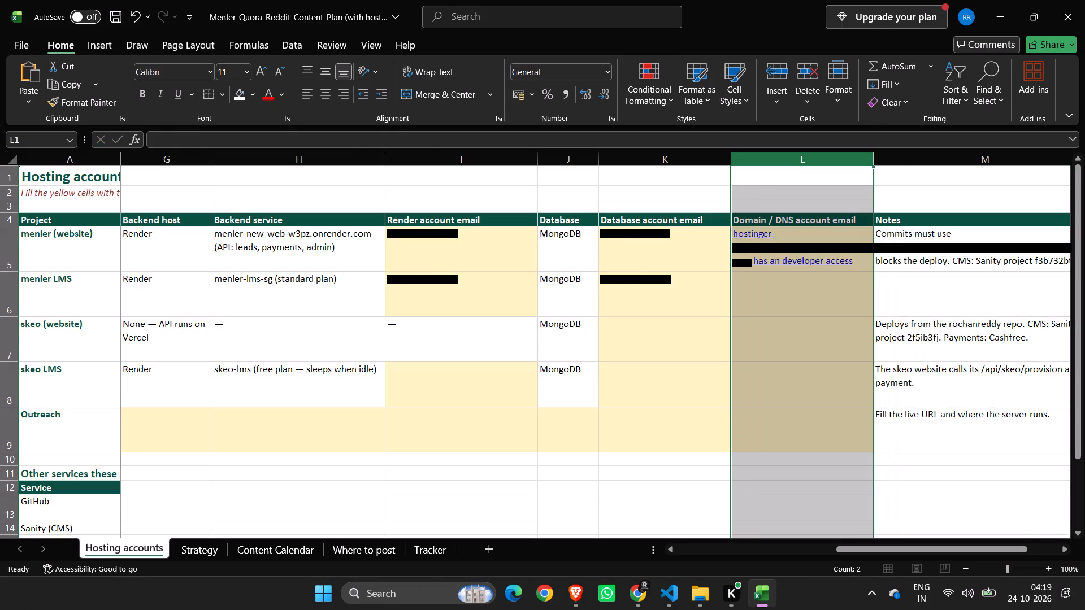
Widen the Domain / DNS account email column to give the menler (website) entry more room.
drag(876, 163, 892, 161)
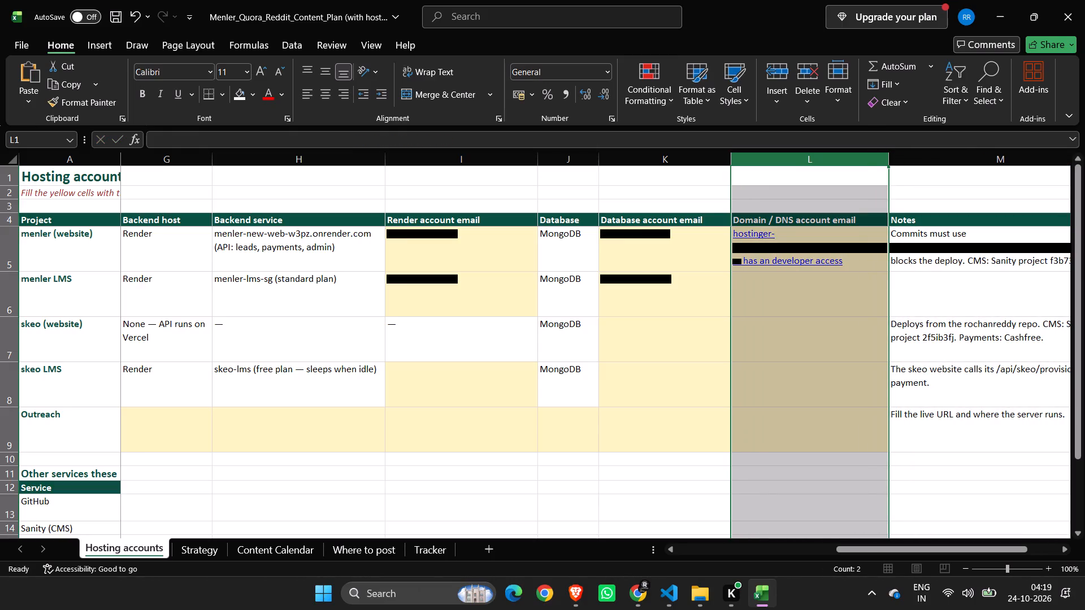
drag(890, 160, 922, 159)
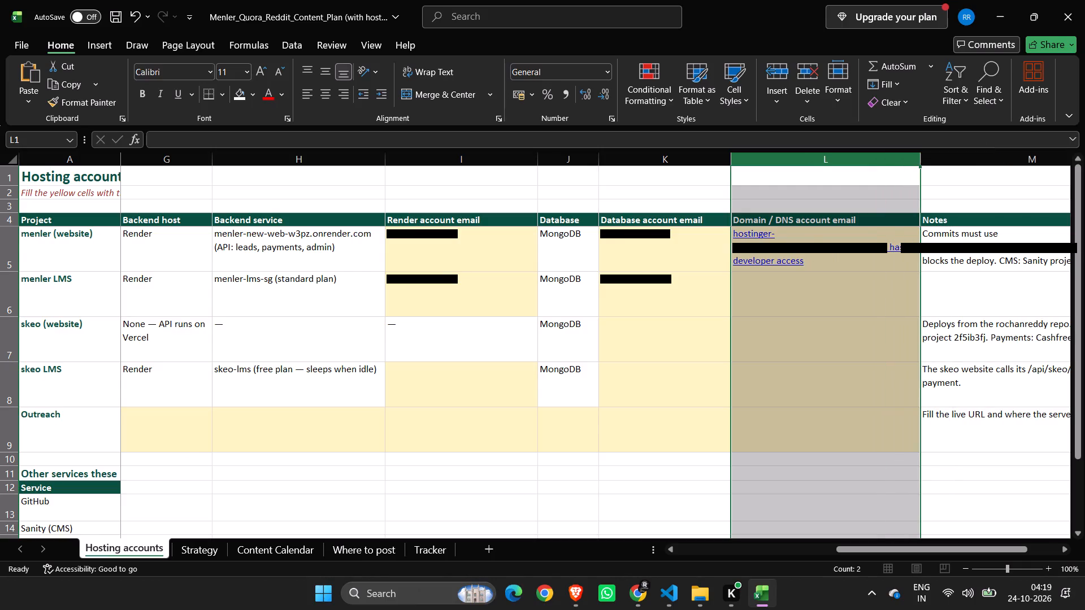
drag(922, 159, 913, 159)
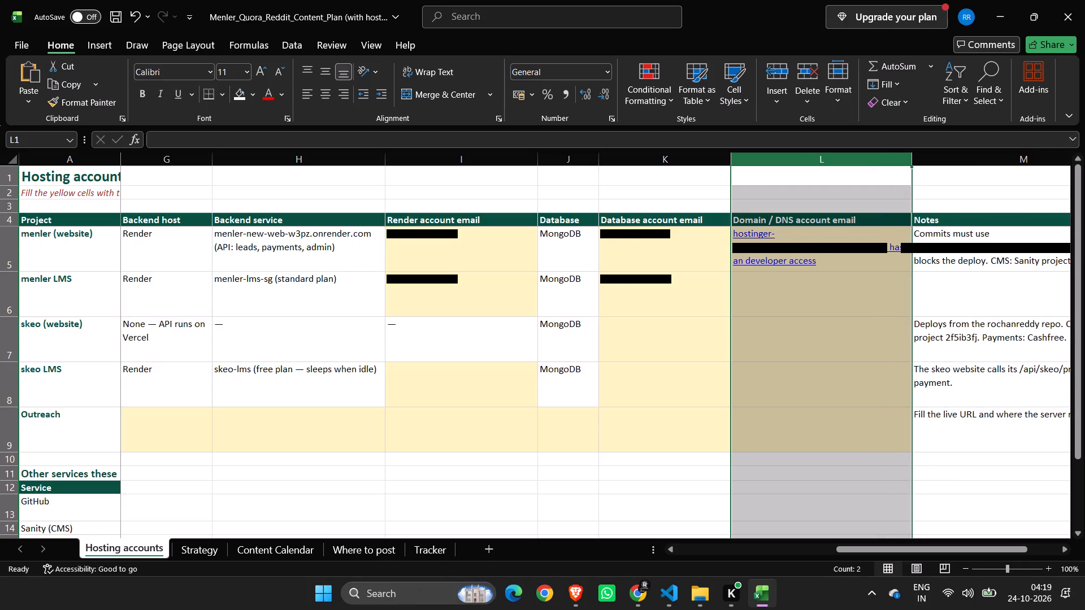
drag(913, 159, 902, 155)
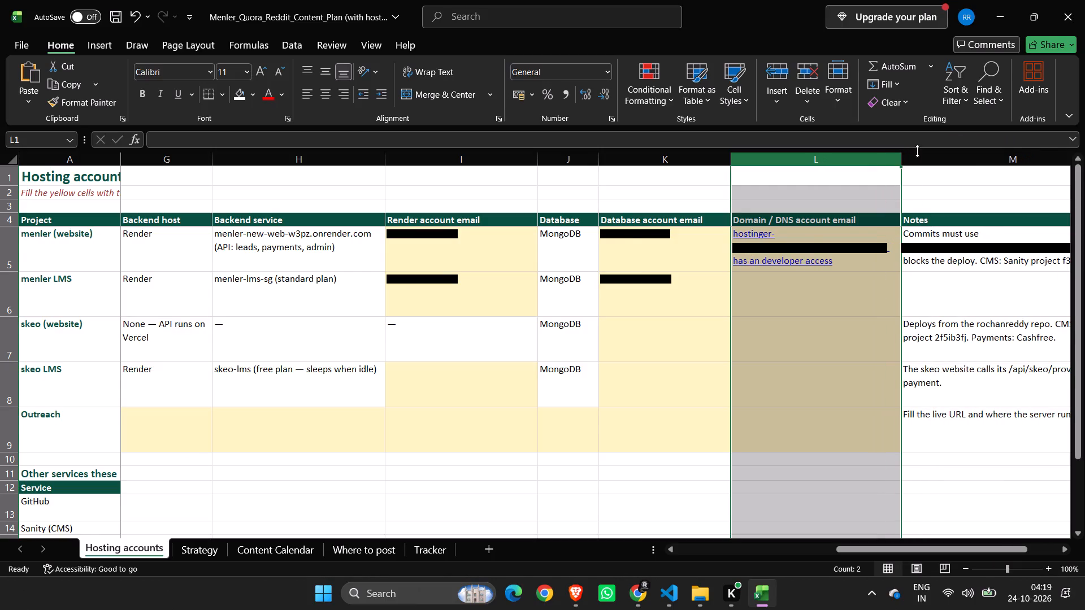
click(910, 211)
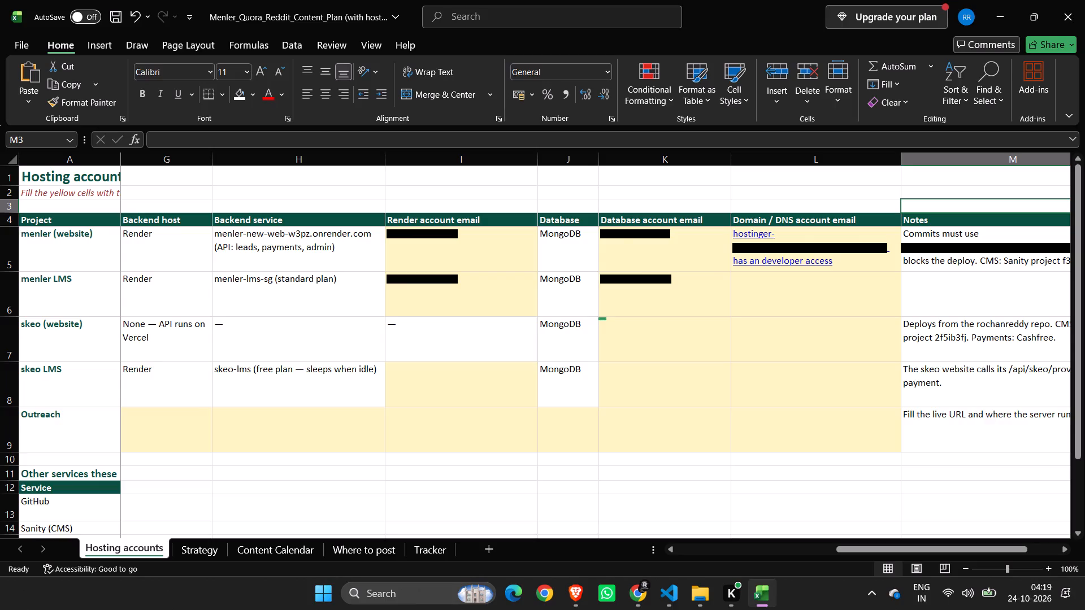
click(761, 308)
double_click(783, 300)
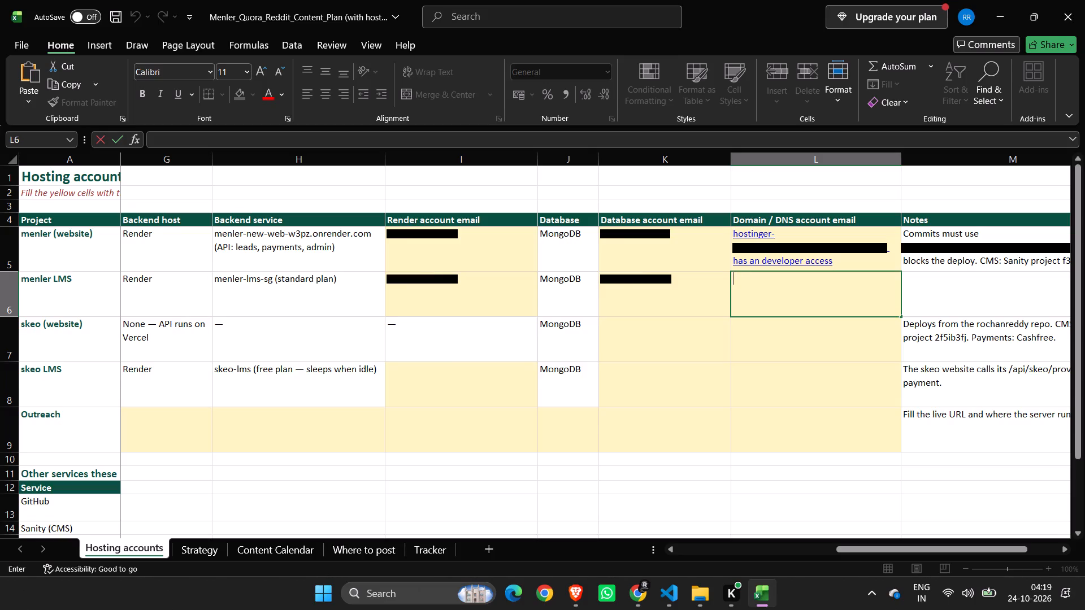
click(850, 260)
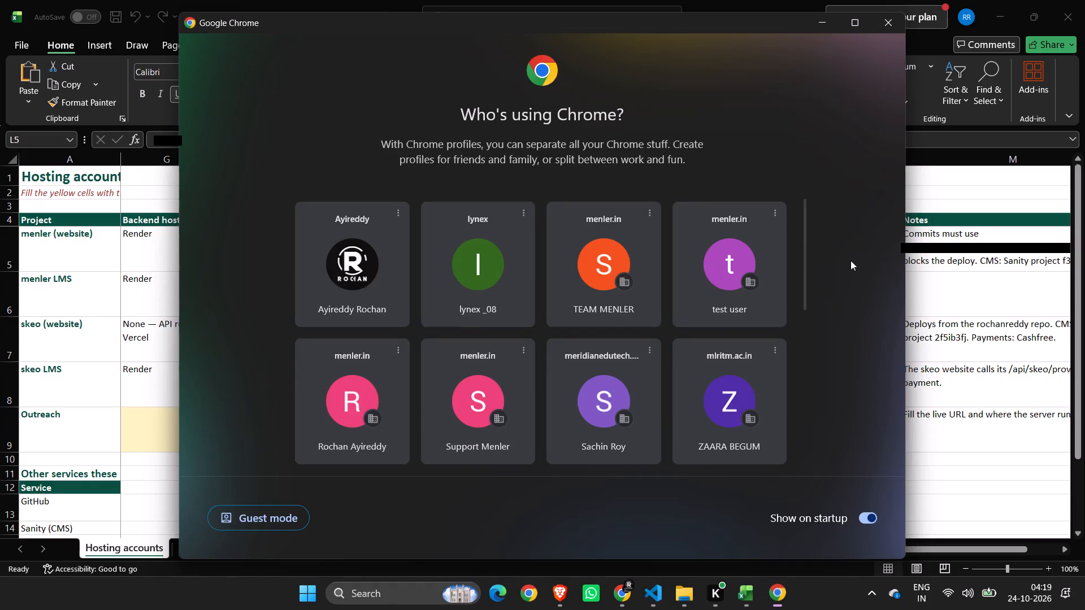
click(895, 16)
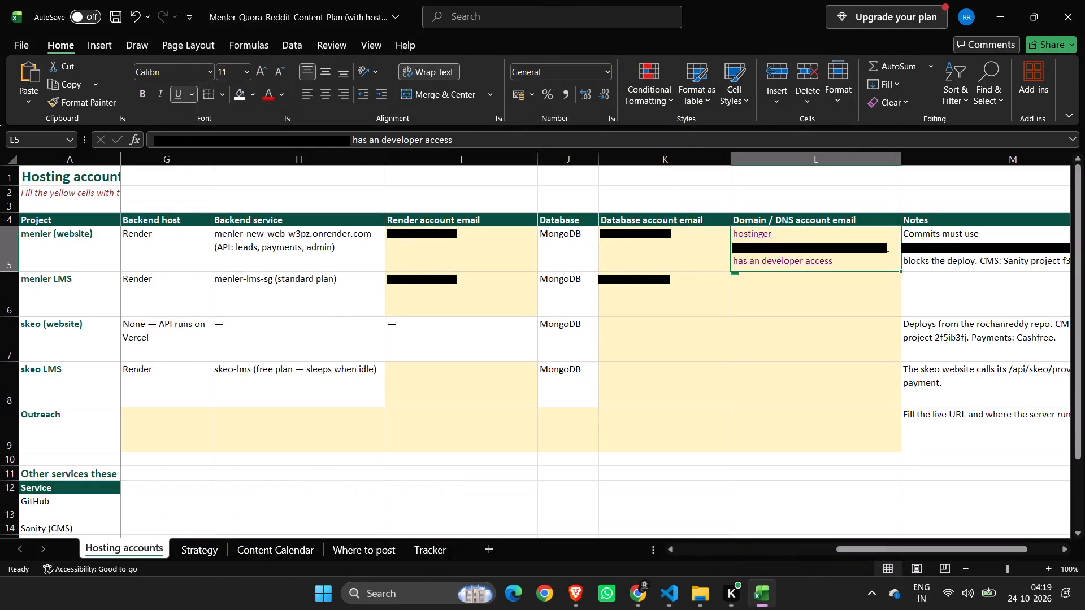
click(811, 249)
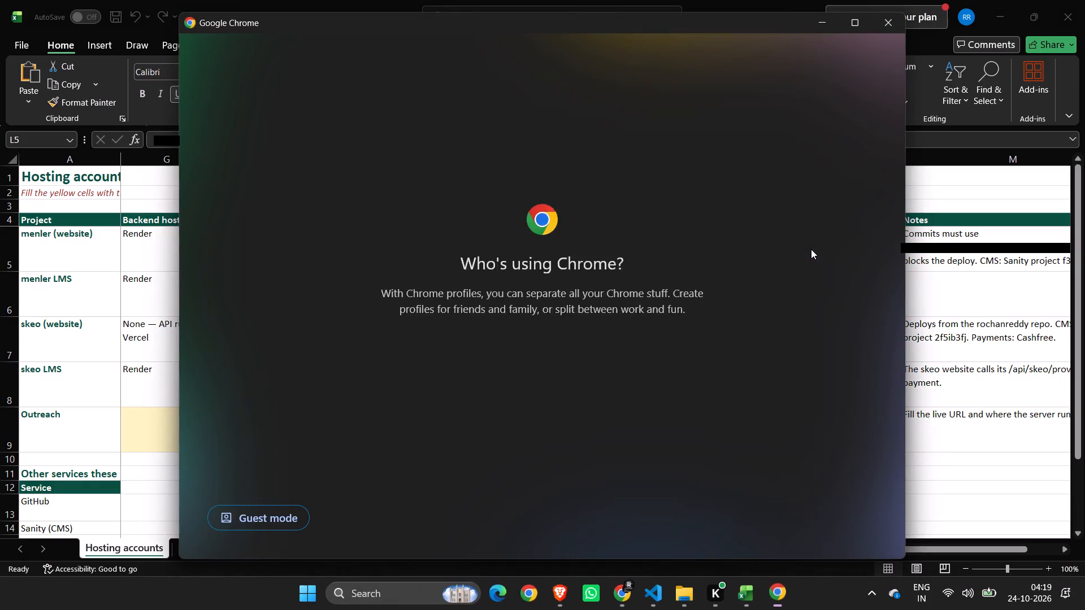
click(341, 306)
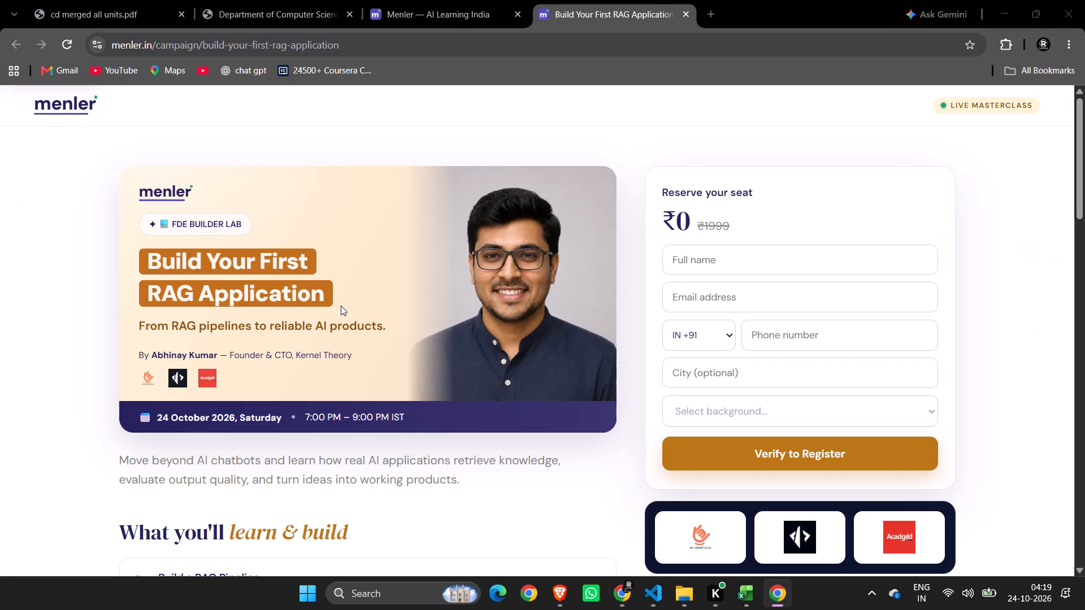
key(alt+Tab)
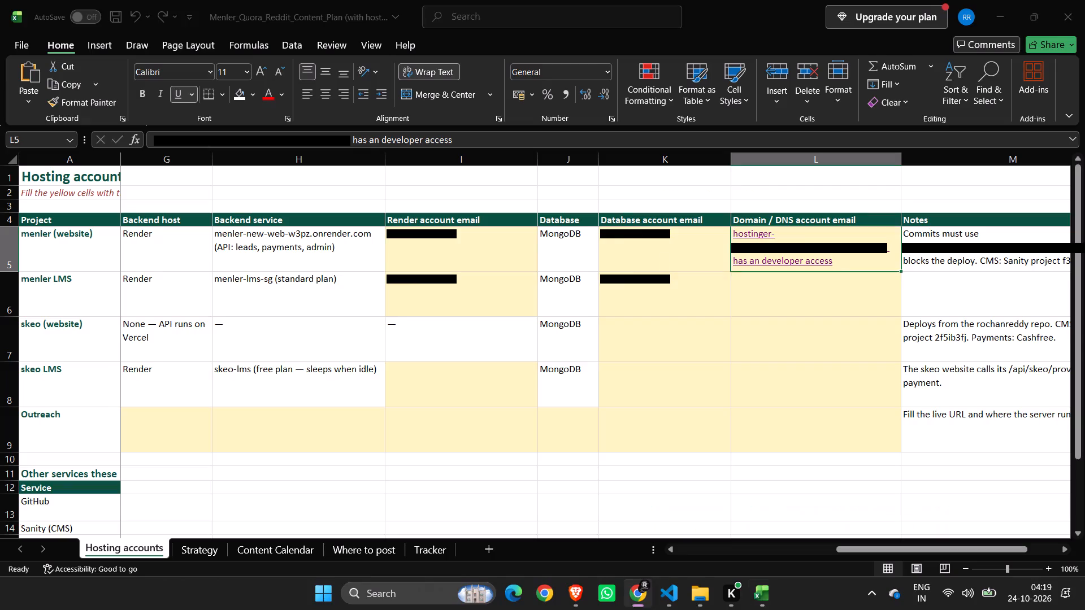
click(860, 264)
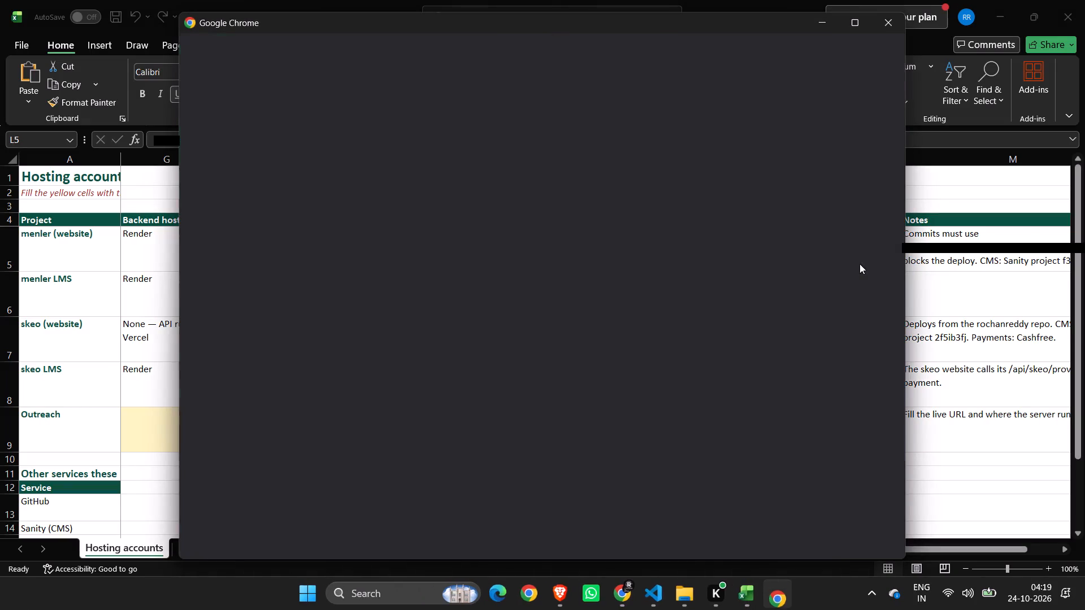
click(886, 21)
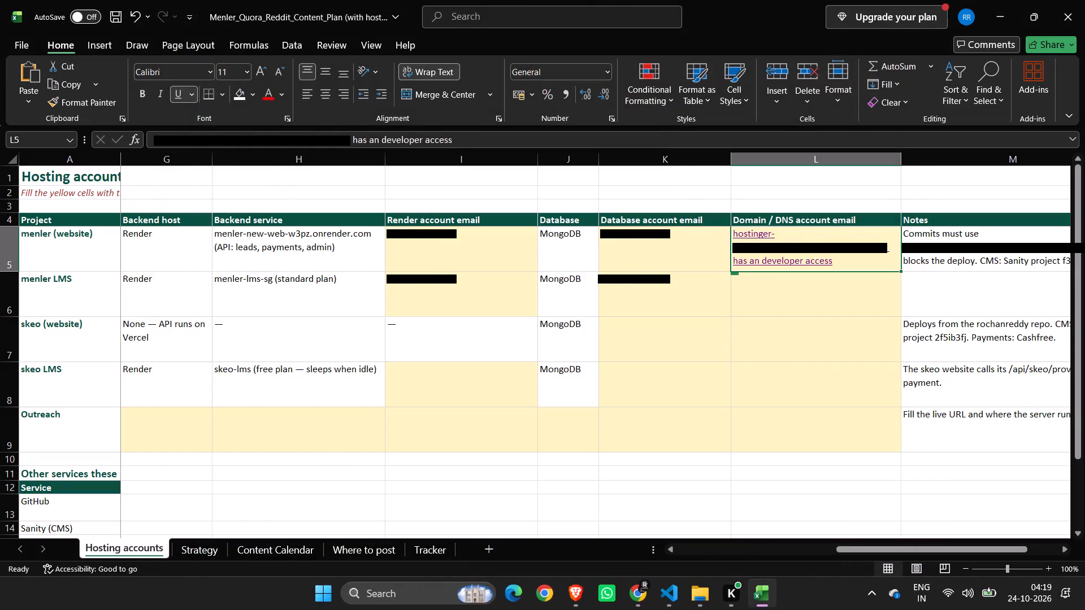
Copy the menler (website) row's Domain / DNS account email text into the menler LMS row of the same column.
triple_click(376, 141)
key(ctrl+c)
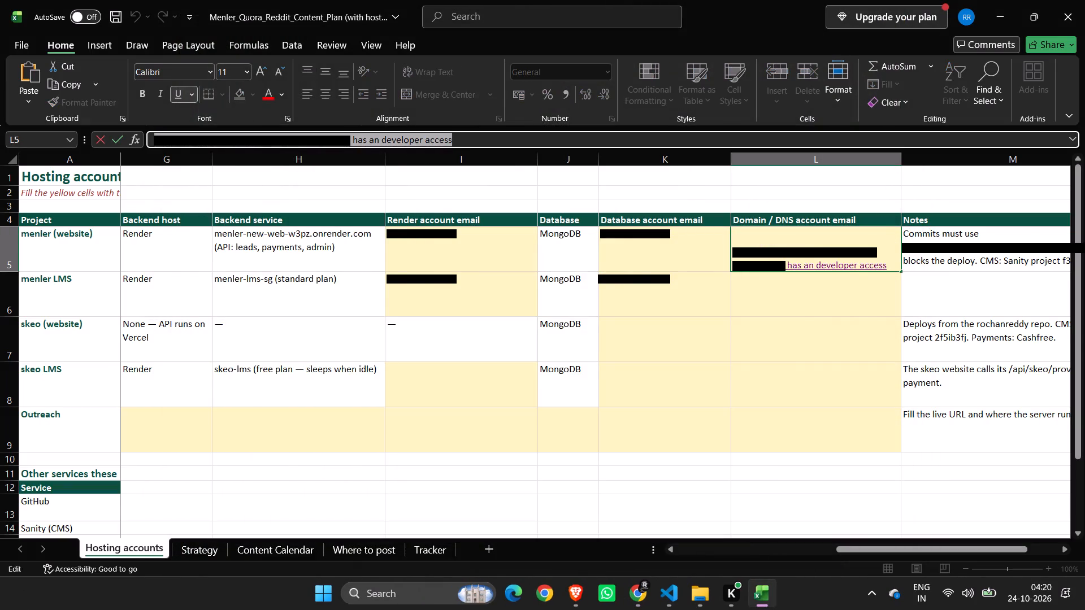
click(804, 300)
key(ctrl+v)
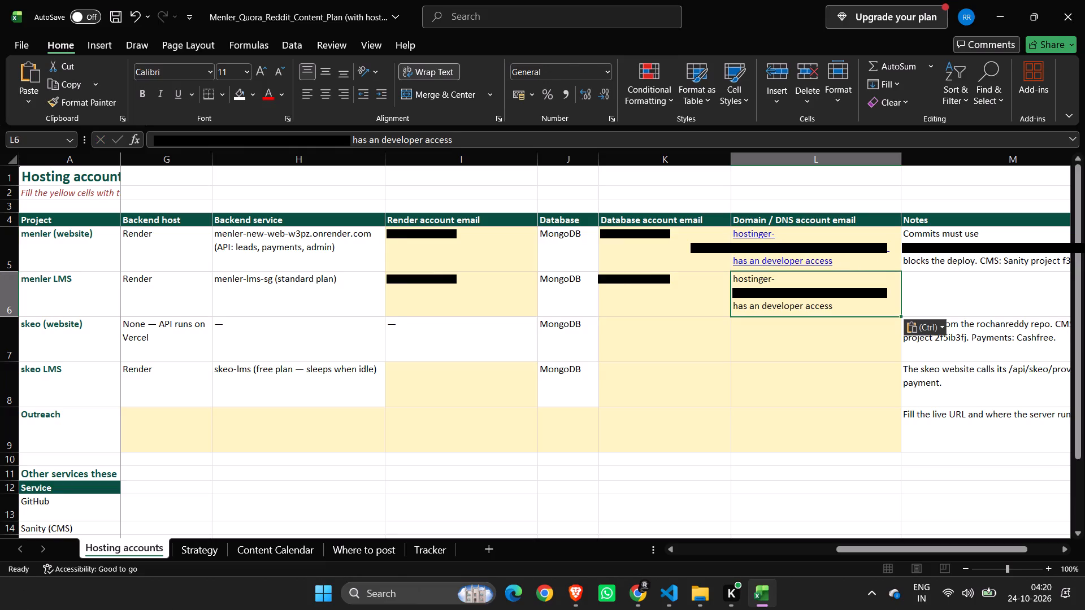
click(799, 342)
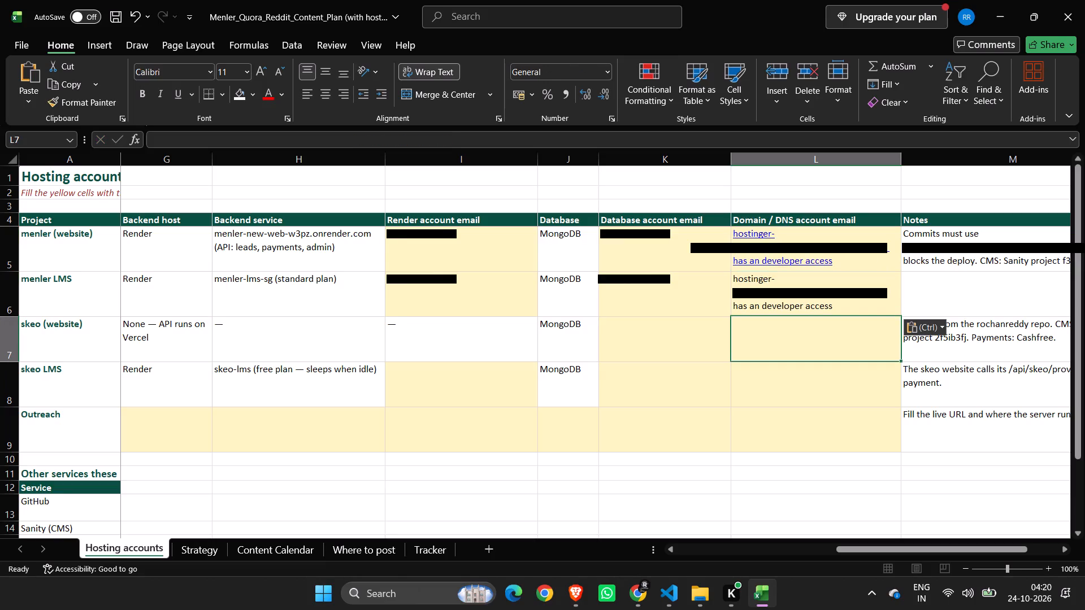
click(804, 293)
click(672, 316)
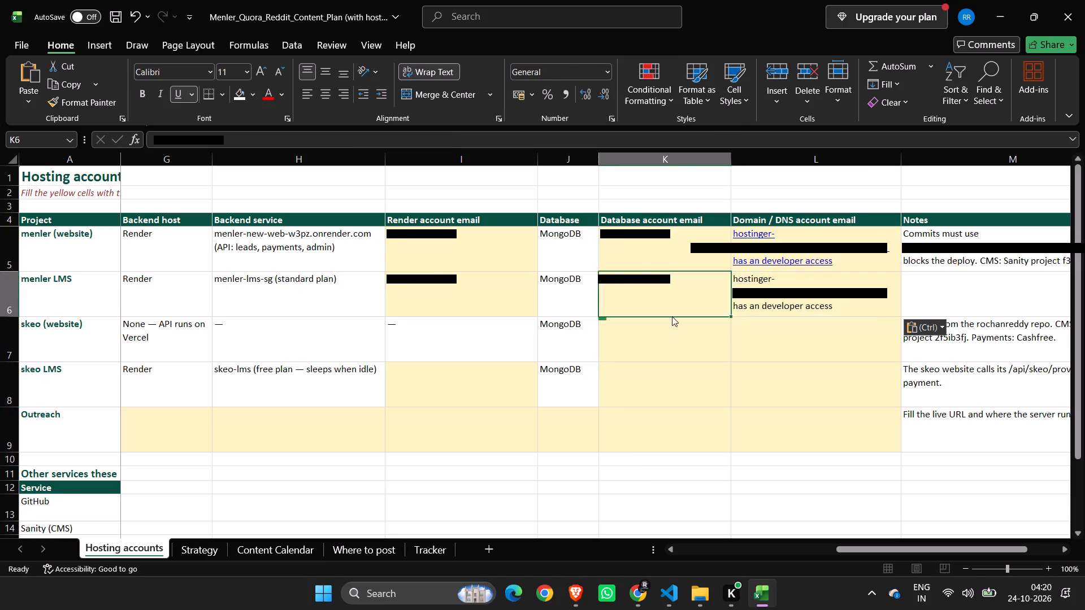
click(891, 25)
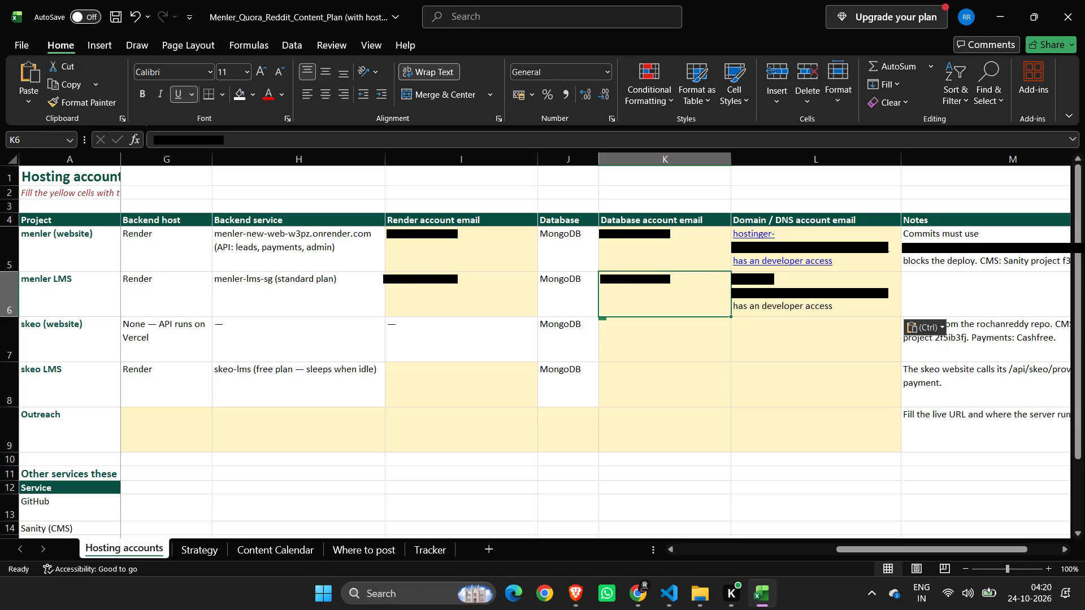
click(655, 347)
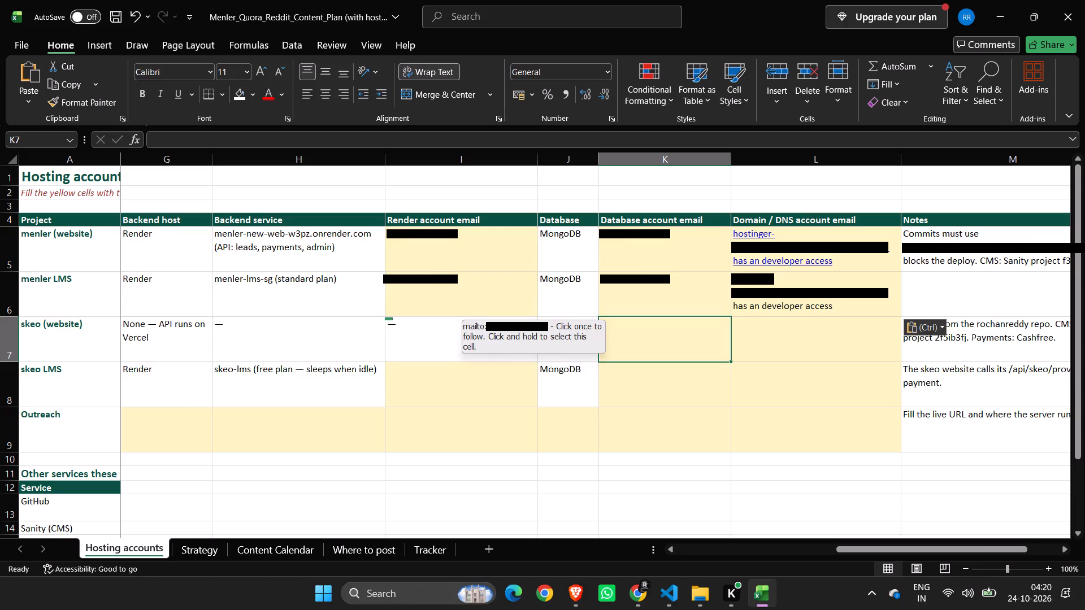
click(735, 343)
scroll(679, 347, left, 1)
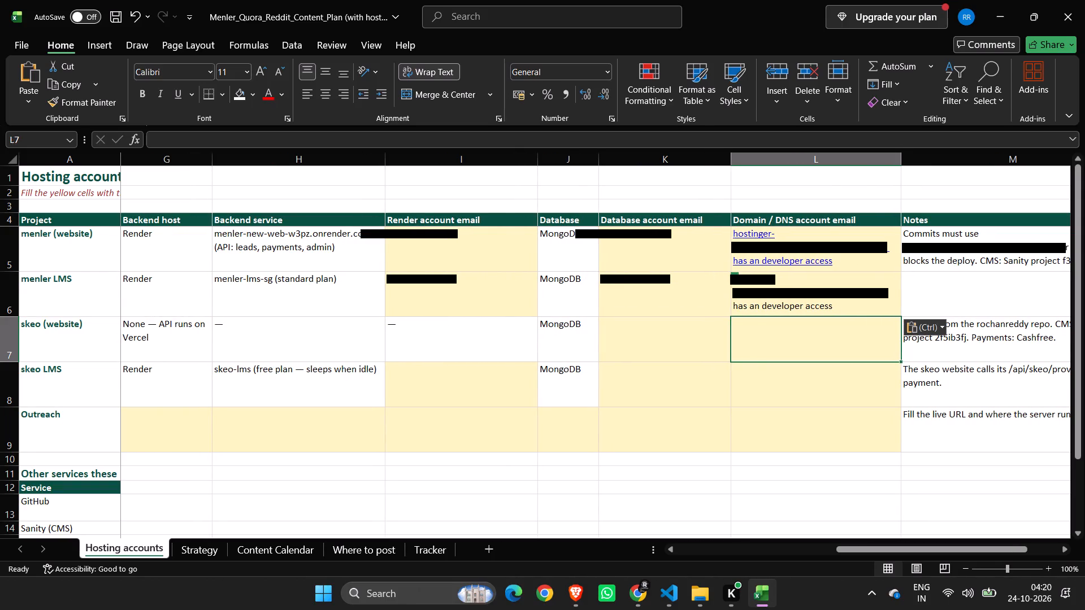
Remove the hyperlink from the menler (website) row's Domain / DNS account email cell.
right_click(808, 230)
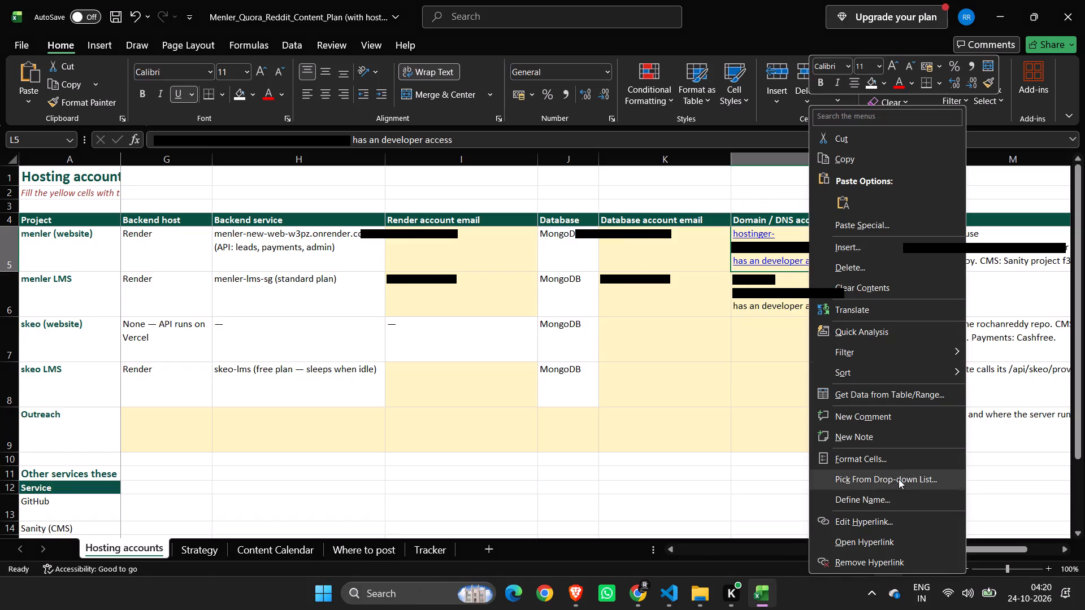
click(874, 560)
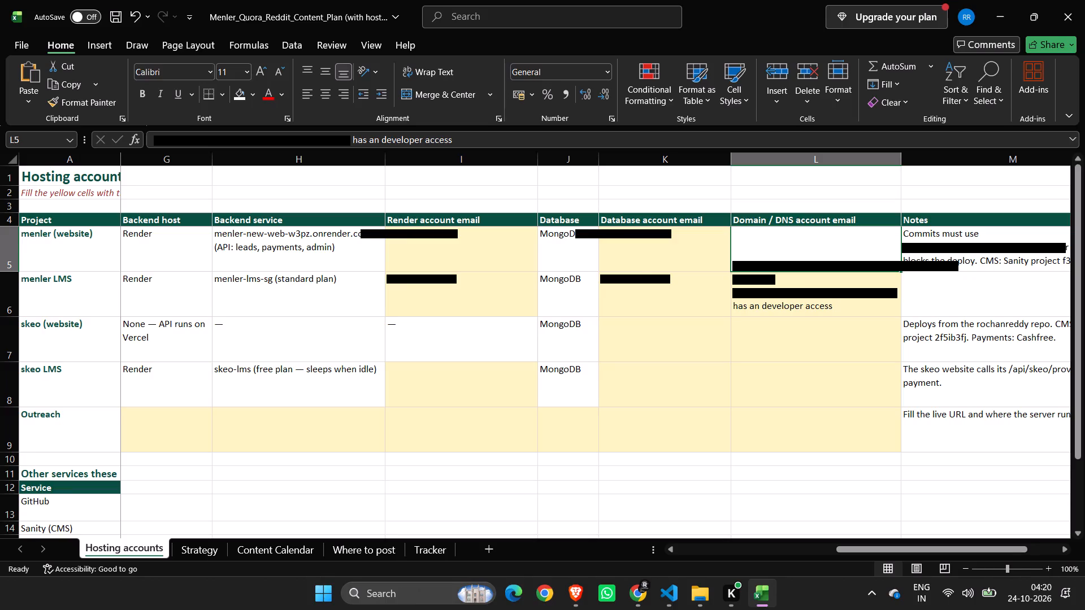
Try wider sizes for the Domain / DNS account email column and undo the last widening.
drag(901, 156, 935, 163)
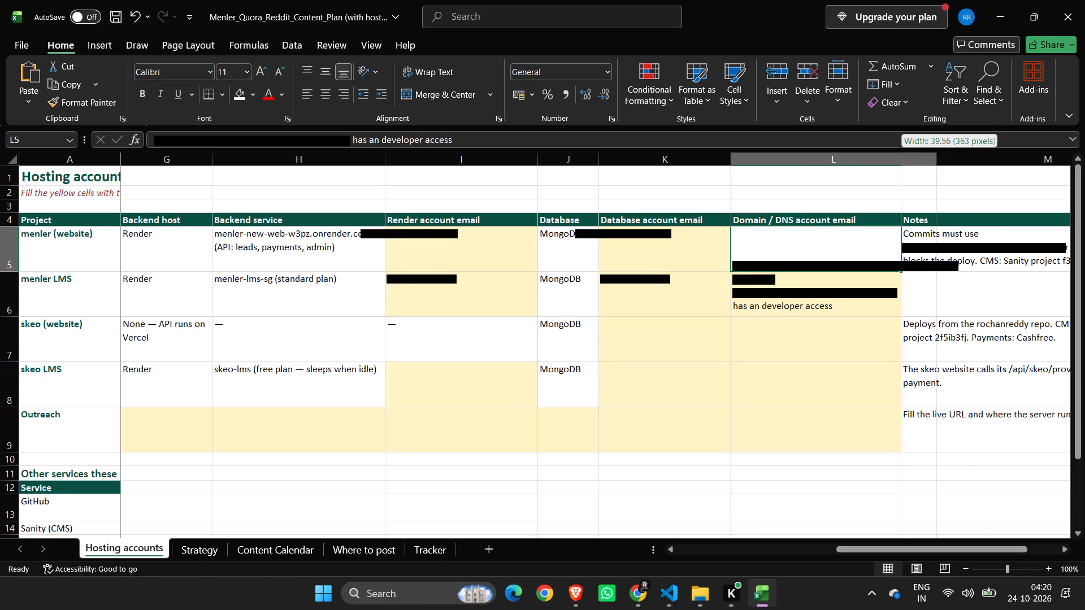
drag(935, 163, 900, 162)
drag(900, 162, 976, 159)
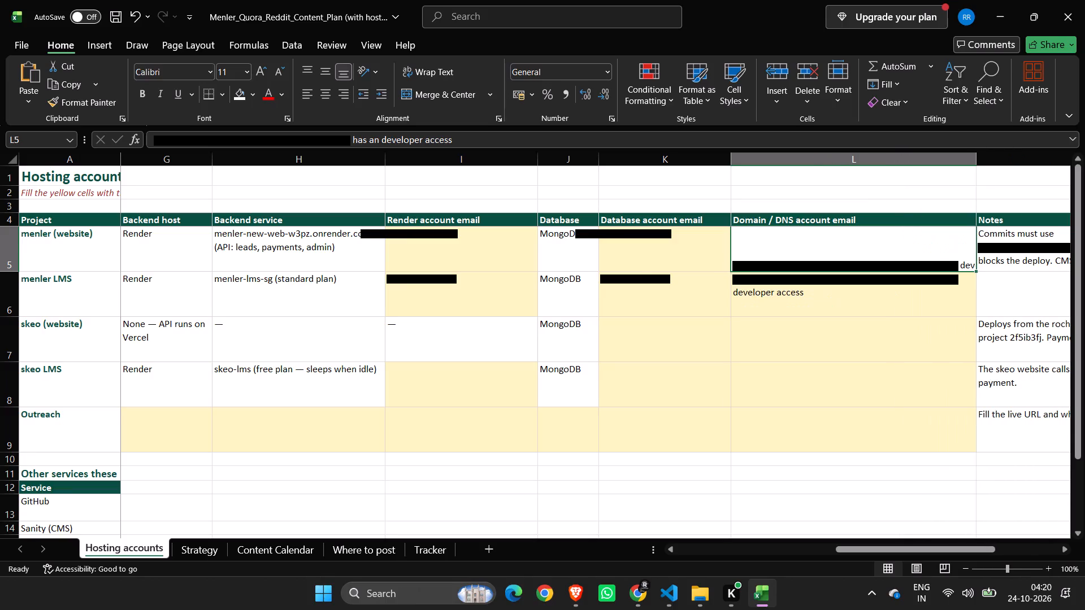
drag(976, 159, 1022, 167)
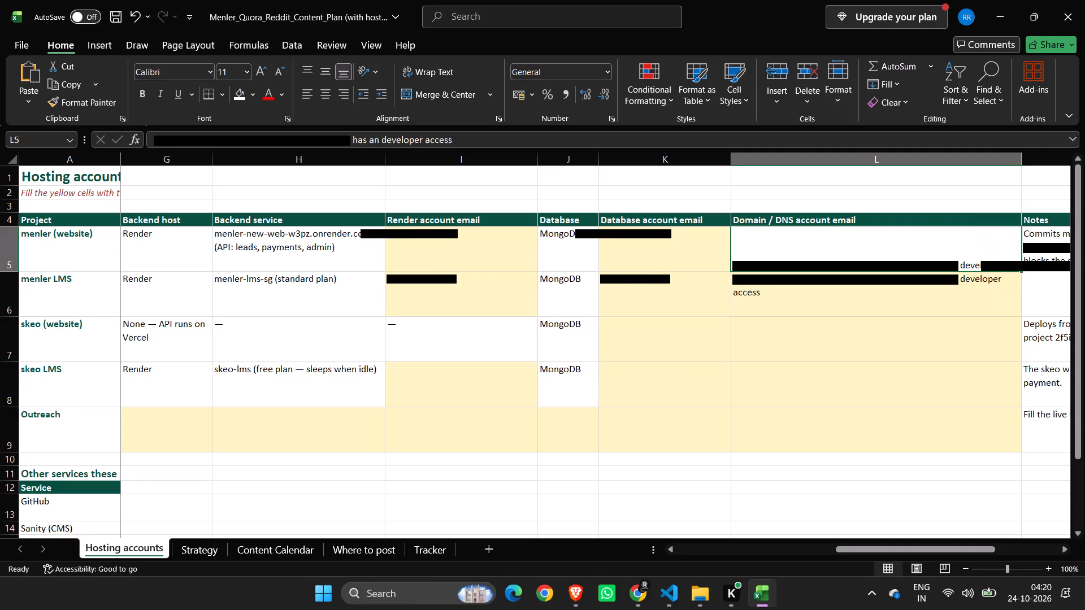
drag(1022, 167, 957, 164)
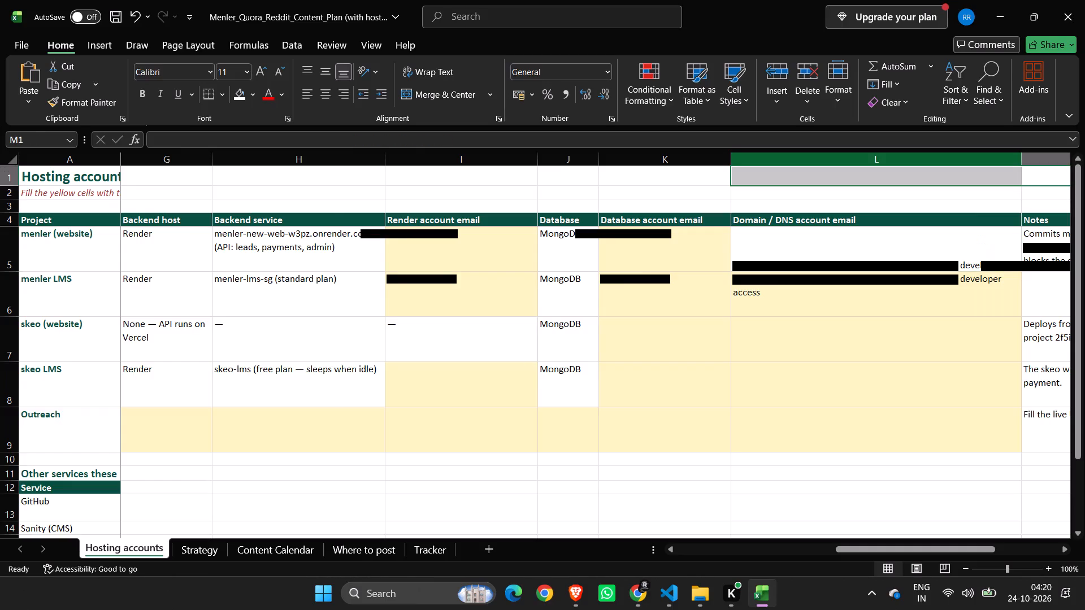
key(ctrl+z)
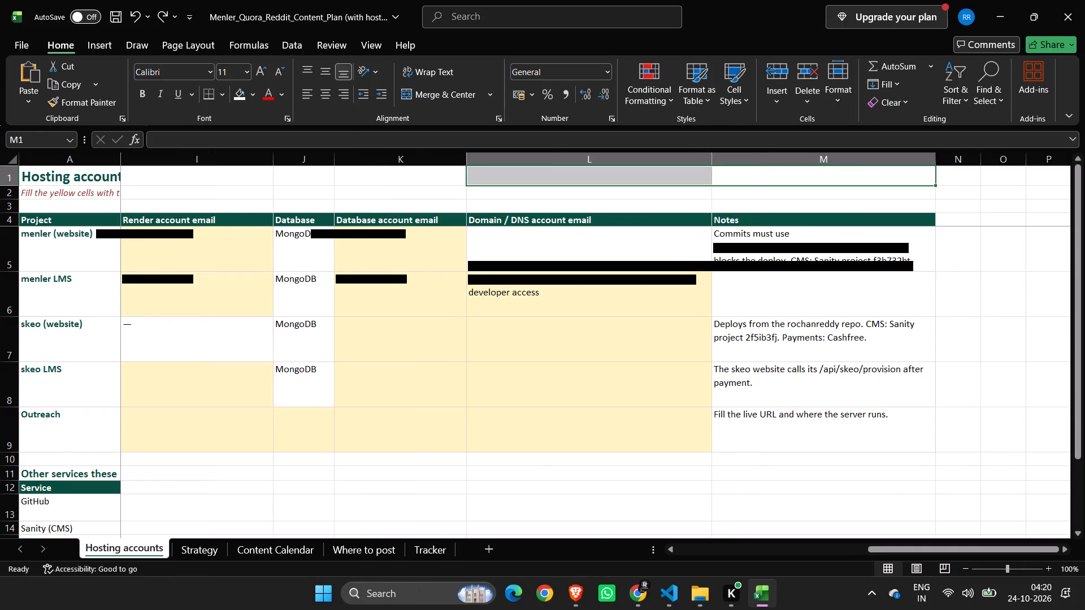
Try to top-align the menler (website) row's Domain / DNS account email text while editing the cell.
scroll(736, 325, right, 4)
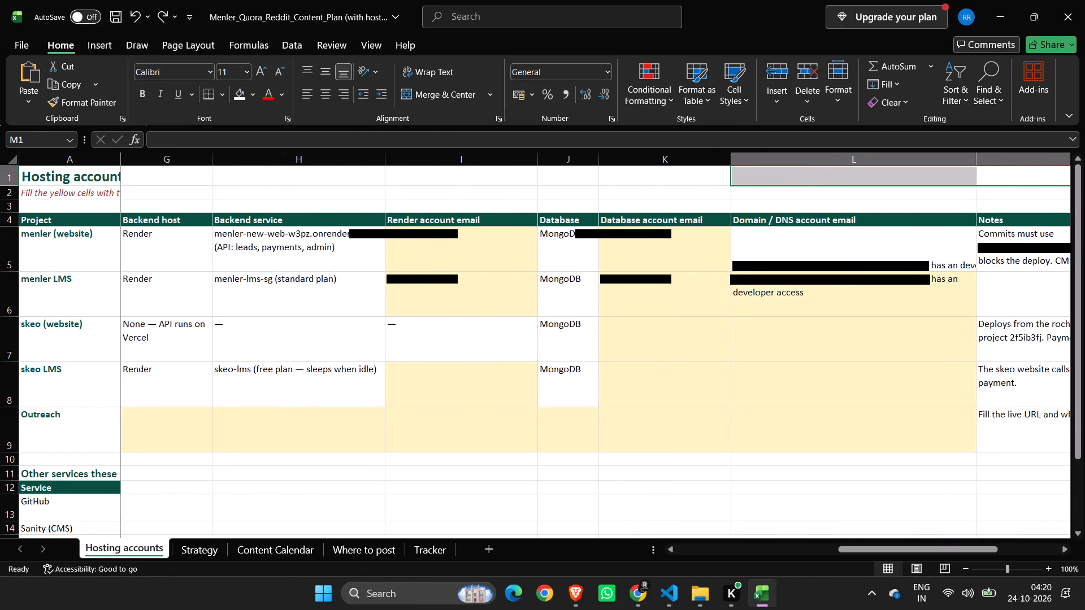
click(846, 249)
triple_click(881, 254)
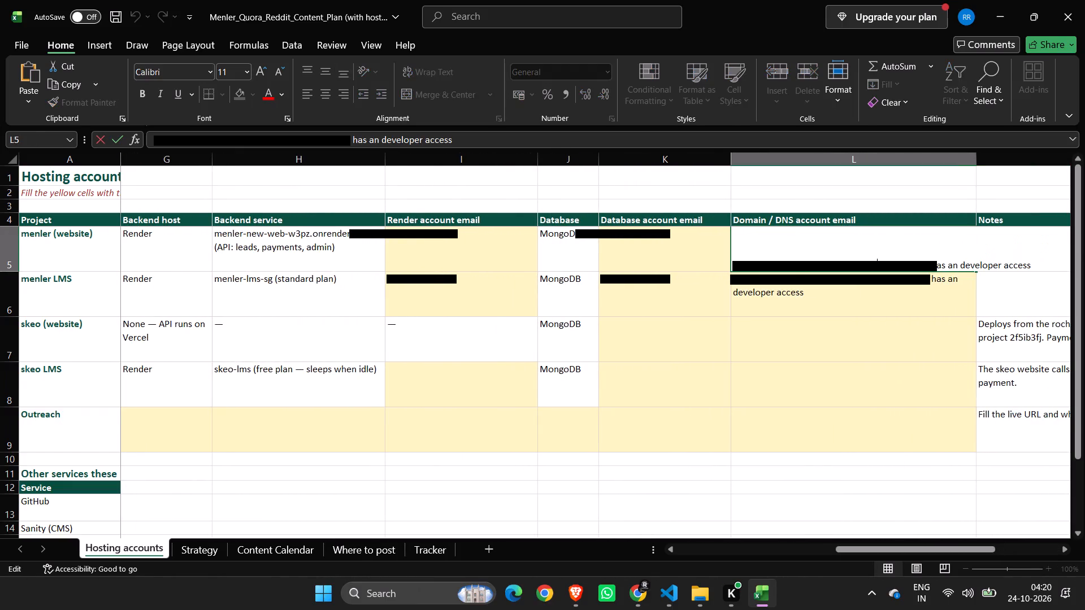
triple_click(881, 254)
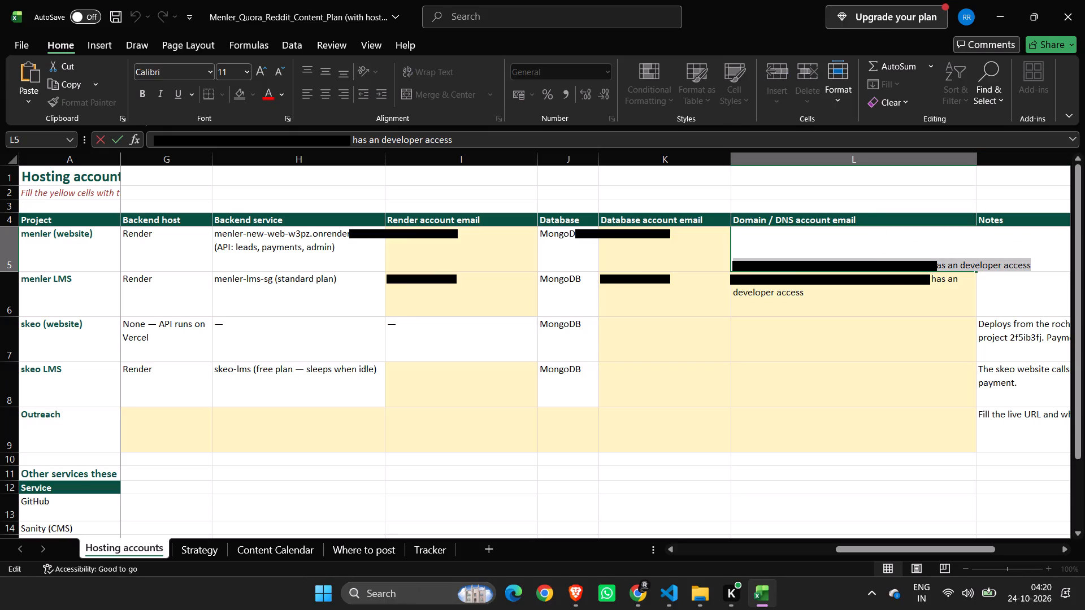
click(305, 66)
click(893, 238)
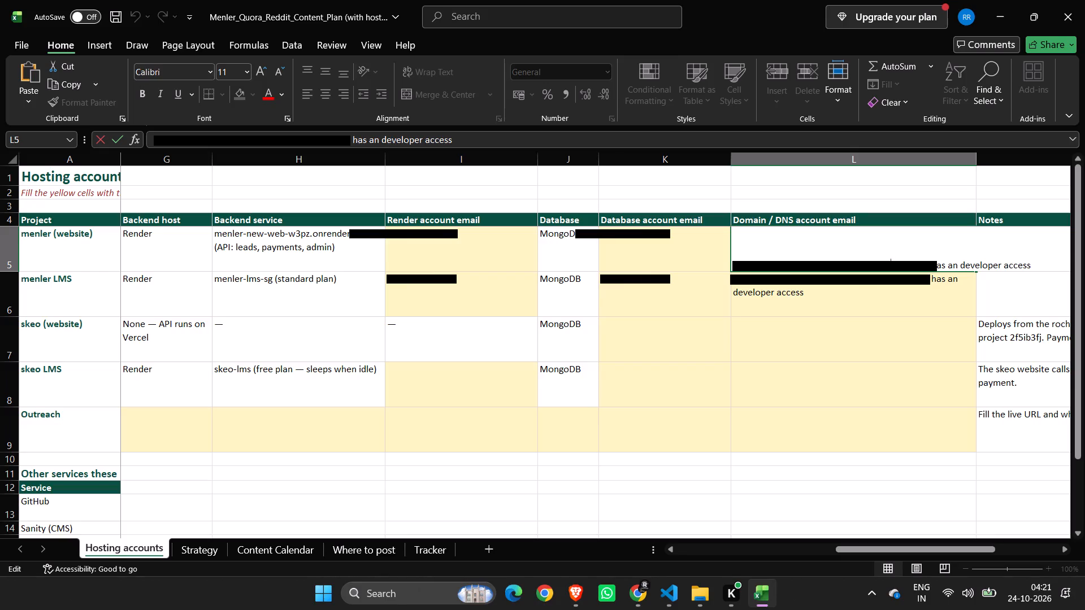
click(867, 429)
Narrow the Domain / DNS account email column, keeping the menler (website) row's cell selected.
click(875, 246)
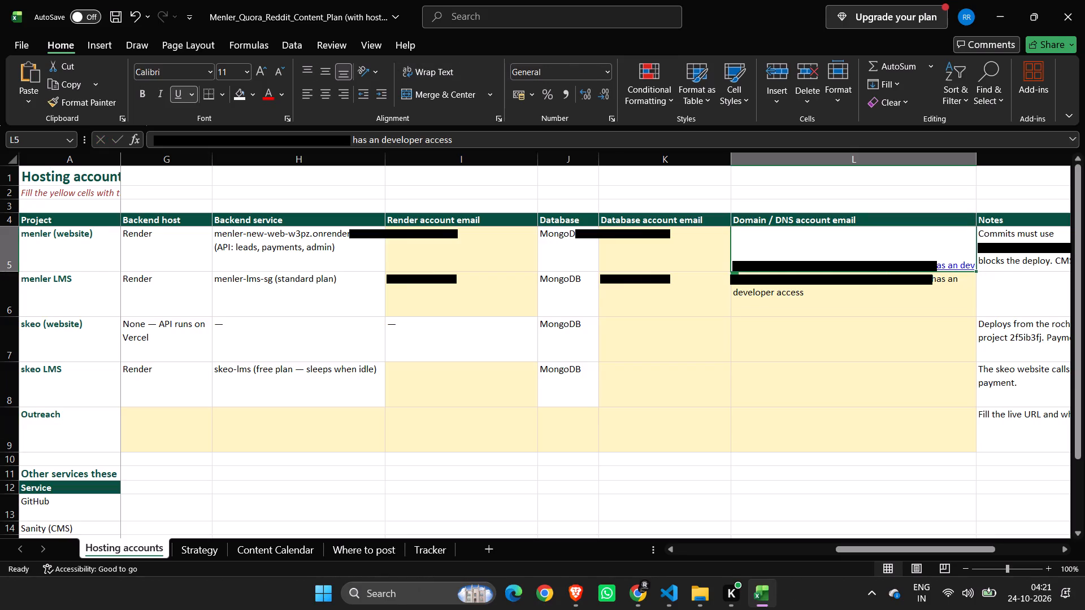
drag(977, 159, 916, 163)
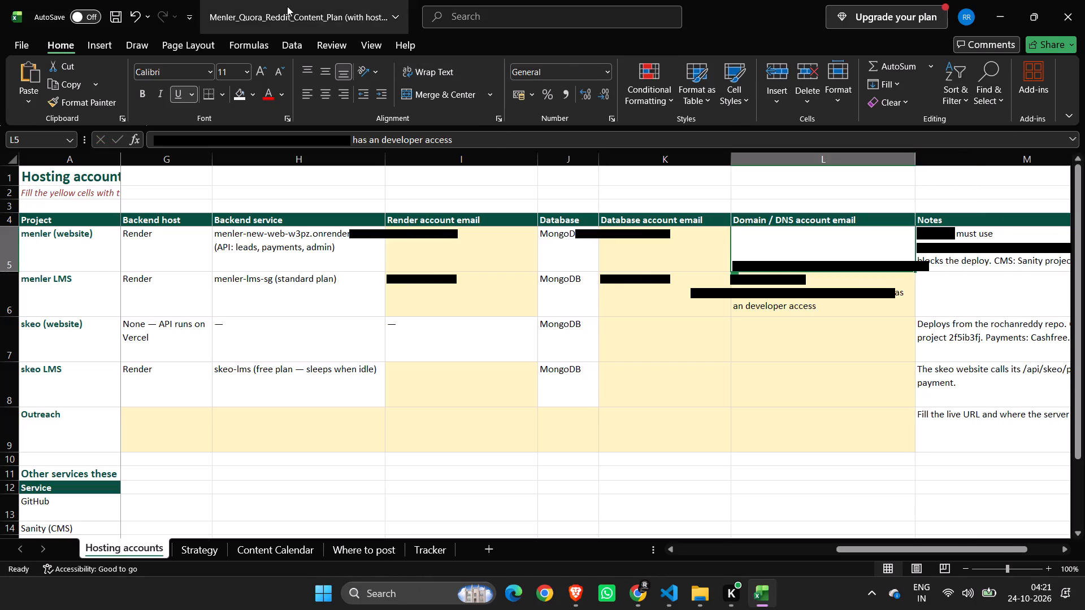
Top-align the menler (website) row's Domain / DNS account email cell.
click(305, 68)
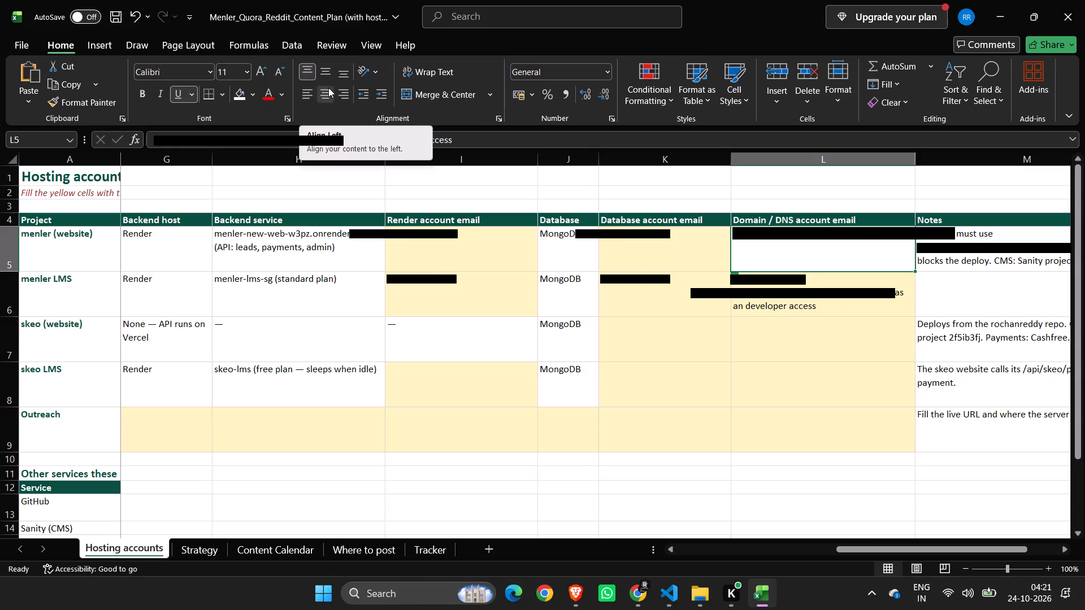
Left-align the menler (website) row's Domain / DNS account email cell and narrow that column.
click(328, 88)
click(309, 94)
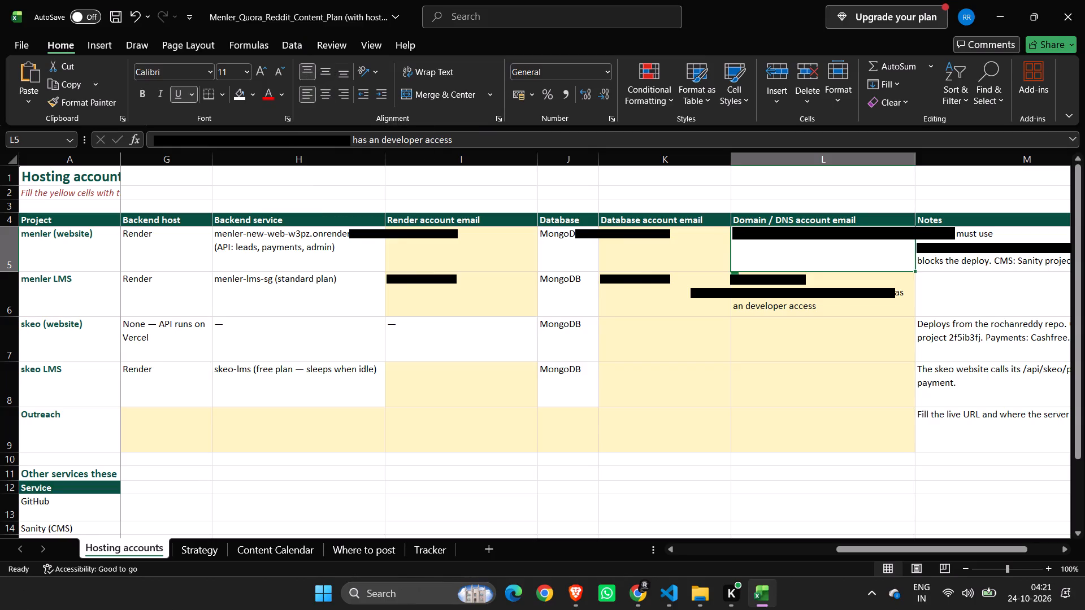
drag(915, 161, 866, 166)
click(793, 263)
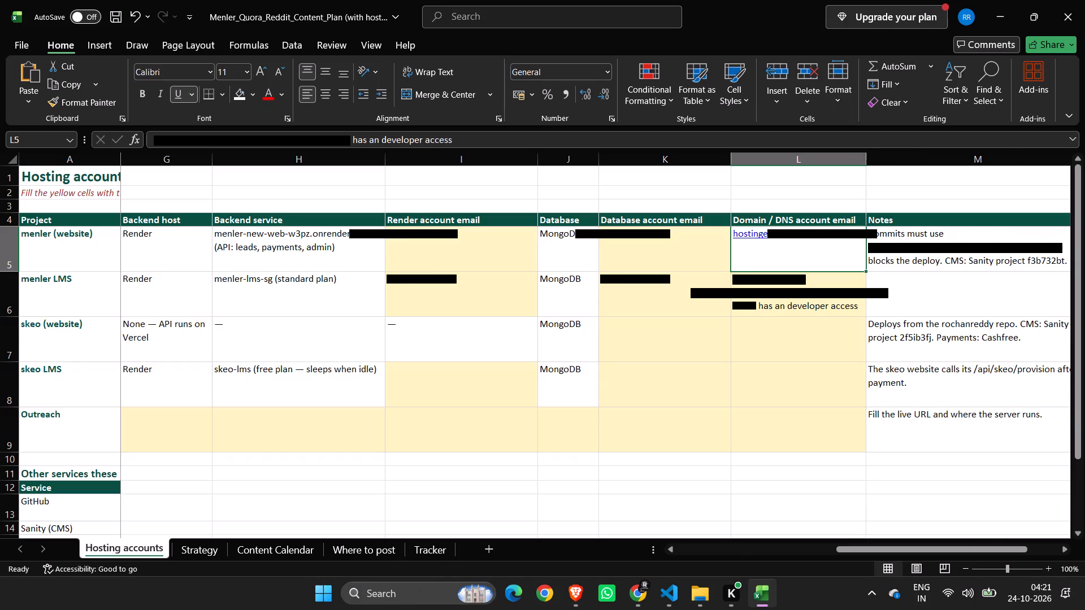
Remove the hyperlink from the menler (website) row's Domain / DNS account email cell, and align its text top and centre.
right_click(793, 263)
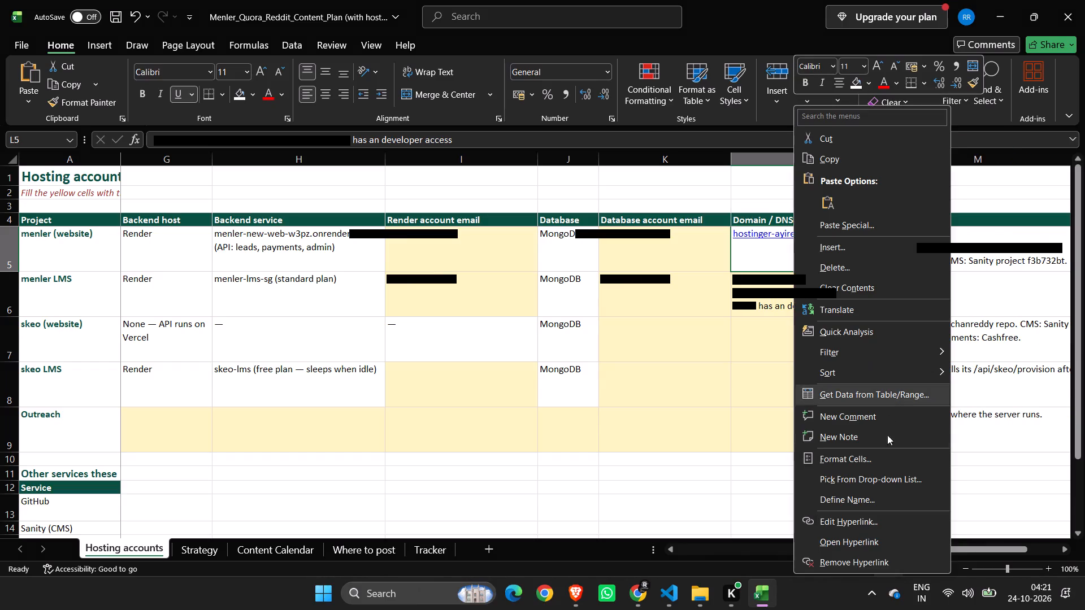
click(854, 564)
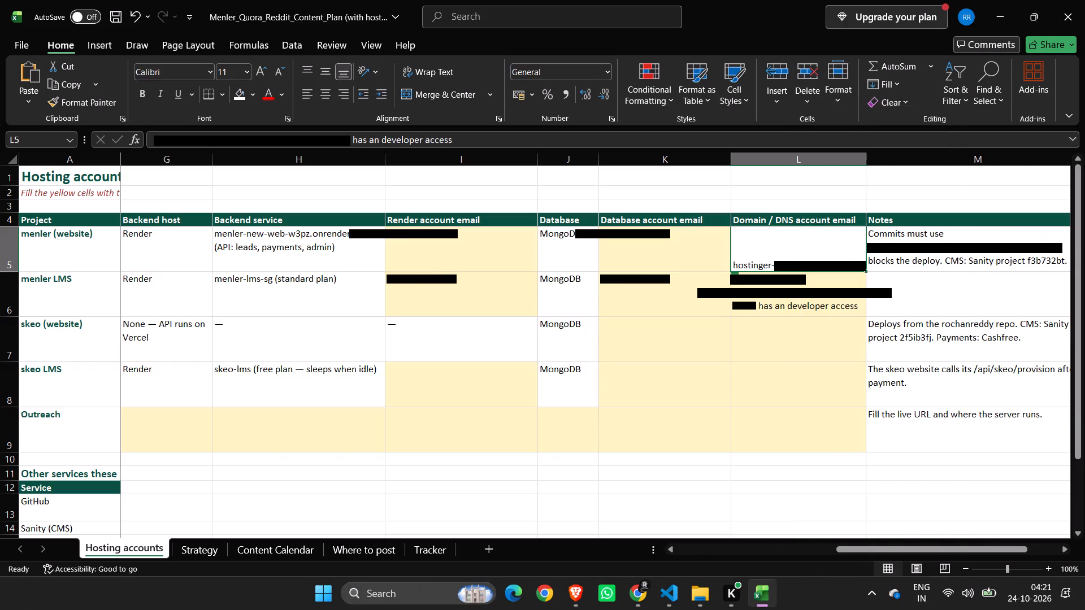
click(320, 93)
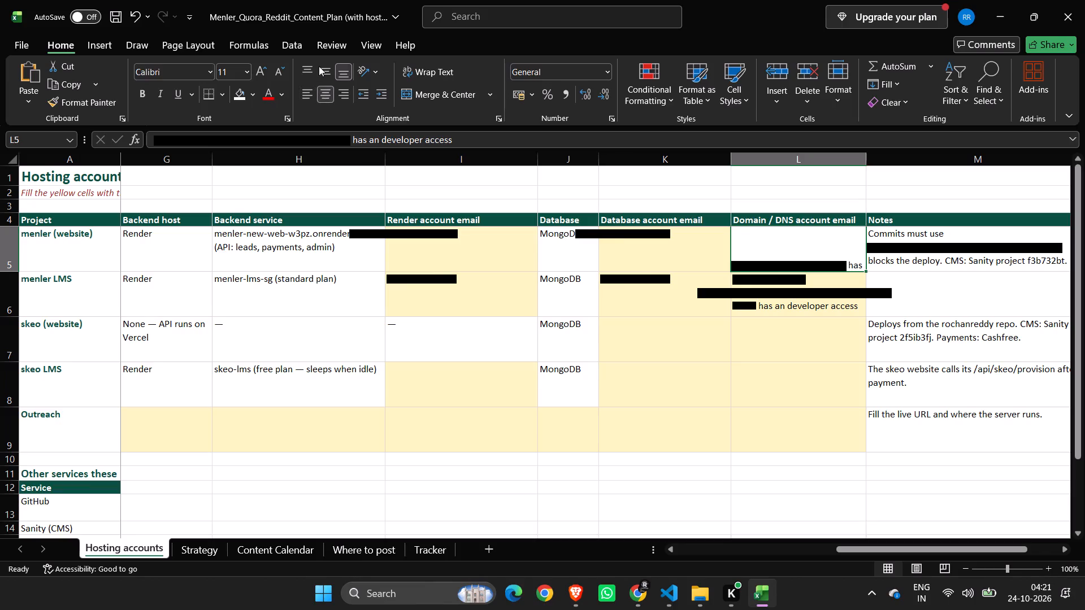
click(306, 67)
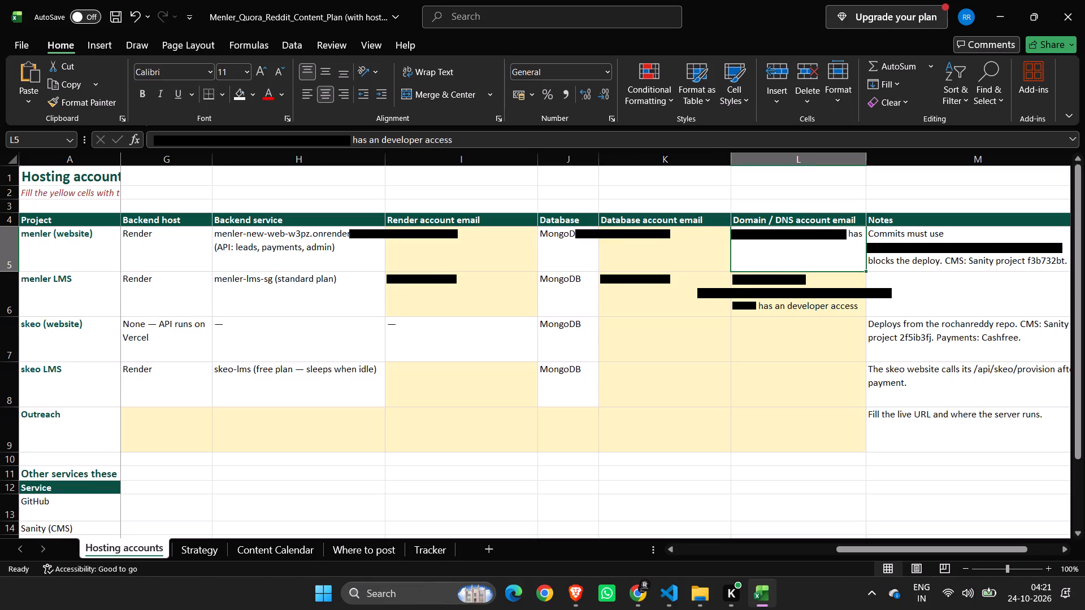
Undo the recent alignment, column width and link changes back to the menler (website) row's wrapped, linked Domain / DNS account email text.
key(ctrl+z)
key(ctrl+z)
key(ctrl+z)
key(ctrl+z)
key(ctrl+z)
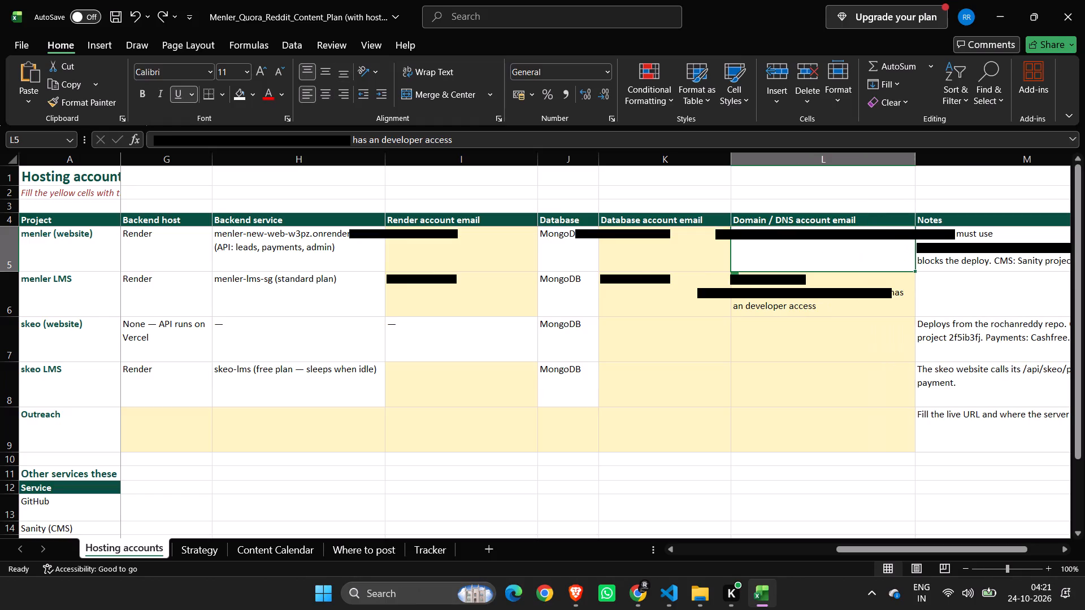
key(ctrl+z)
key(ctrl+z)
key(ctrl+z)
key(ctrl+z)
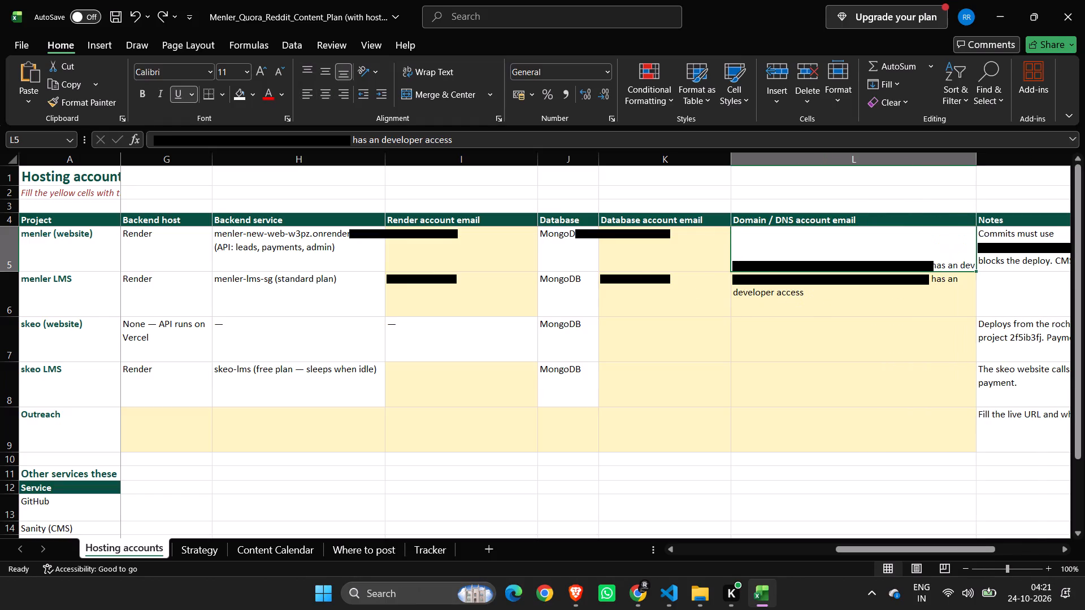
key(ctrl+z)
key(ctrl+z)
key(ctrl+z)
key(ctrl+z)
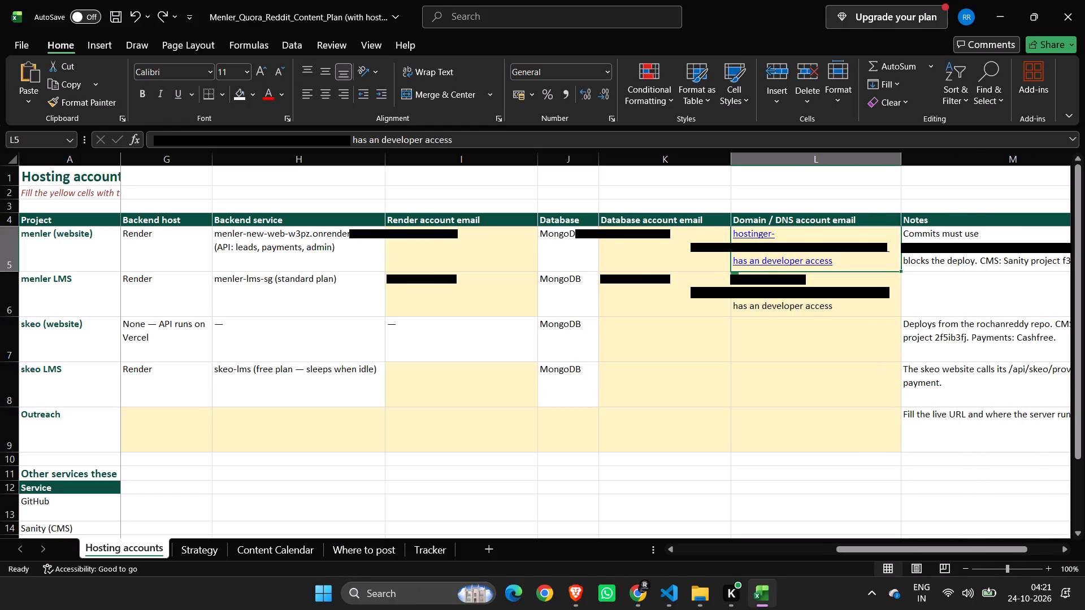
Remove the hyperlink from the menler (website) row's Domain / DNS account email cell.
click(815, 461)
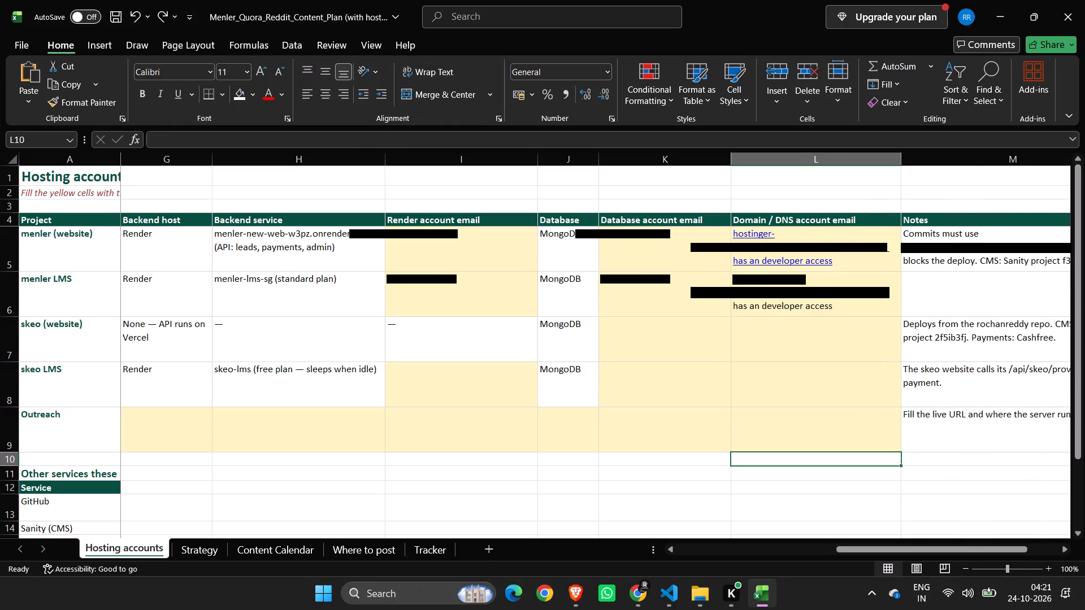
click(784, 398)
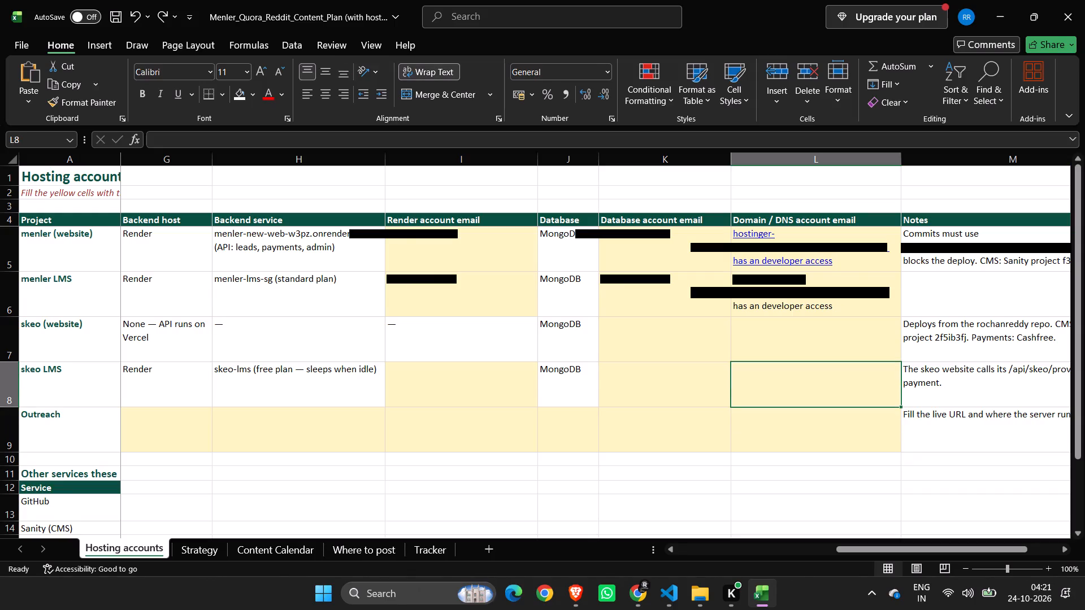
right_click(846, 233)
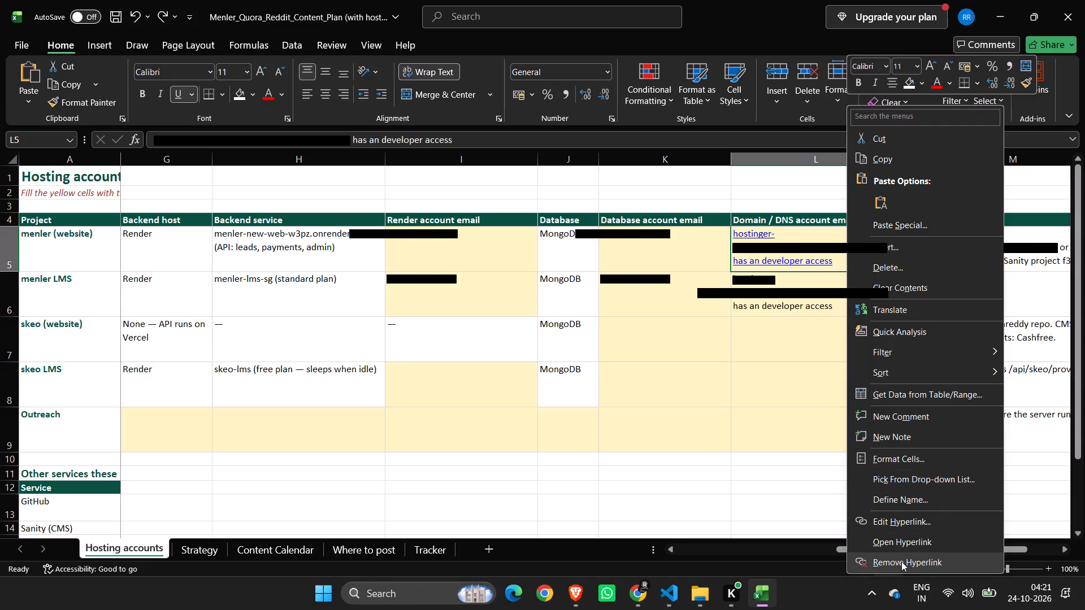
click(901, 561)
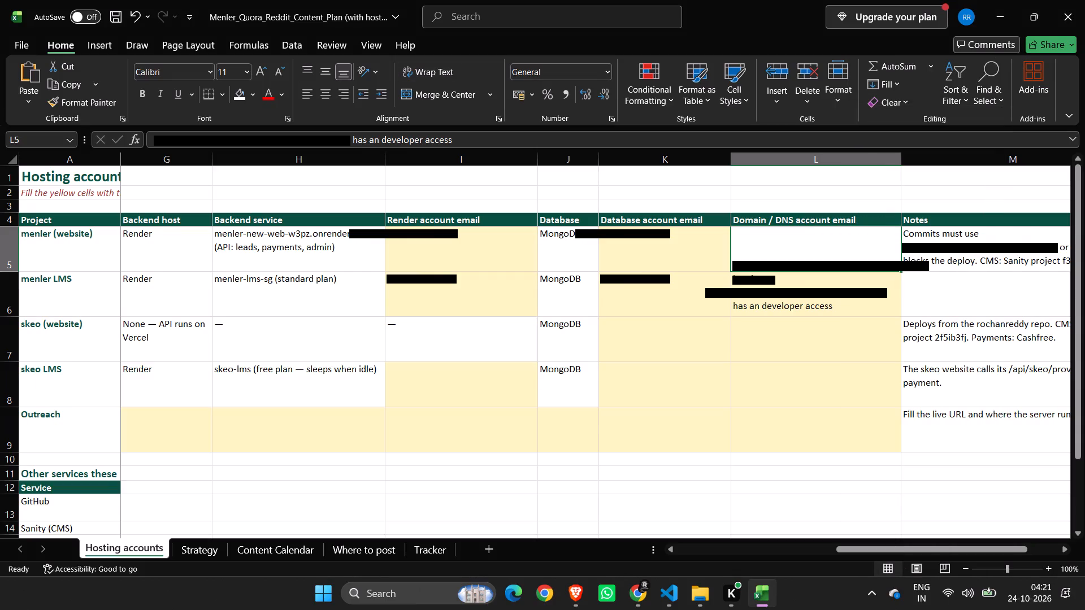
Align the menler (website) row's Domain / DNS account email text to the left and top of its cell.
click(871, 248)
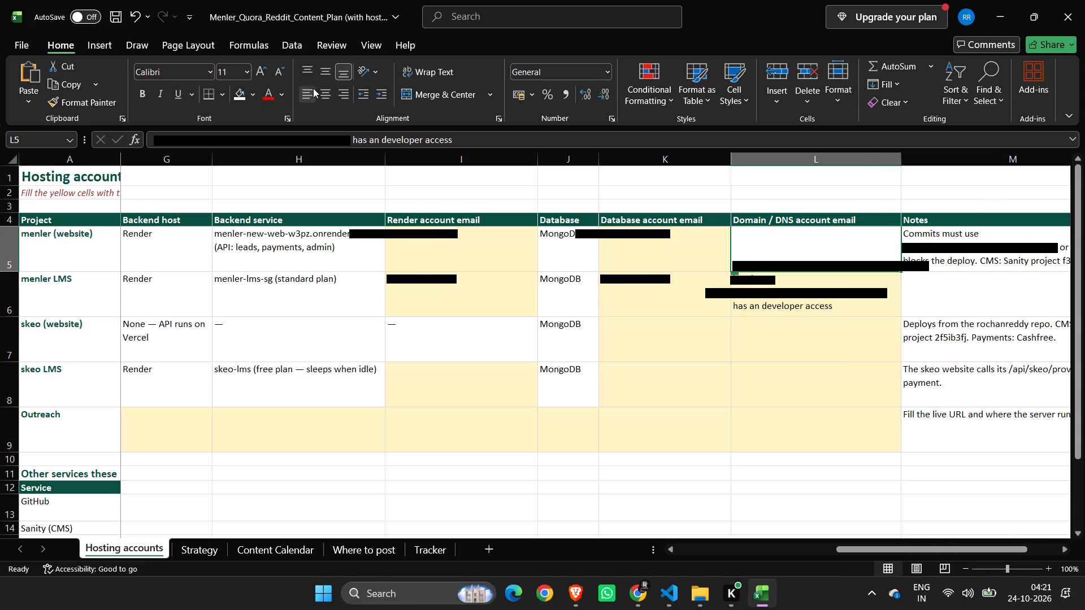
click(307, 97)
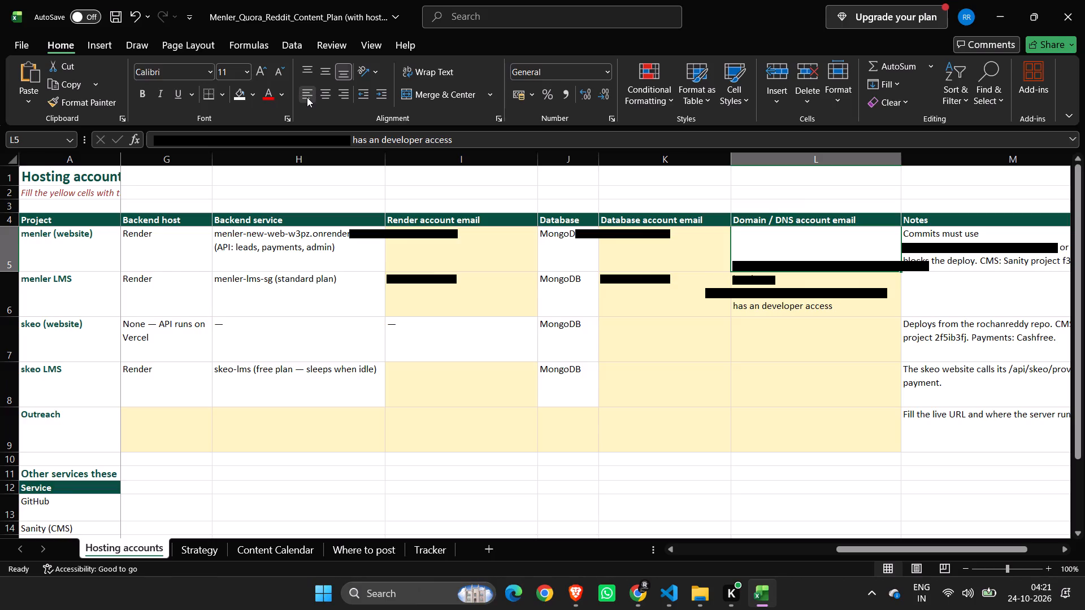
click(305, 68)
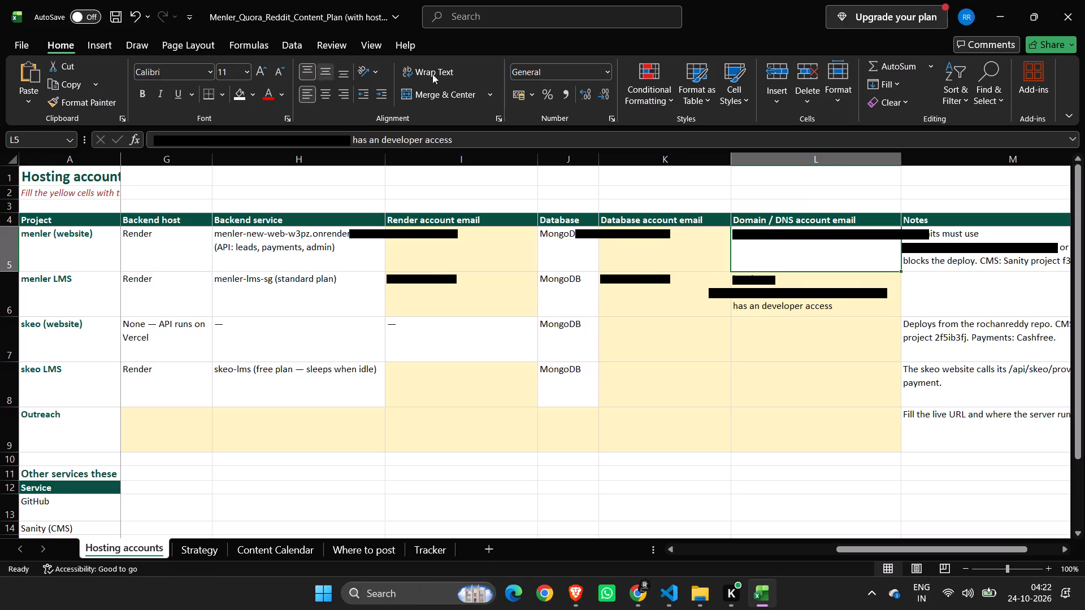
click(868, 489)
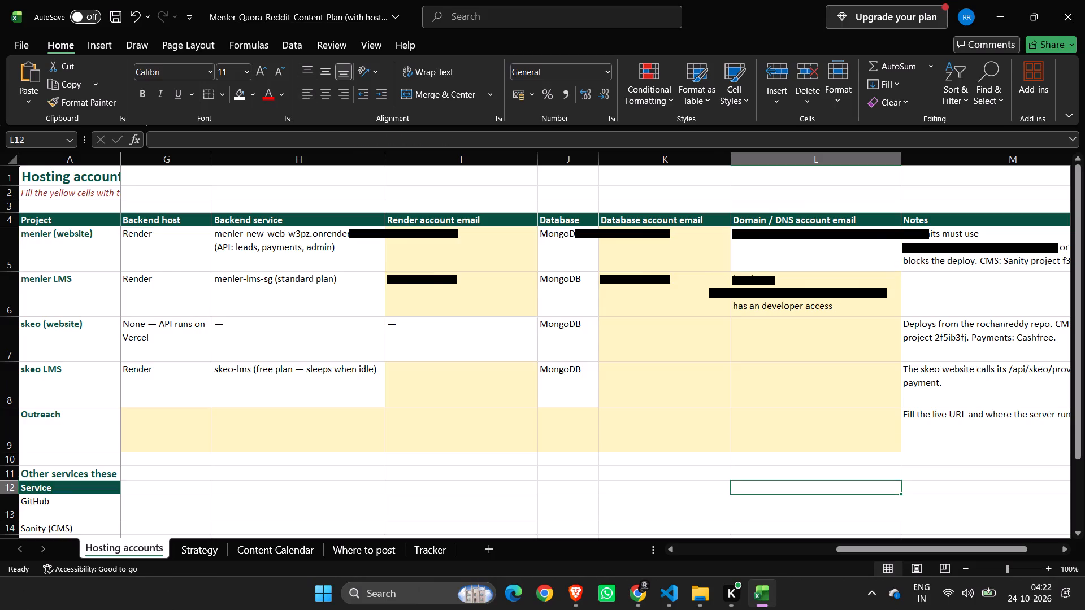
Delete everything after "hostinger" in the menler (website) row's Domain / DNS account email cell.
click(885, 260)
double_click(885, 260)
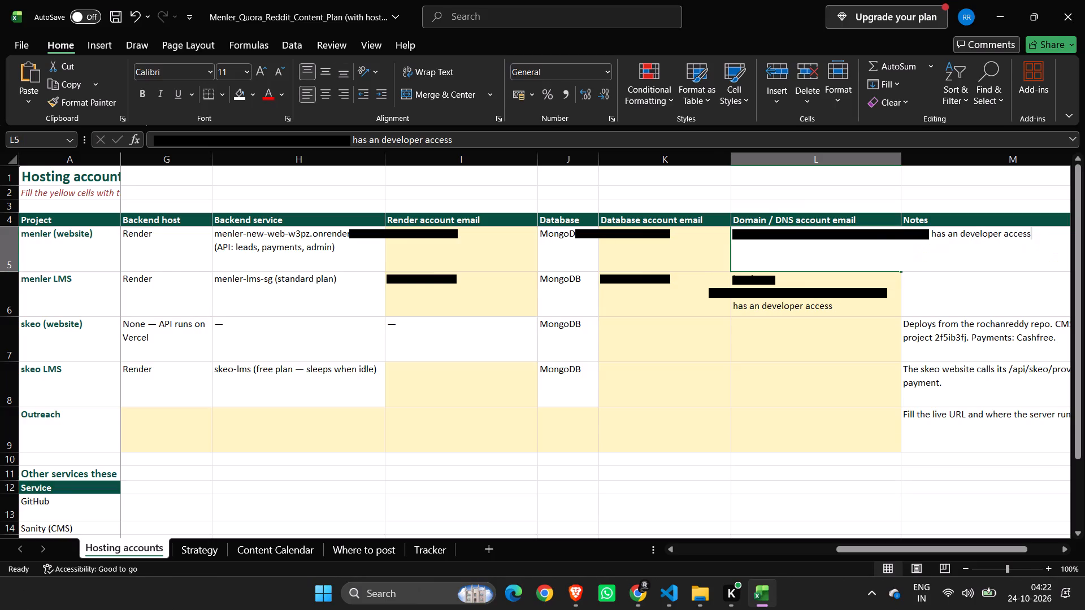
key(Right)
key(Right)
key(Right)
key(Right)
key(Right)
key(Right)
key(Right)
key(Right)
key(Right)
key(Right)
key(Right)
key(Right)
key(Right)
key(Right)
key(Right)
key(Right)
key(Right)
key(Right)
key(Right)
key(Right)
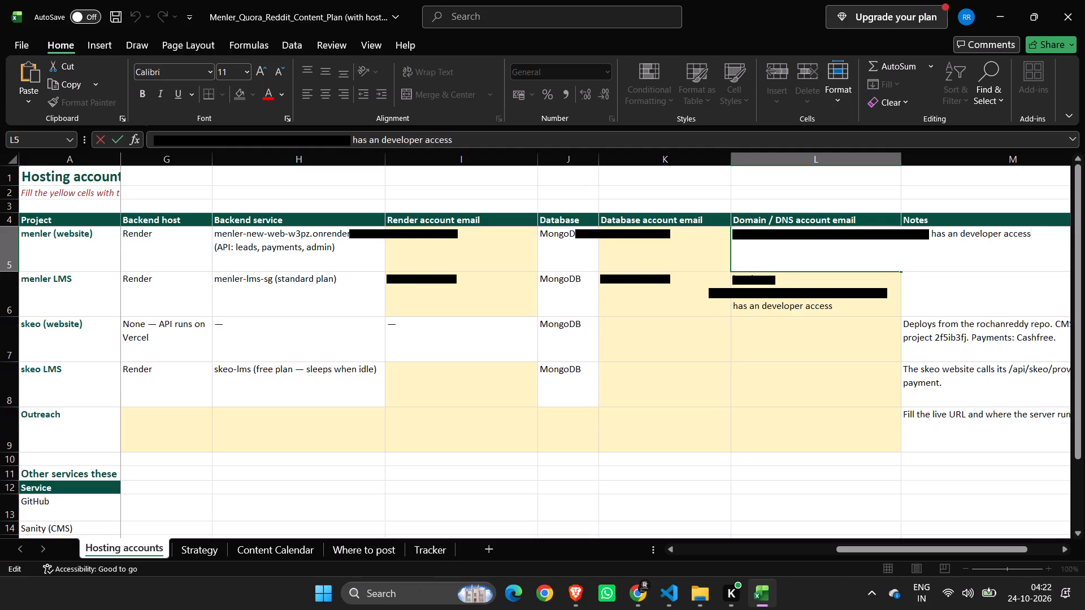
key(BackSpace)
key(BackSpace)
key(BackSpace)
key(BackSpace)
key(BackSpace)
key(BackSpace)
key(BackSpace)
key(BackSpace)
key(BackSpace)
key(BackSpace)
key(BackSpace)
key(BackSpace)
key(BackSpace)
key(BackSpace)
key(BackSpace)
key(BackSpace)
key(BackSpace)
key(BackSpace)
key(BackSpace)
key(BackSpace)
key(BackSpace)
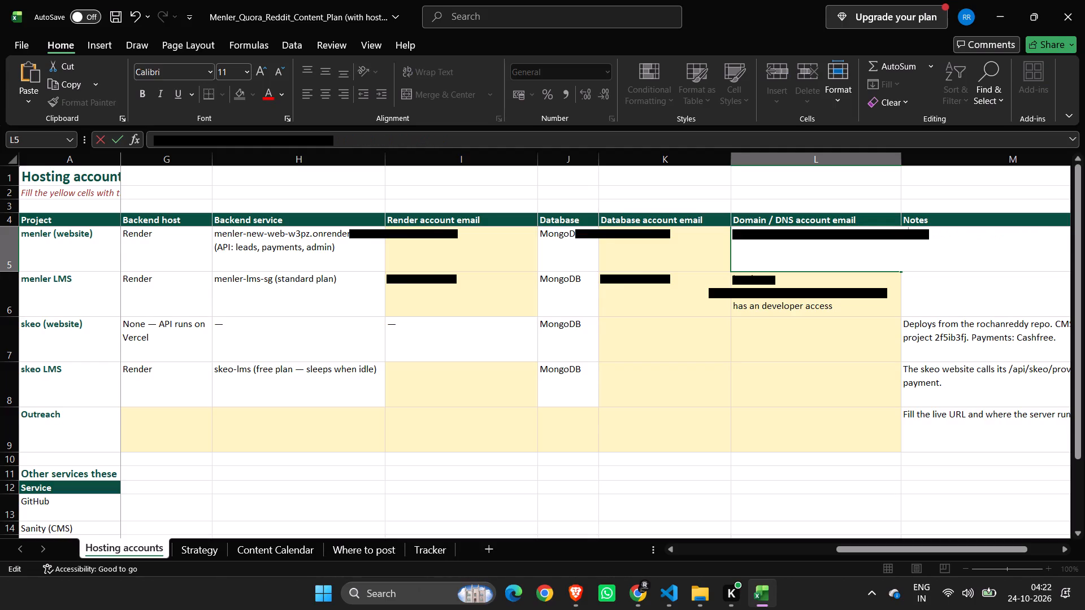
key(BackSpace)
key(BackSpace)
key(BackSpace)
key(BackSpace)
key(BackSpace)
key(BackSpace)
key(BackSpace)
key(BackSpace)
key(BackSpace)
key(BackSpace)
key(BackSpace)
key(BackSpace)
key(BackSpace)
key(BackSpace)
key(BackSpace)
key(BackSpace)
key(BackSpace)
key(BackSpace)
key(BackSpace)
key(BackSpace)
key(BackSpace)
key(BackSpace)
key(BackSpace)
key(BackSpace)
key(BackSpace)
key(BackSpace)
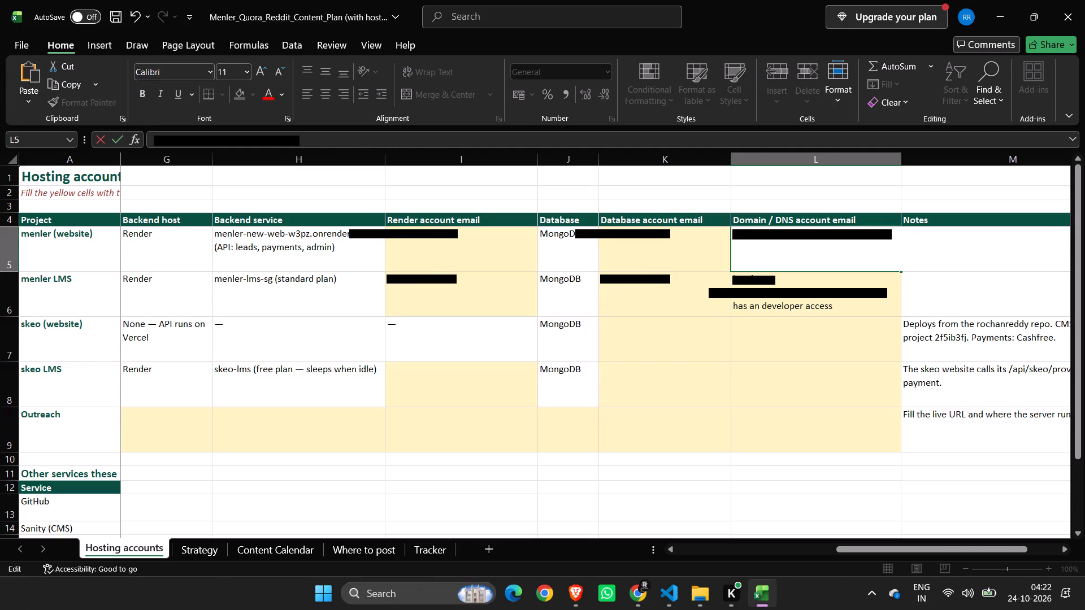
key(BackSpace)
key(BackSpace)
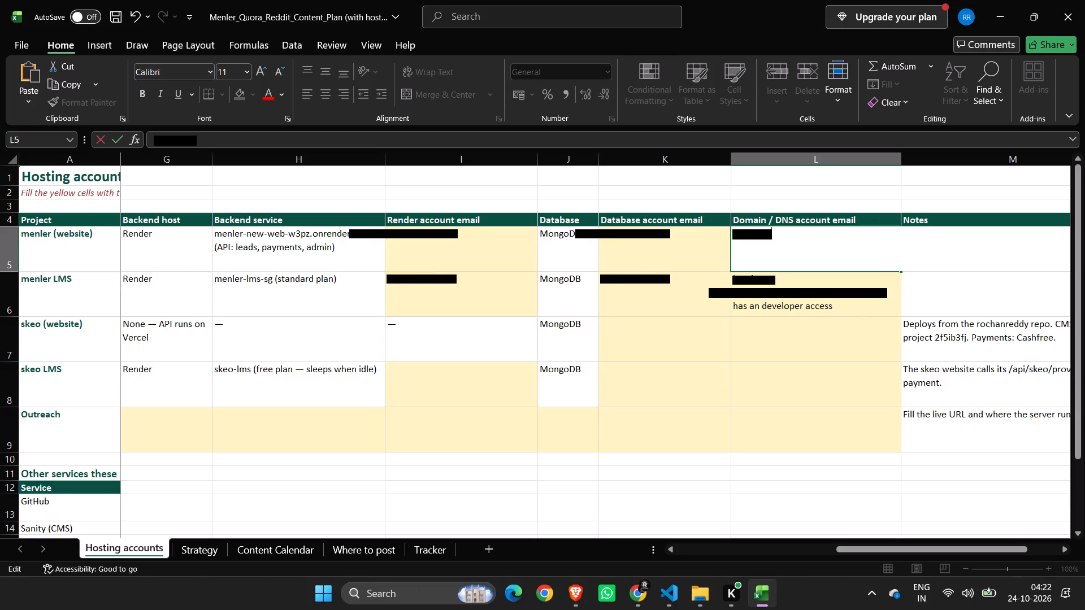
click(868, 505)
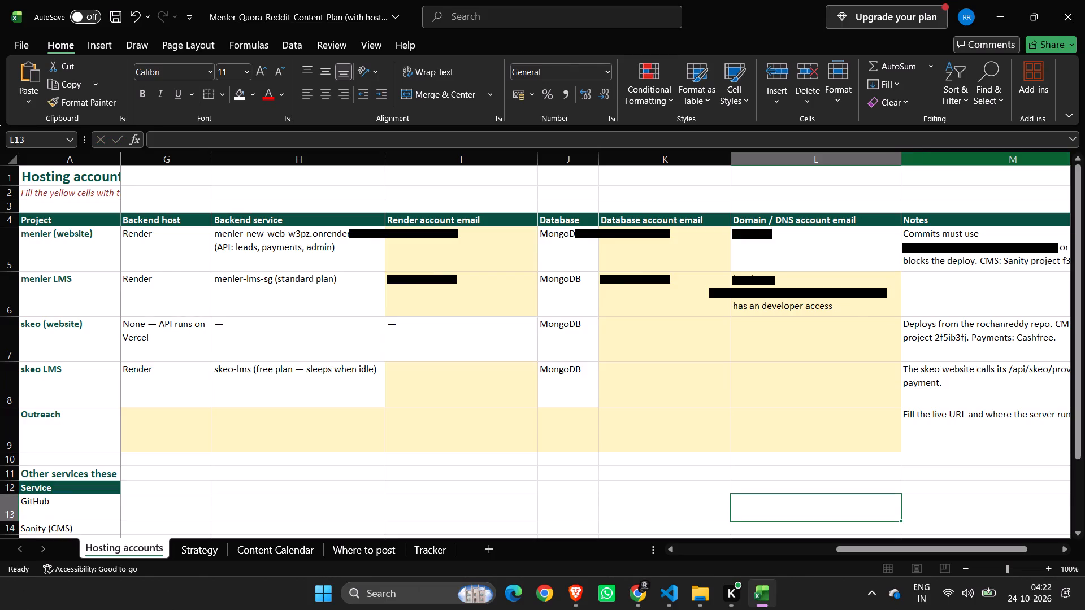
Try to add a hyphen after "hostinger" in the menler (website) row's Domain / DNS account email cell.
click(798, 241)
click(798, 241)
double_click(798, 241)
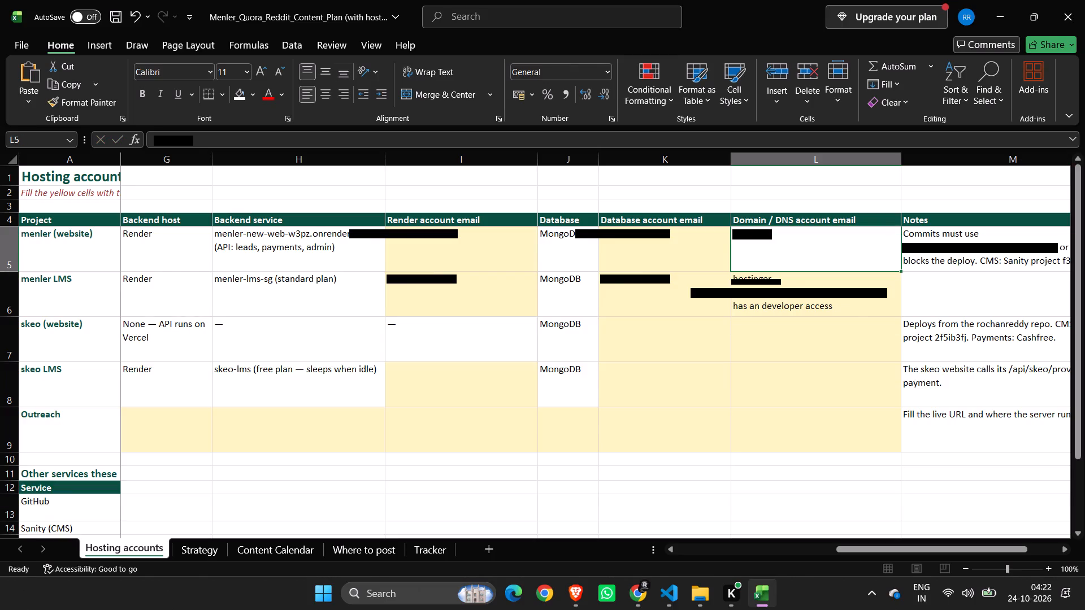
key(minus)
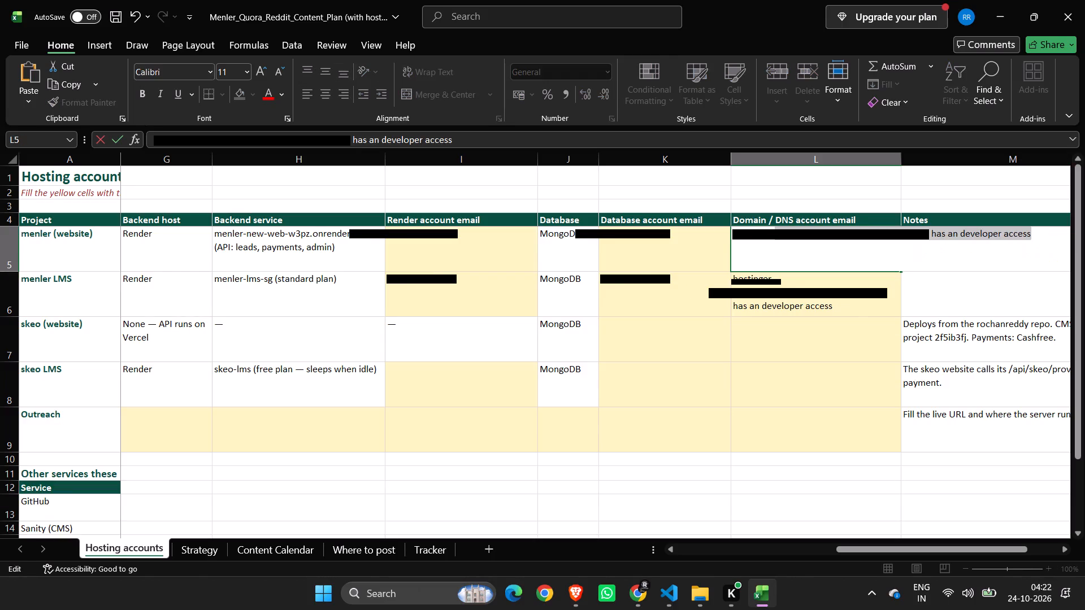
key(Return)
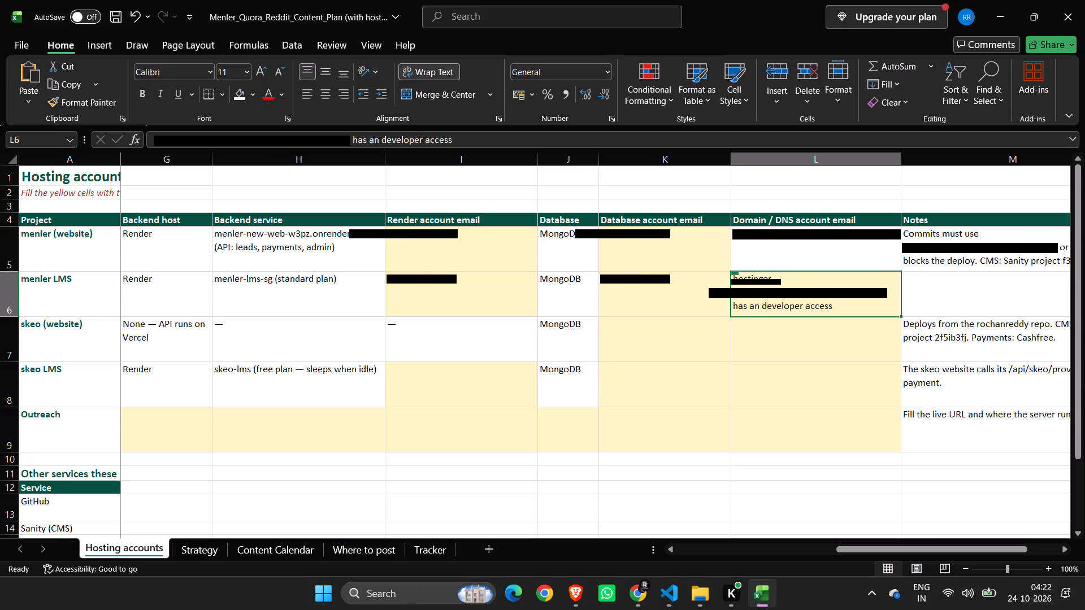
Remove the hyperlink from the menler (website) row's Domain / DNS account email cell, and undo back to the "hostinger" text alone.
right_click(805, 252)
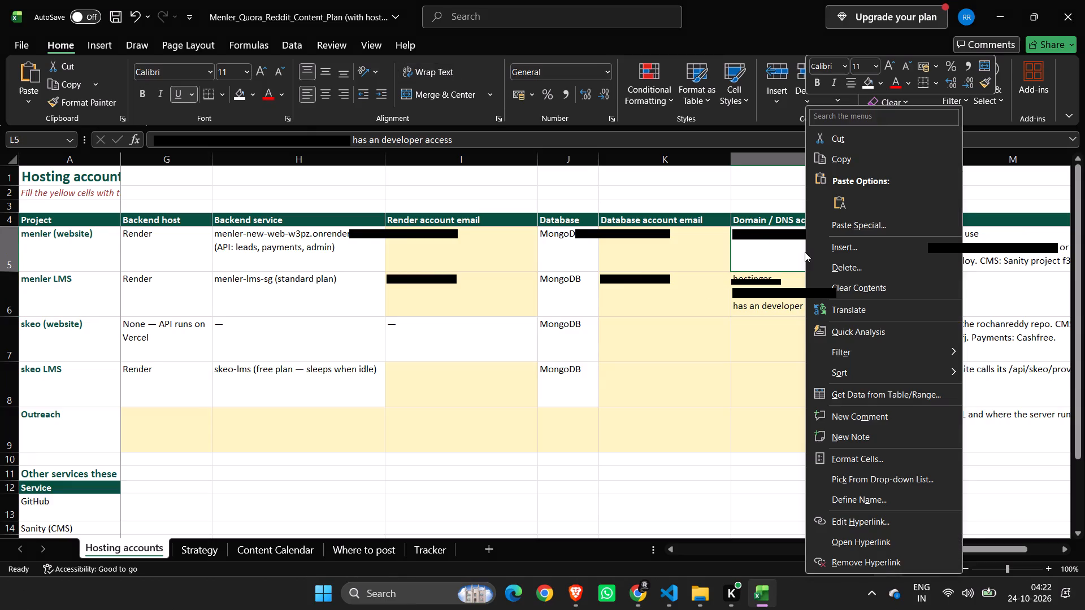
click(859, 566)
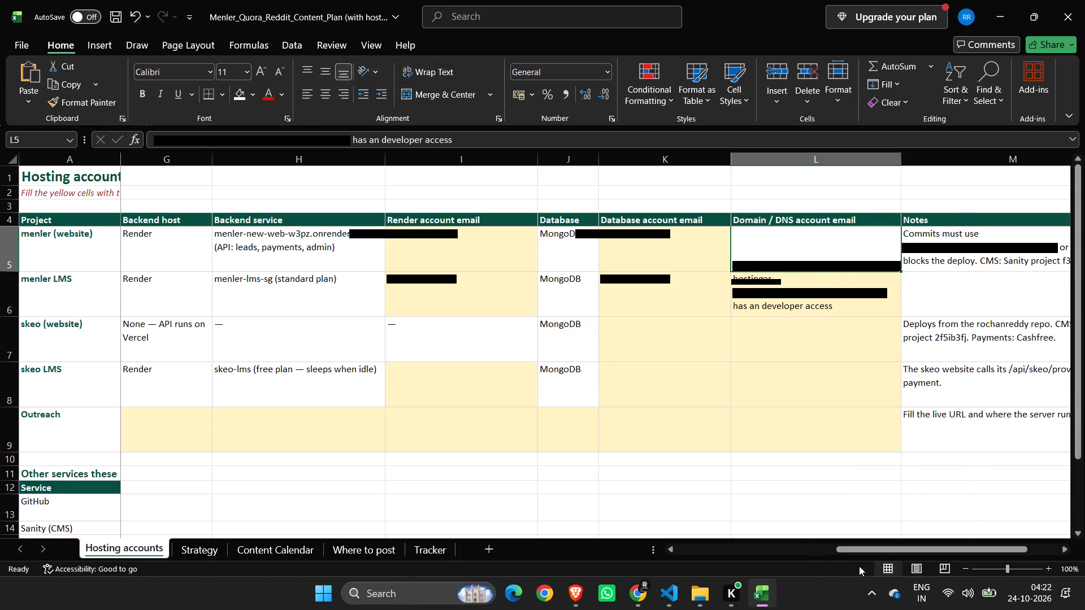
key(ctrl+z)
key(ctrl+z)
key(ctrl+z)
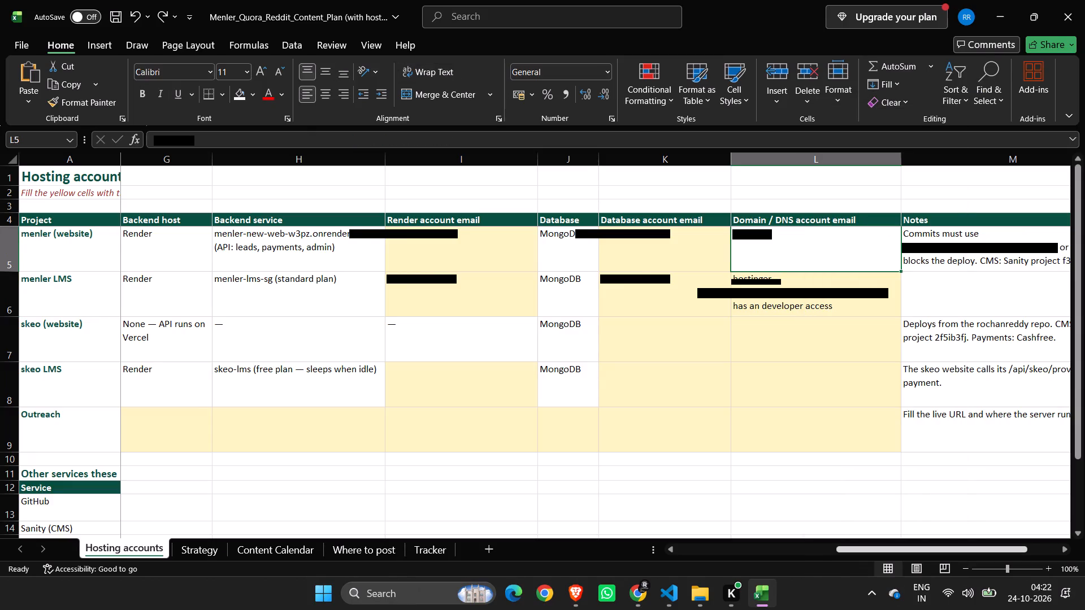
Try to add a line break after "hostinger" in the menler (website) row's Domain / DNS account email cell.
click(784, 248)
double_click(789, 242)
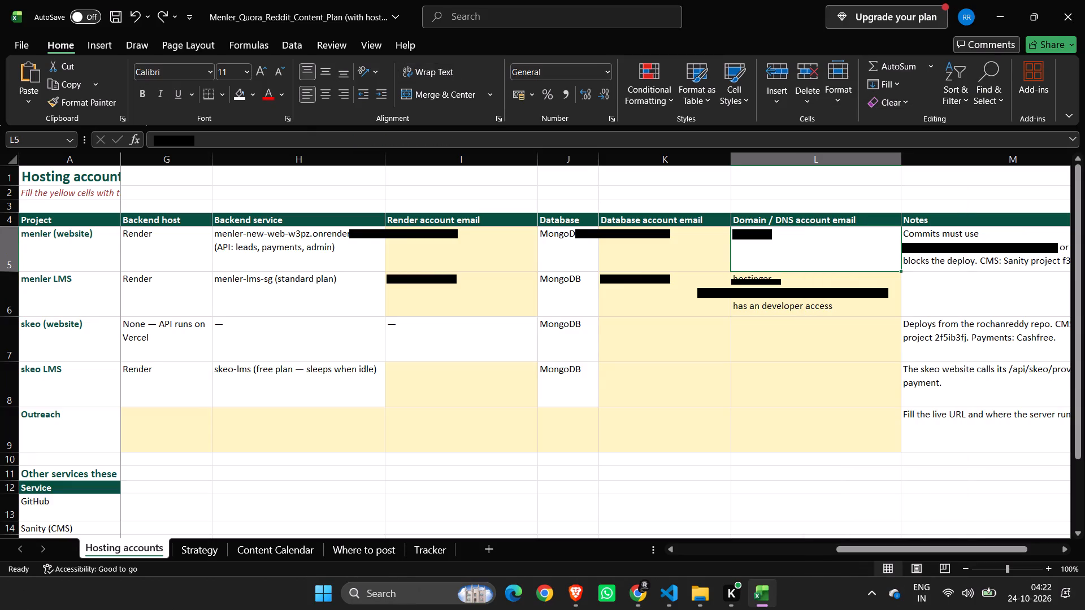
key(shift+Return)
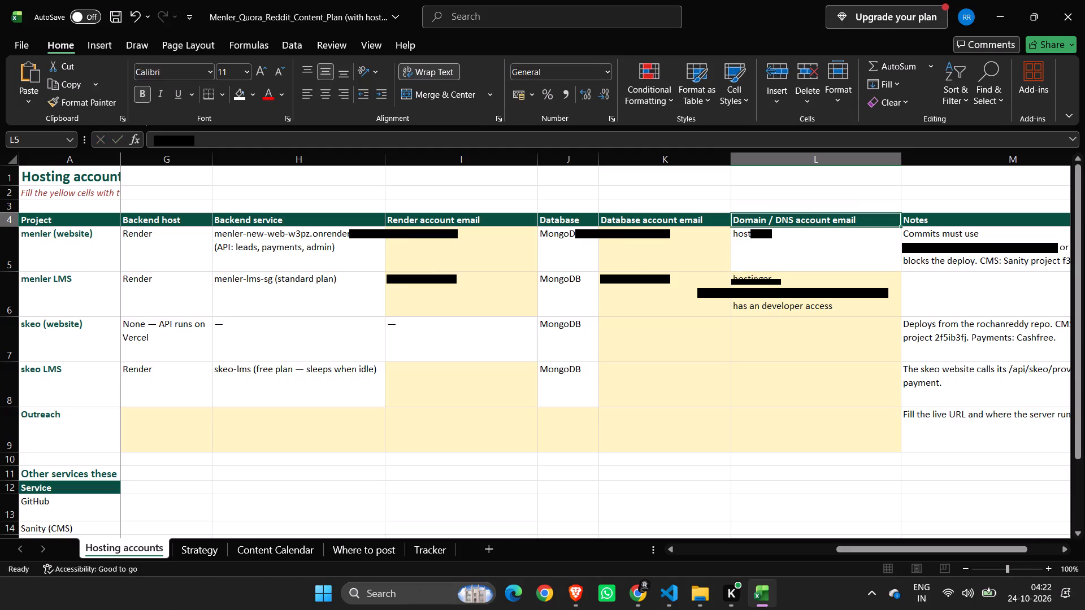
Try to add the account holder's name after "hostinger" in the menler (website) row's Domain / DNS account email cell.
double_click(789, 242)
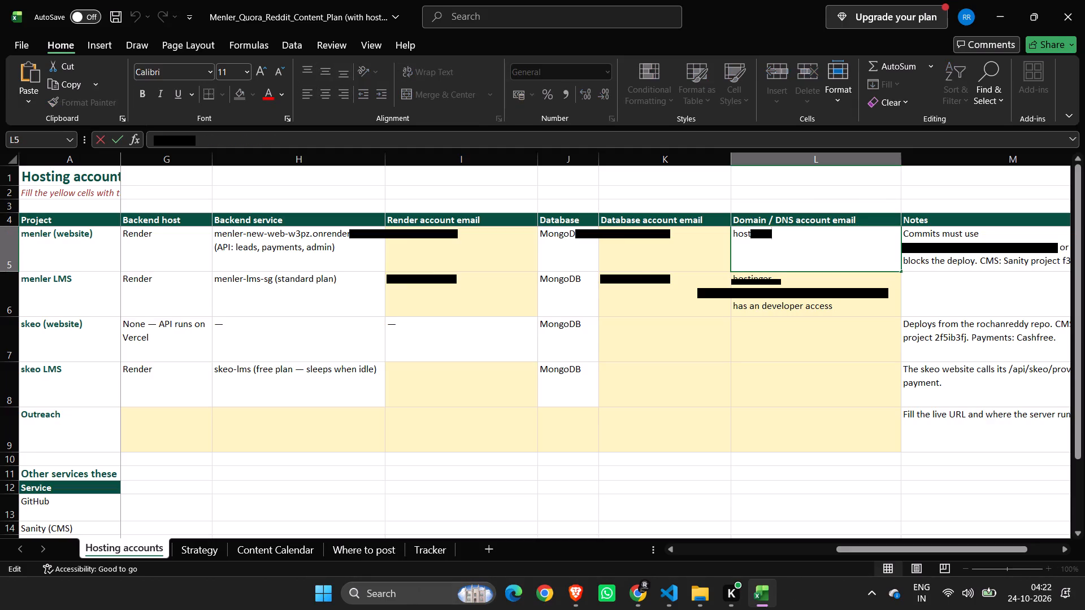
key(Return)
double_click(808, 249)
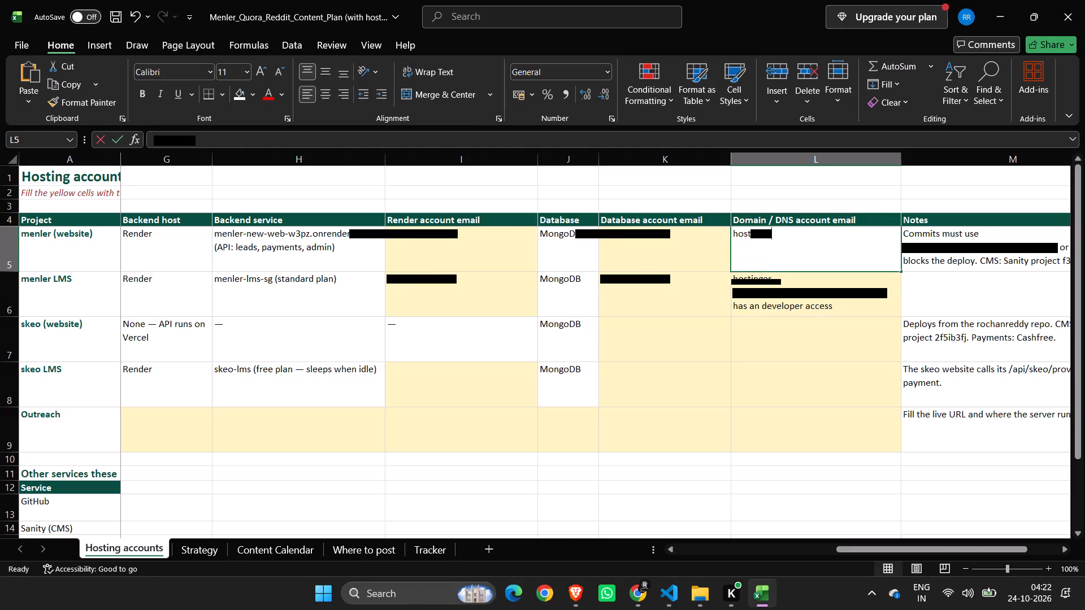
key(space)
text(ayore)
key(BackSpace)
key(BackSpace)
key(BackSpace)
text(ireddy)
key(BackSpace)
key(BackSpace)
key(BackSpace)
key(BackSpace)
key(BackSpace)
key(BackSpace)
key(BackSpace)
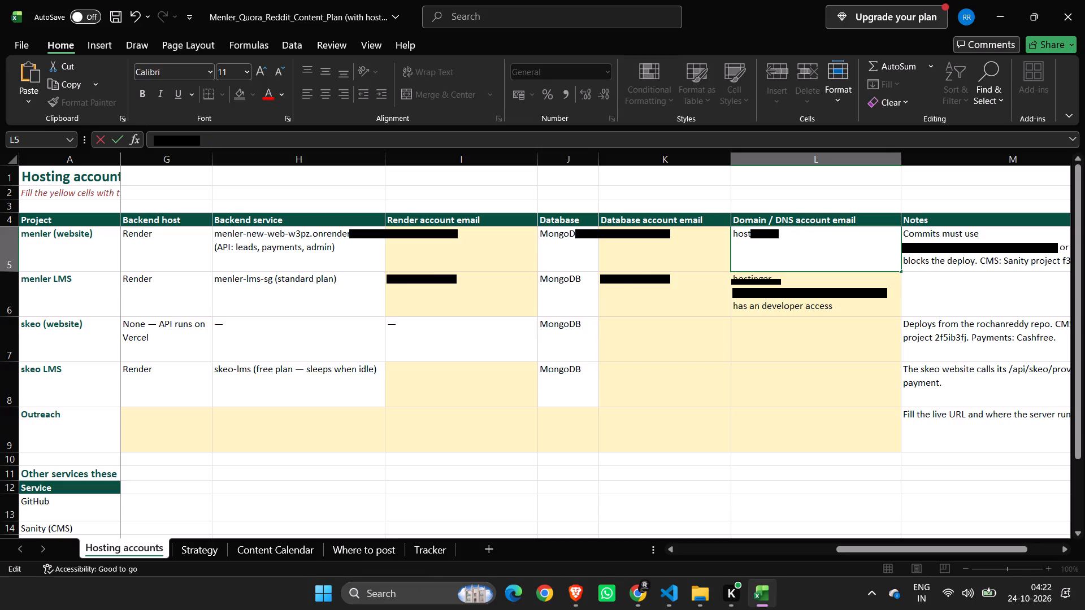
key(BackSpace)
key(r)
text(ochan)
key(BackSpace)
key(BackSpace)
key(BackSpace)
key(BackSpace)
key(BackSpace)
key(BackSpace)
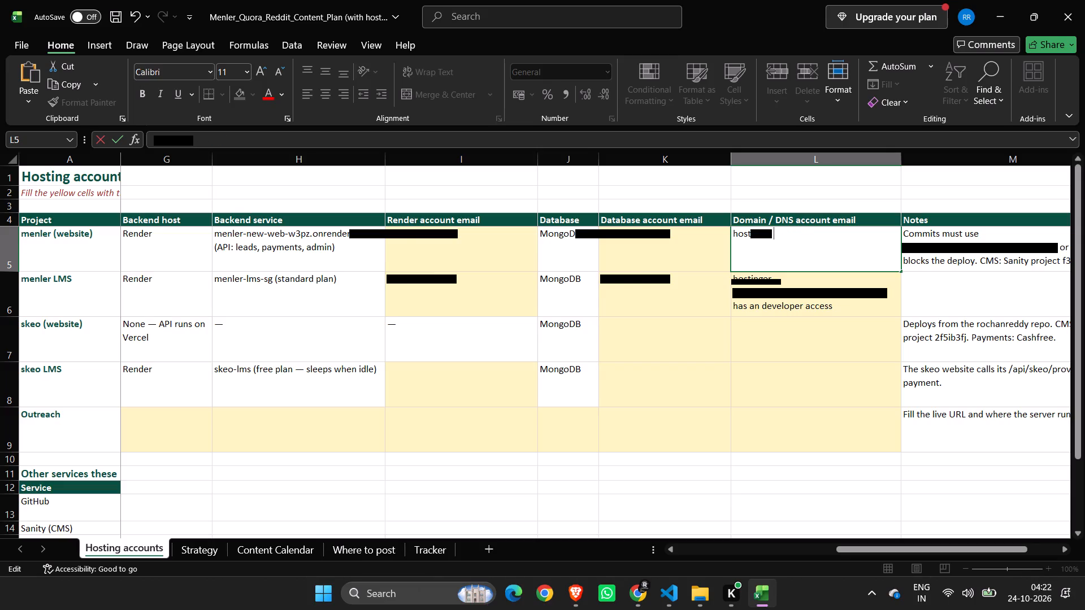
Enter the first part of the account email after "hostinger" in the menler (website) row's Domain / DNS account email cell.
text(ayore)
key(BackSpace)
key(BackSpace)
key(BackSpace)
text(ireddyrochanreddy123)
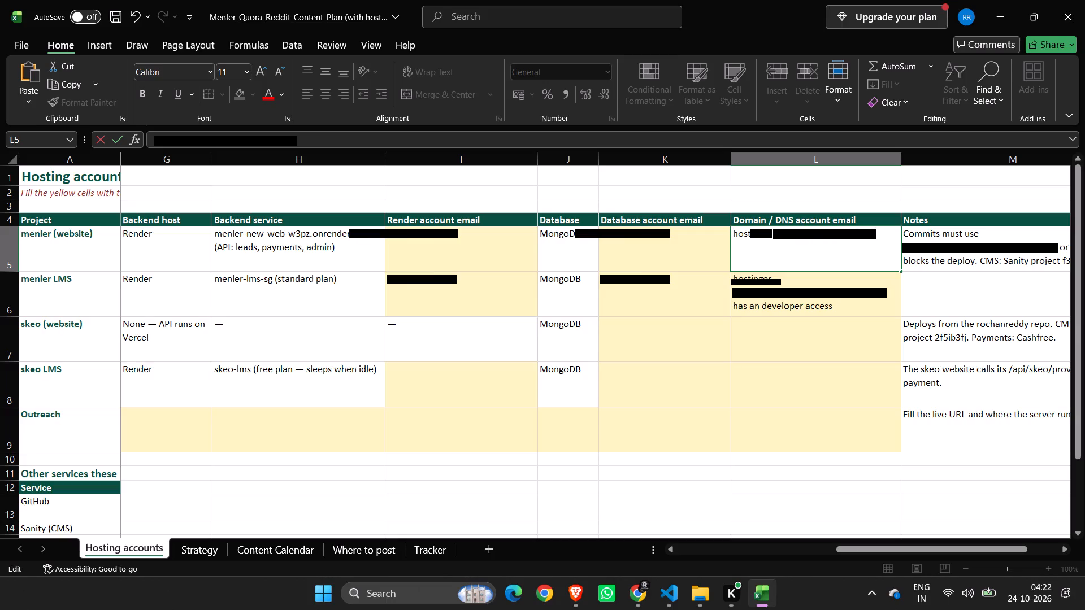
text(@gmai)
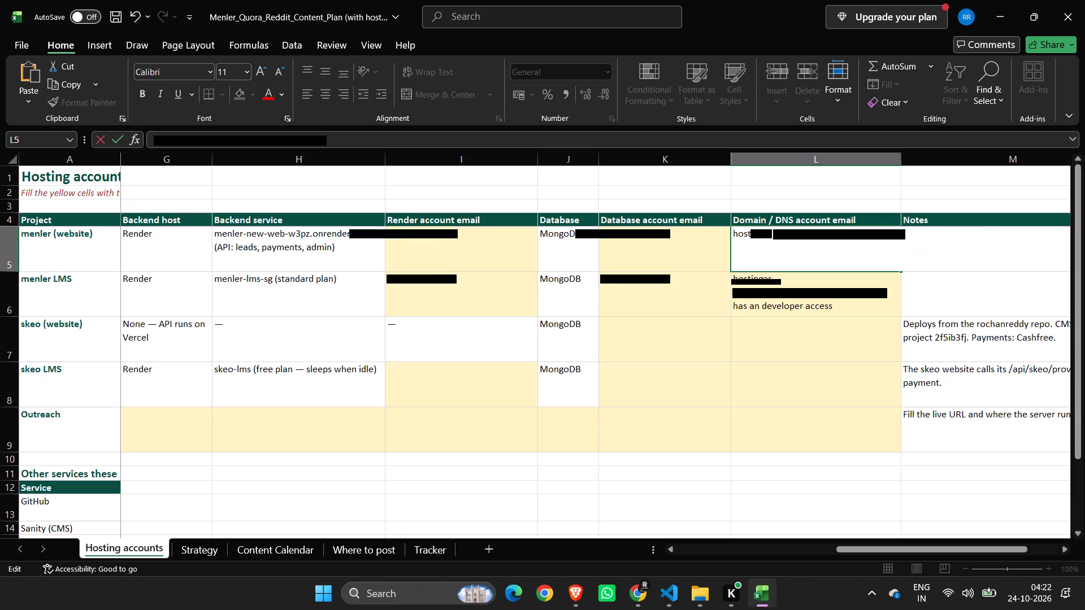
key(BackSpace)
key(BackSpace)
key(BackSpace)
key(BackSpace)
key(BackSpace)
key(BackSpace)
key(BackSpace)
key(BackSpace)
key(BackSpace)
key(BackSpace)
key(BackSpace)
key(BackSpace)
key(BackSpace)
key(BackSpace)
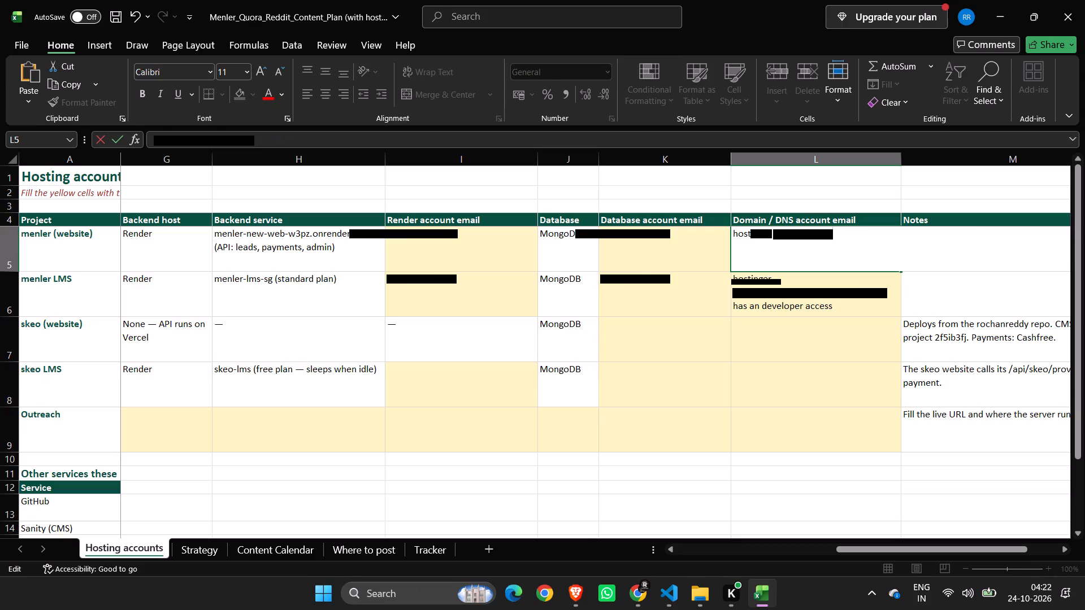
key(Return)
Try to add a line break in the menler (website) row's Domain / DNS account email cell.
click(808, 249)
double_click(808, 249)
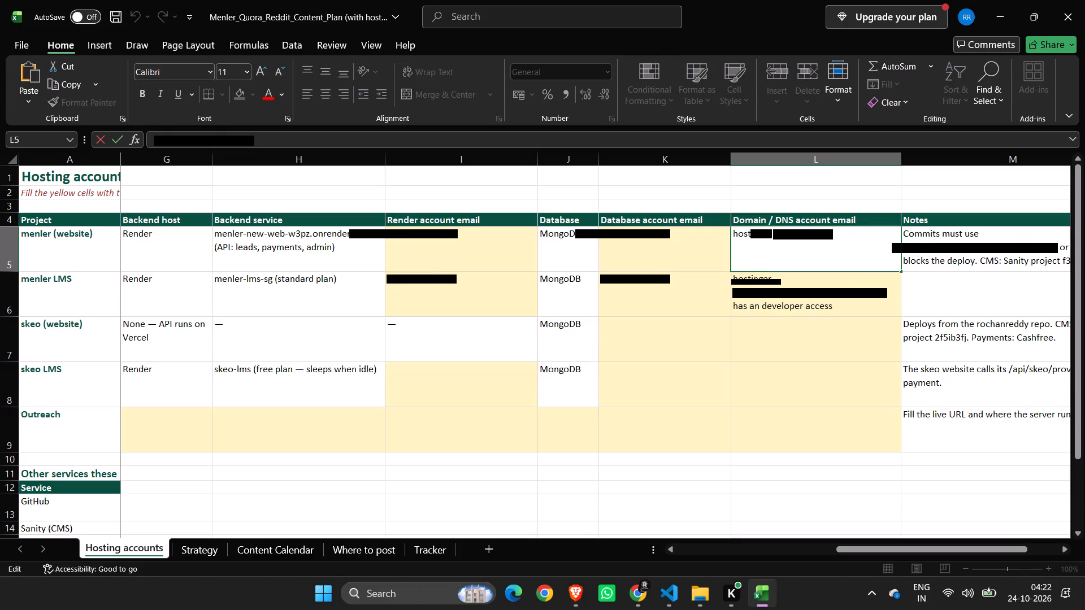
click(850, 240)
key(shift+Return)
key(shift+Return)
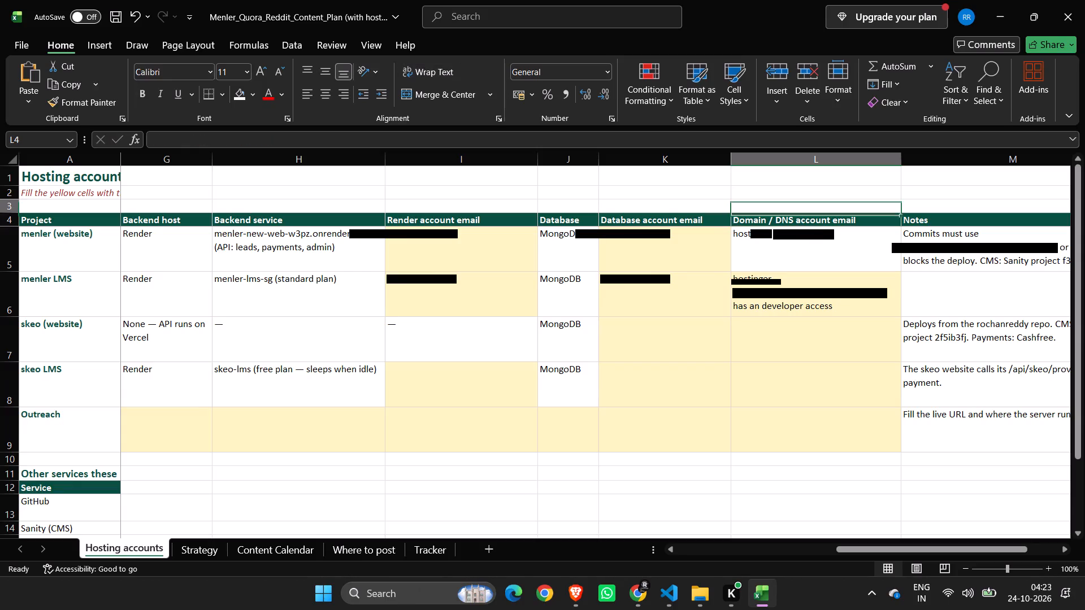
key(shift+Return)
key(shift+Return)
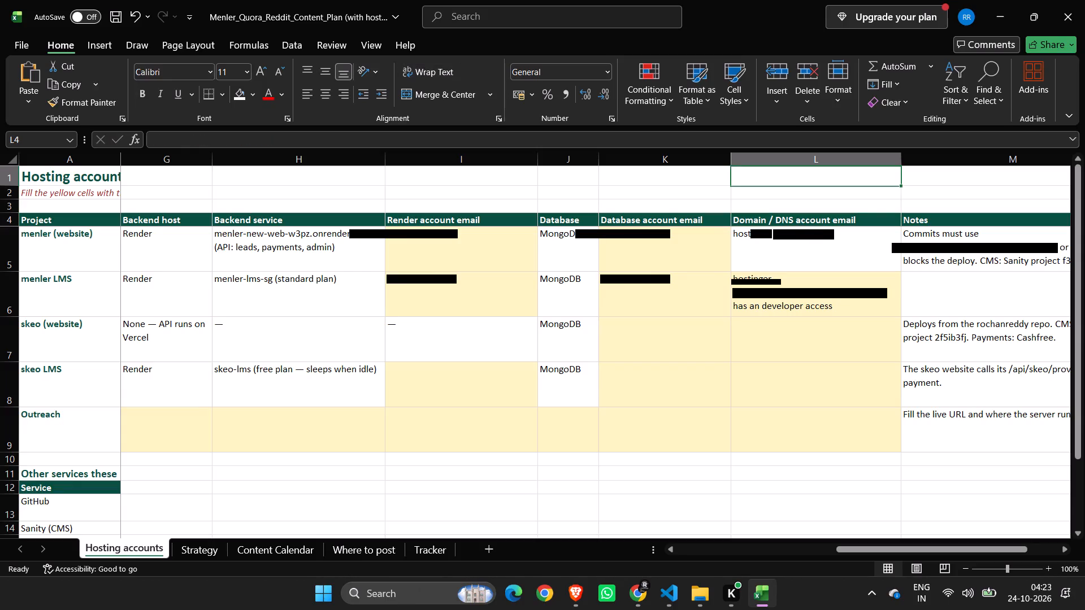
Replace the text after "hostinger" in the menler (website) row's Domain / DNS account email cell with "rochan has developer access".
click(850, 240)
double_click(850, 240)
key(BackSpace)
key(BackSpace)
key(BackSpace)
key(BackSpace)
key(BackSpace)
key(BackSpace)
key(BackSpace)
key(BackSpace)
key(BackSpace)
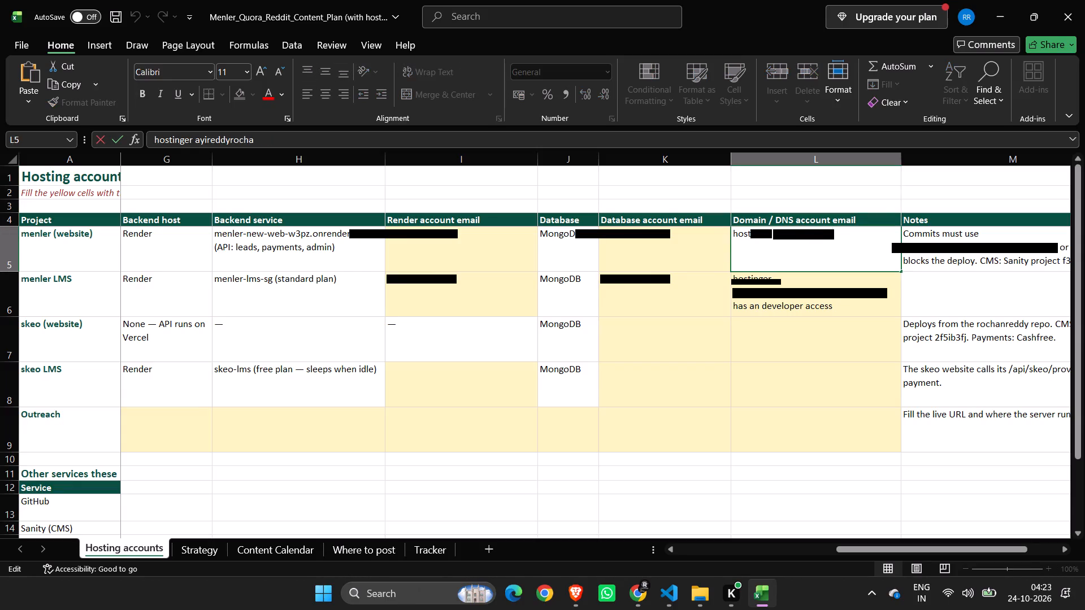
key(BackSpace)
key(BackSpace)
key(BackSpace)
key(BackSpace)
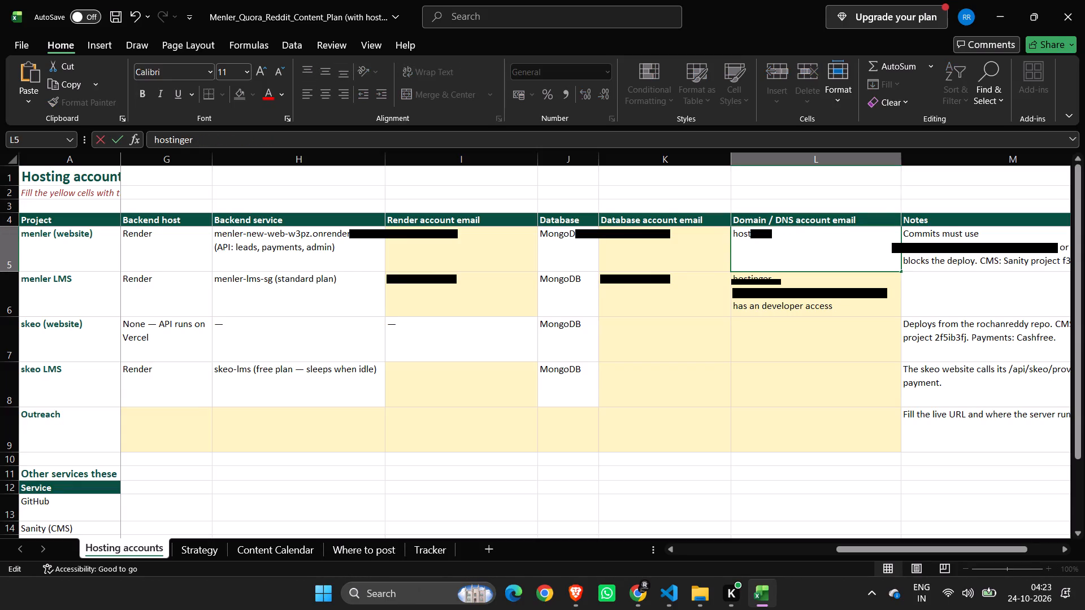
click(850, 240)
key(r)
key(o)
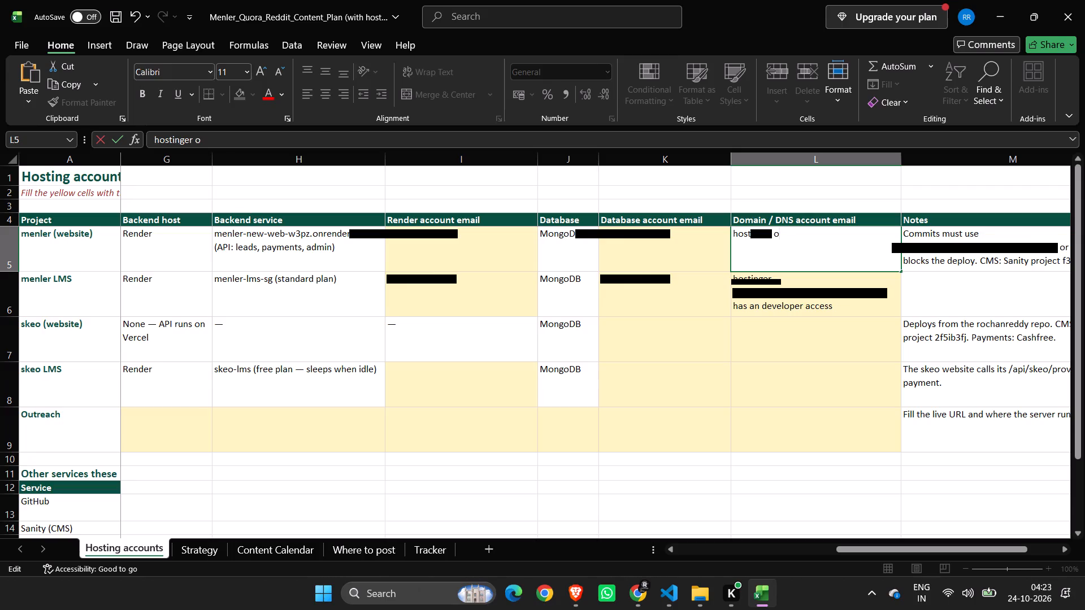
key(BackSpace)
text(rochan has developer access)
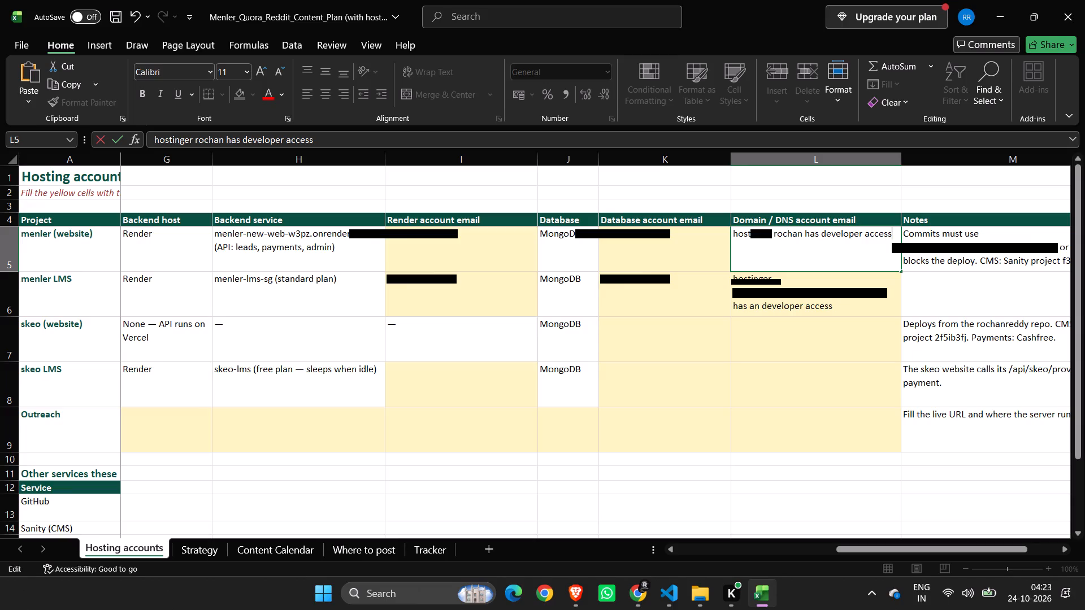
Select the skeo (website) row's Vercel account email cell.
scroll(420, 350, right, 6)
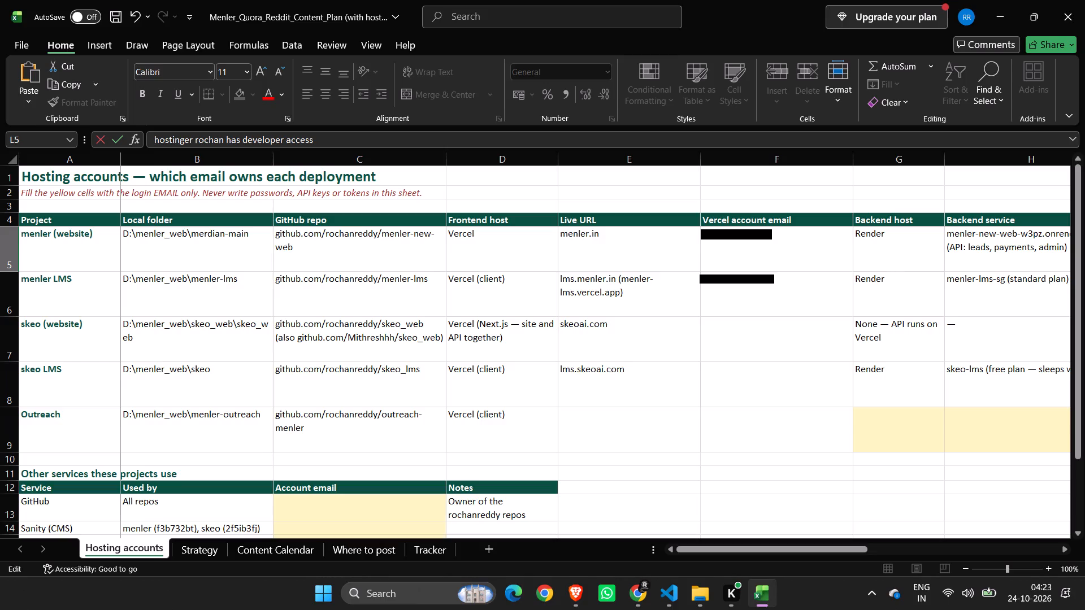
click(751, 337)
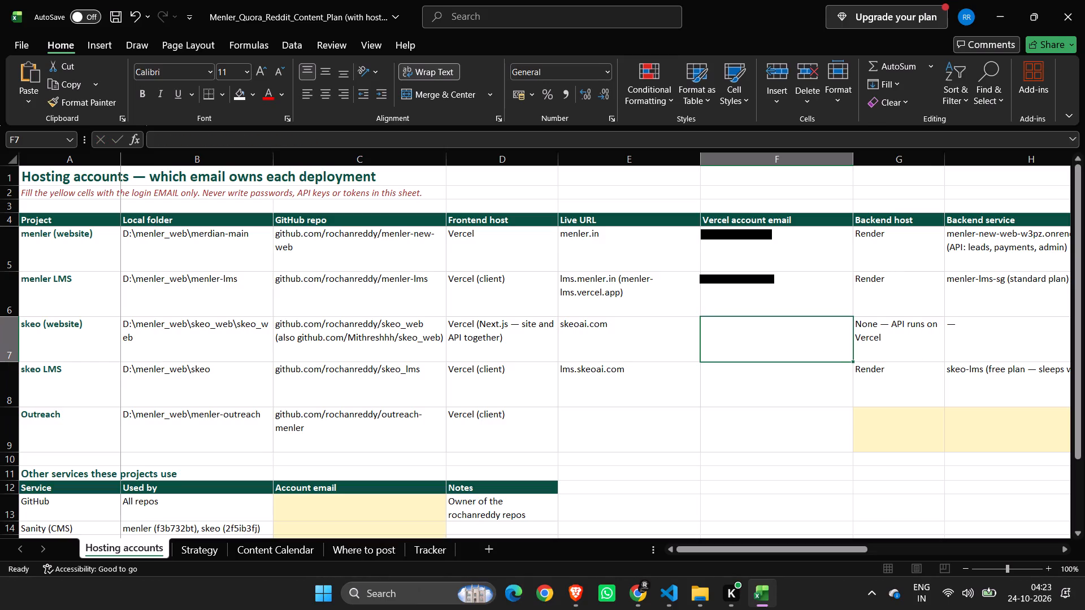
Switch to a new Chrome window using the meridianedutech.com profile.
click(539, 589)
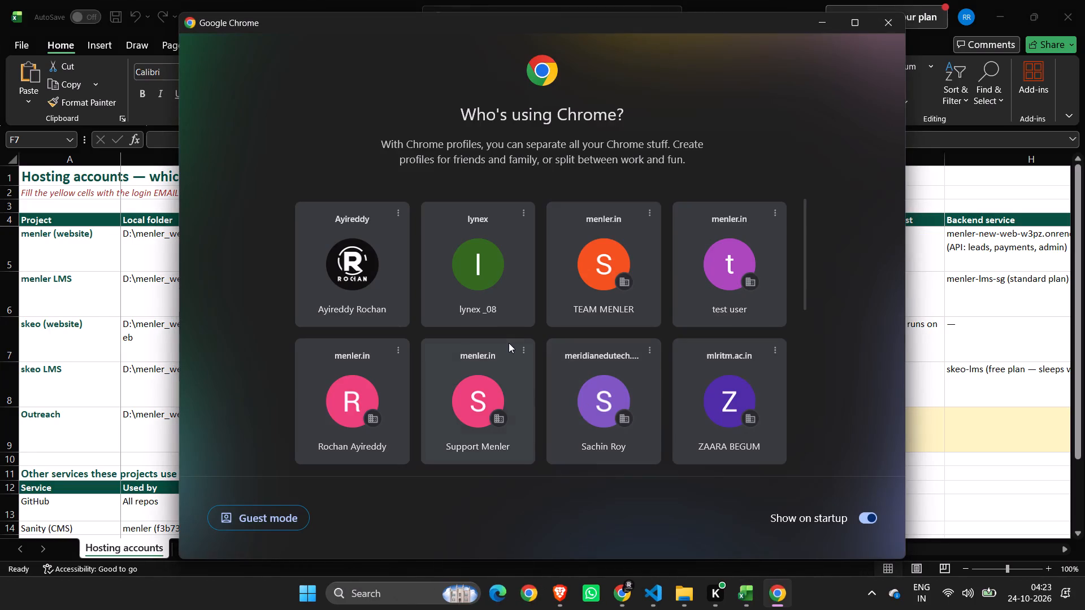
click(600, 413)
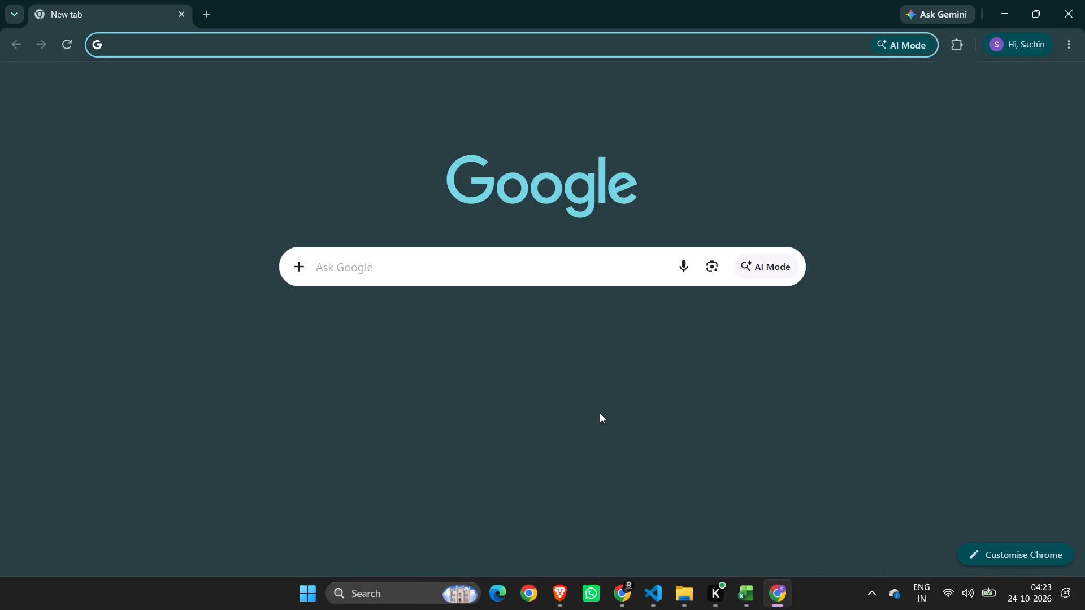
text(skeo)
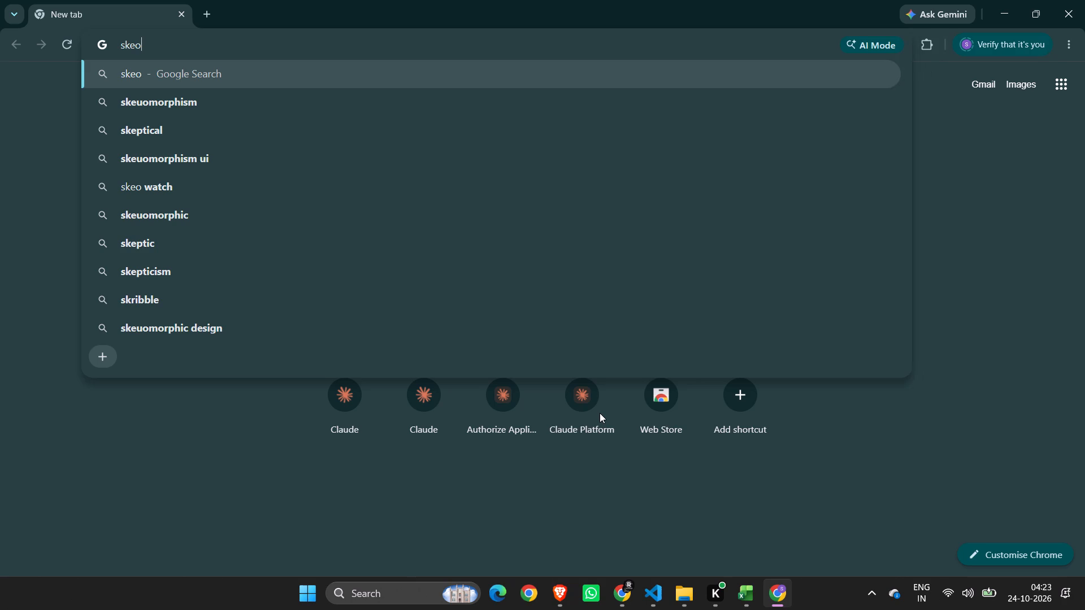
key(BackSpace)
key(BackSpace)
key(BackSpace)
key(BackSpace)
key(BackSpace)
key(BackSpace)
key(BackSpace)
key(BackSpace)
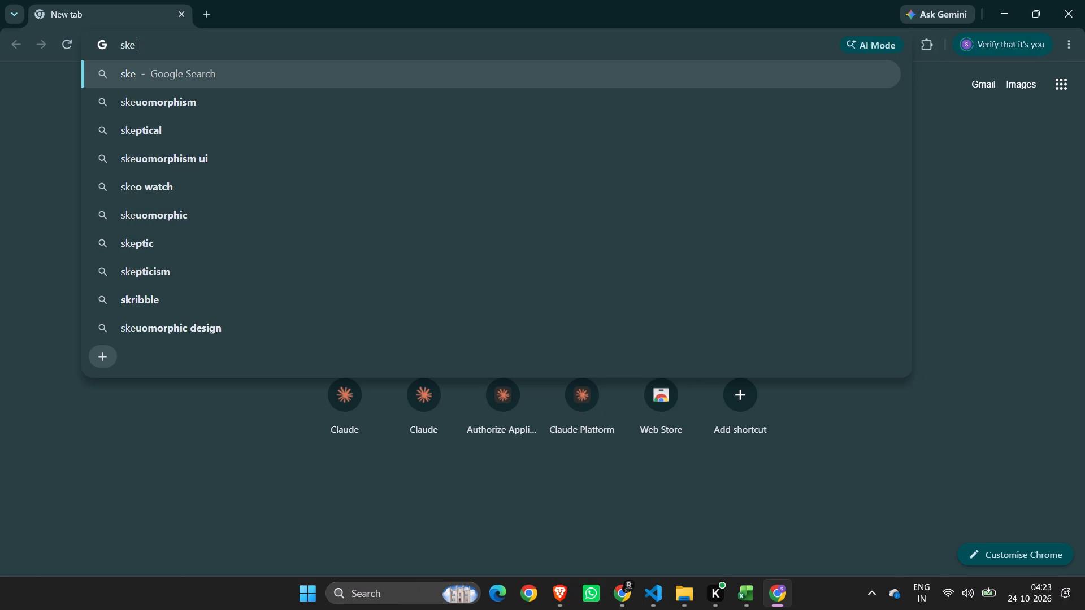
Search Google for "vercel" and open the Vercel website from the results.
text(vercelo)
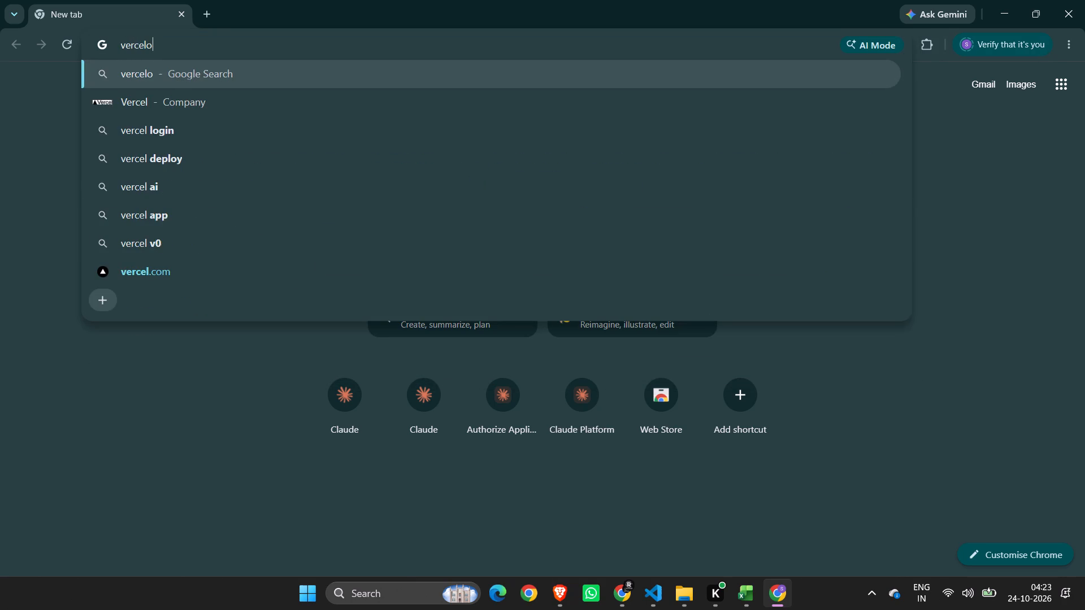
key(BackSpace)
key(4)
key(BackSpace)
key(Return)
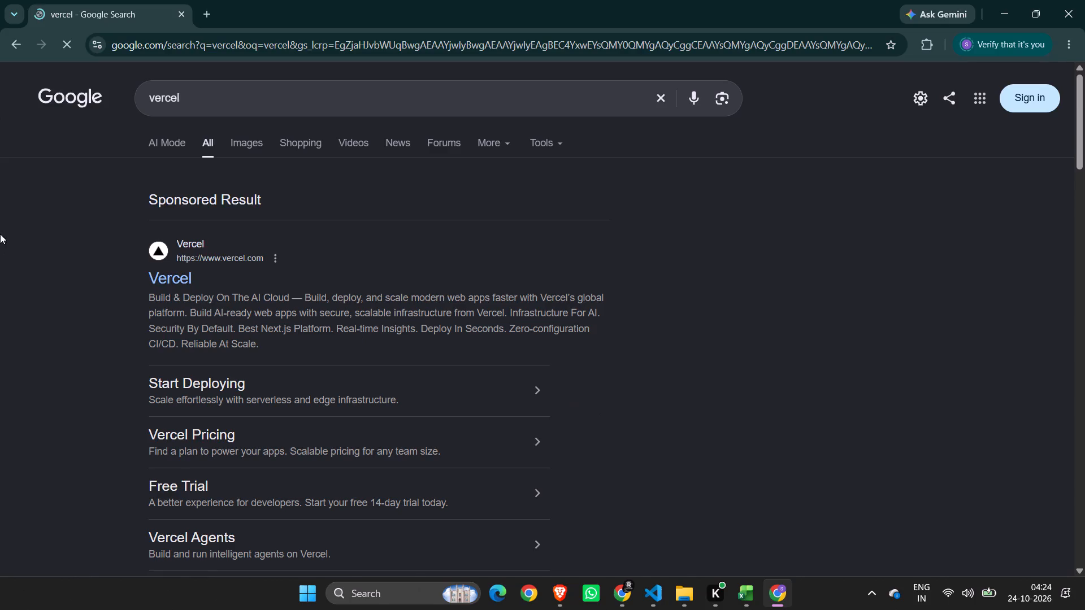
click(167, 280)
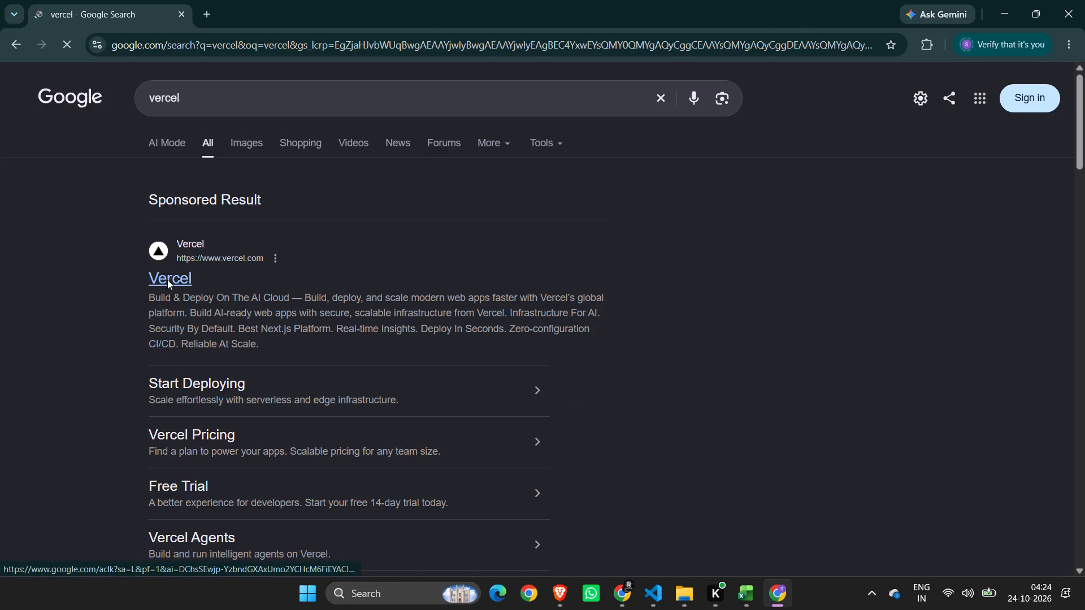
Check which account the current Chrome profile uses and which other profiles are available.
click(1003, 41)
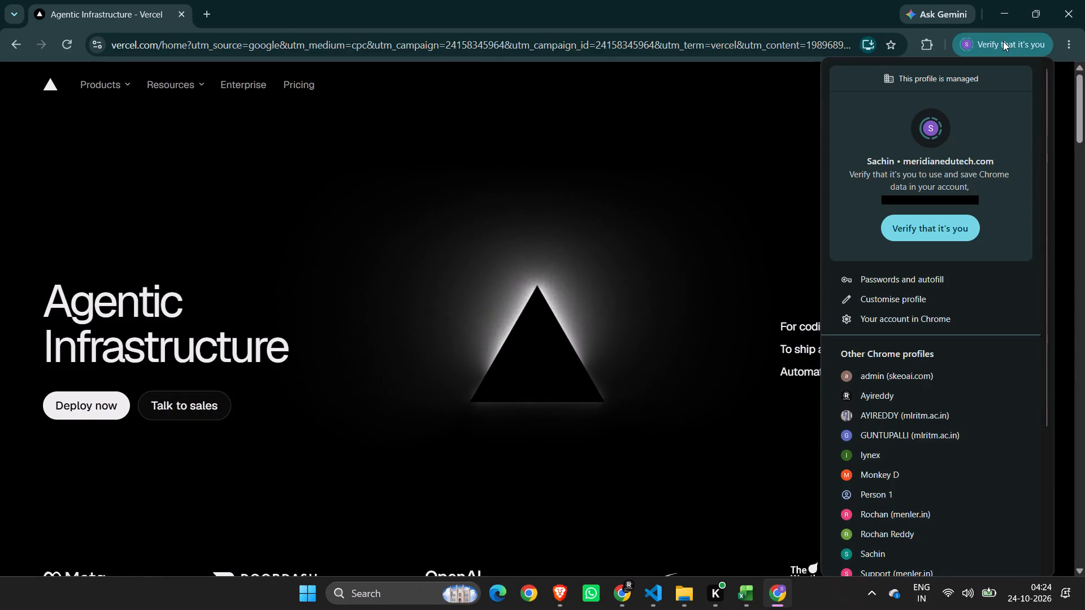
click(597, 200)
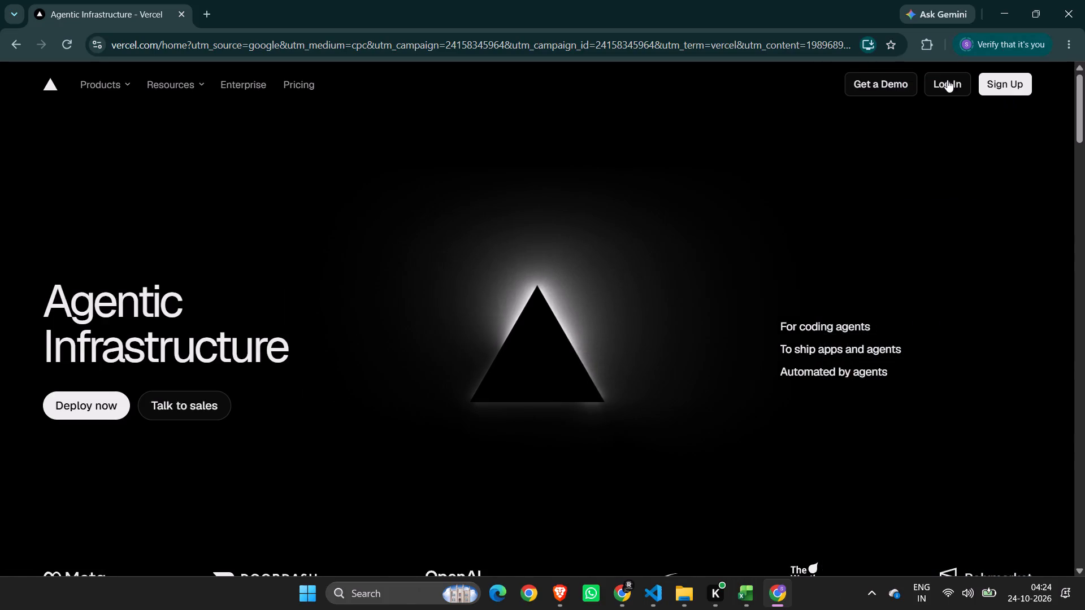
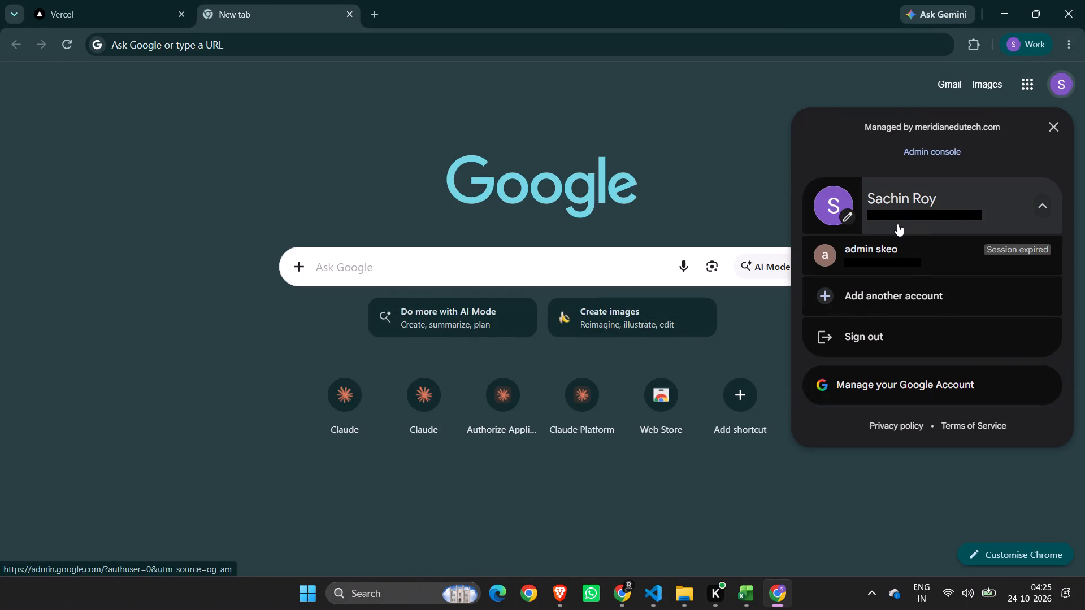
Close the account details, return to the Hosting accounts sheet in Excel and select the skeo LMS row's Vercel account email cell.
click(592, 168)
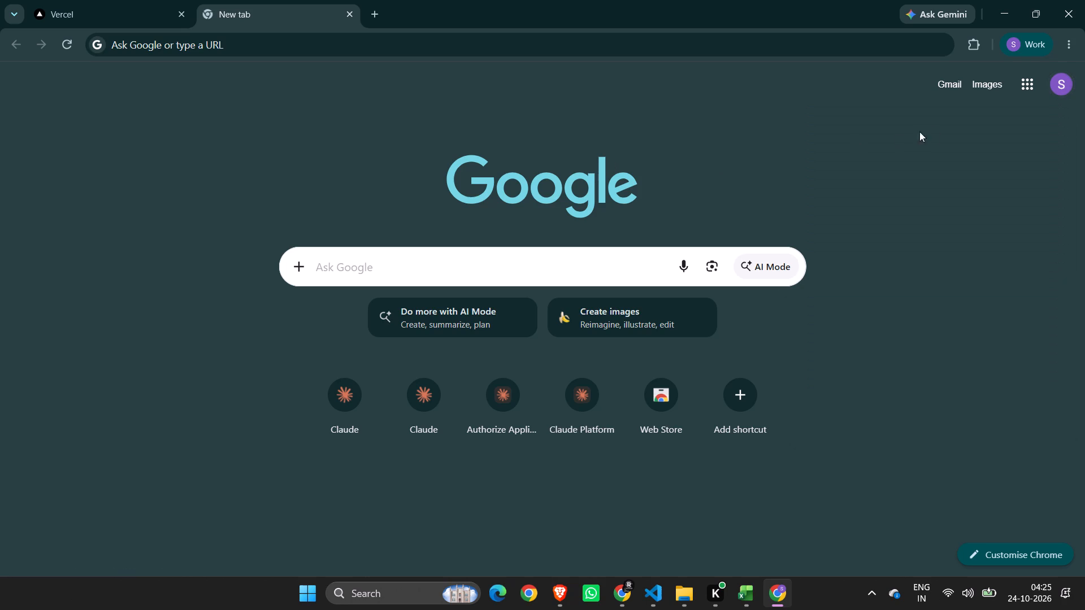
key(alt+Tab)
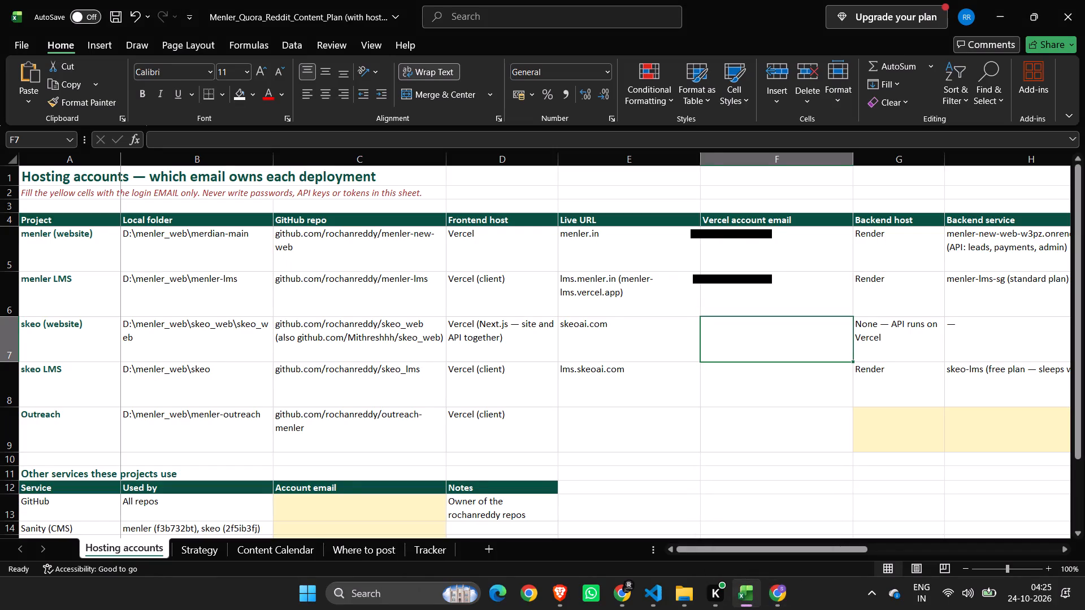
scroll(793, 333, left, 1)
click(749, 380)
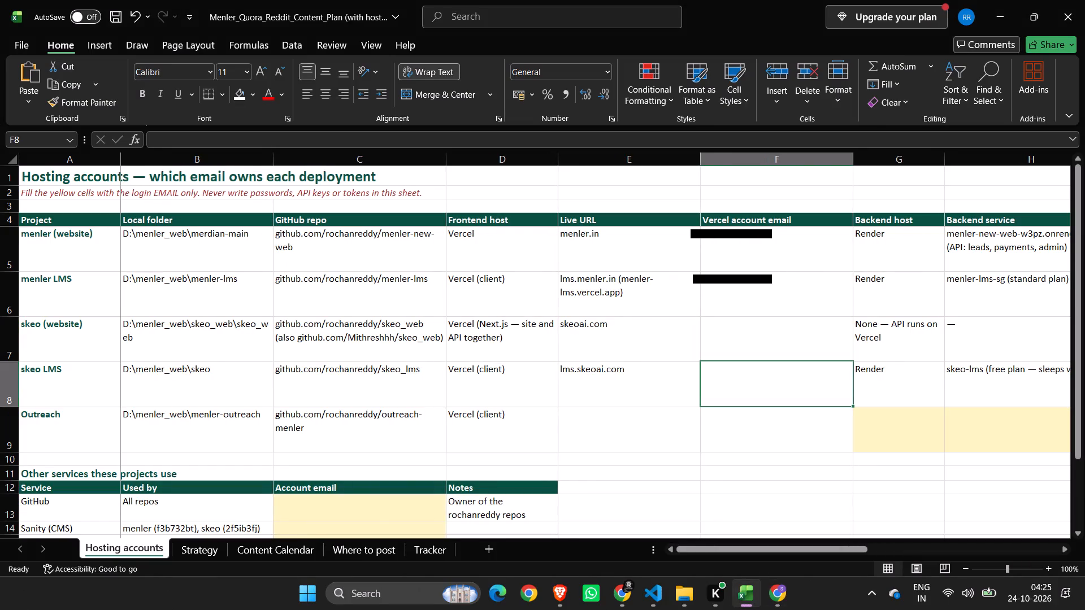
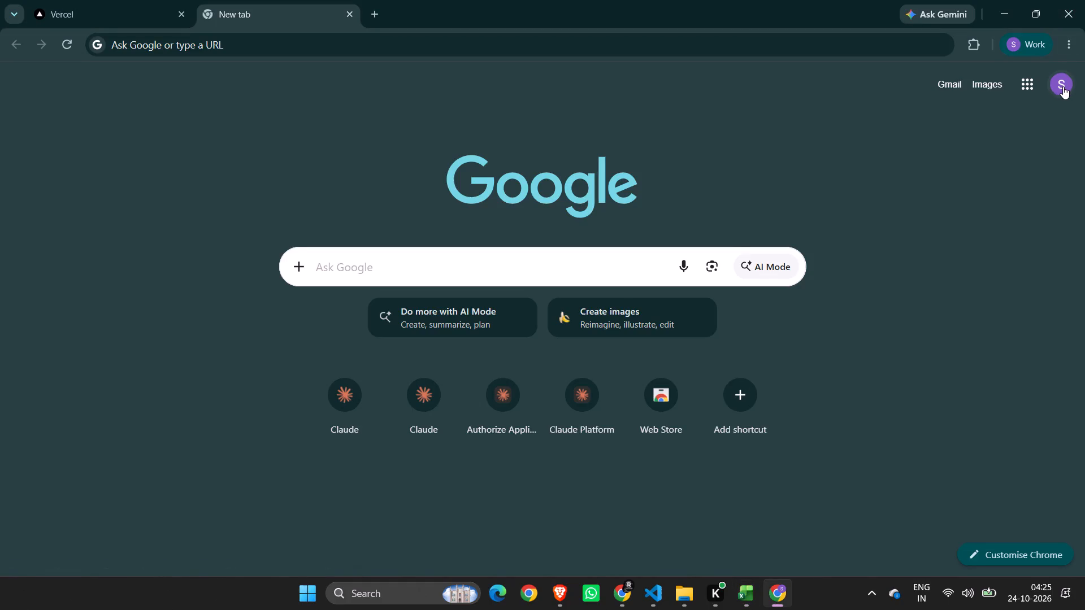
Check the account email in Chrome's Google account details and enter it in Excel as the skeo LMS row's Vercel account email.
click(1063, 86)
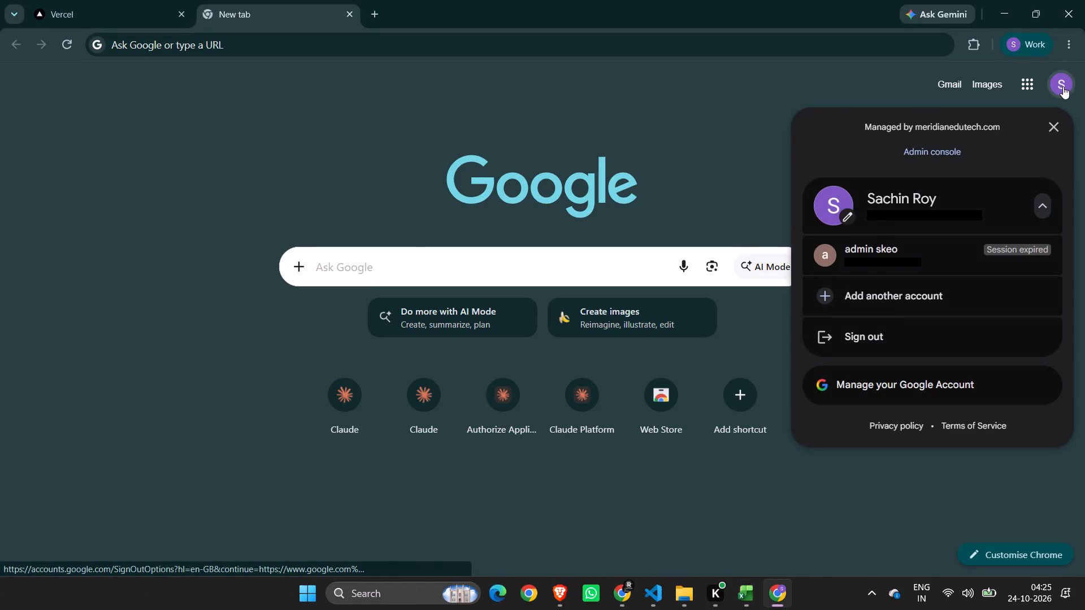
key(alt+Tab)
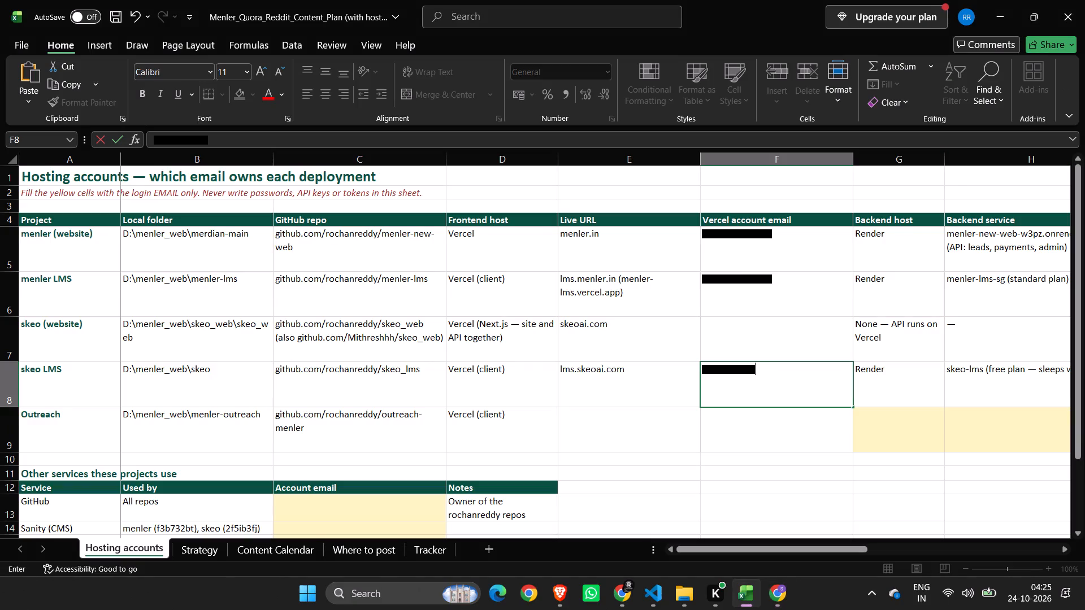
text(edutech.com)
key(alt+Tab)
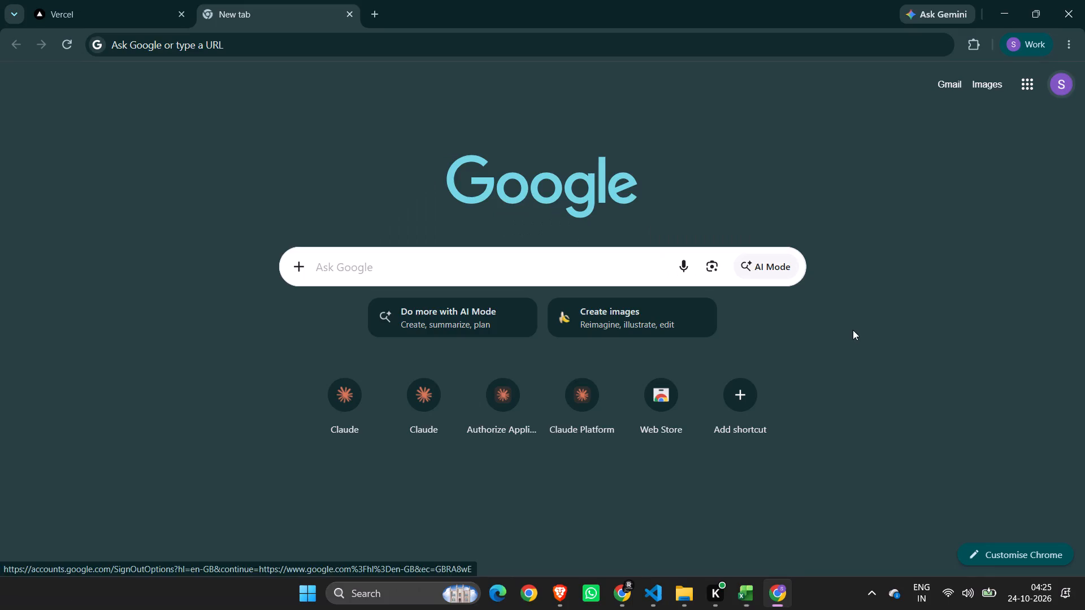
click(1068, 79)
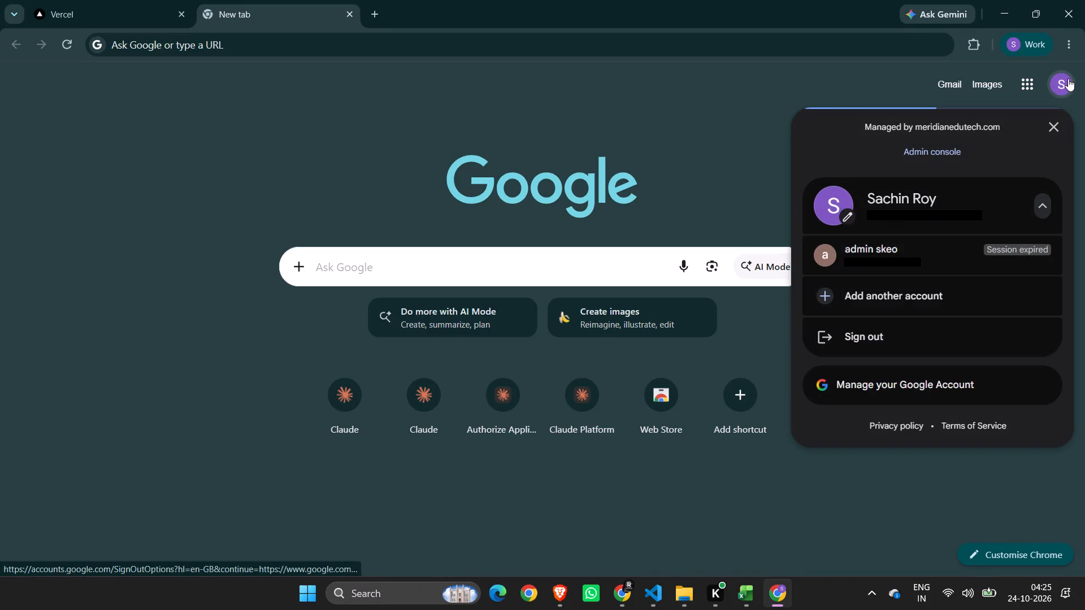
alt+click(1068, 79)
key(alt+Tab)
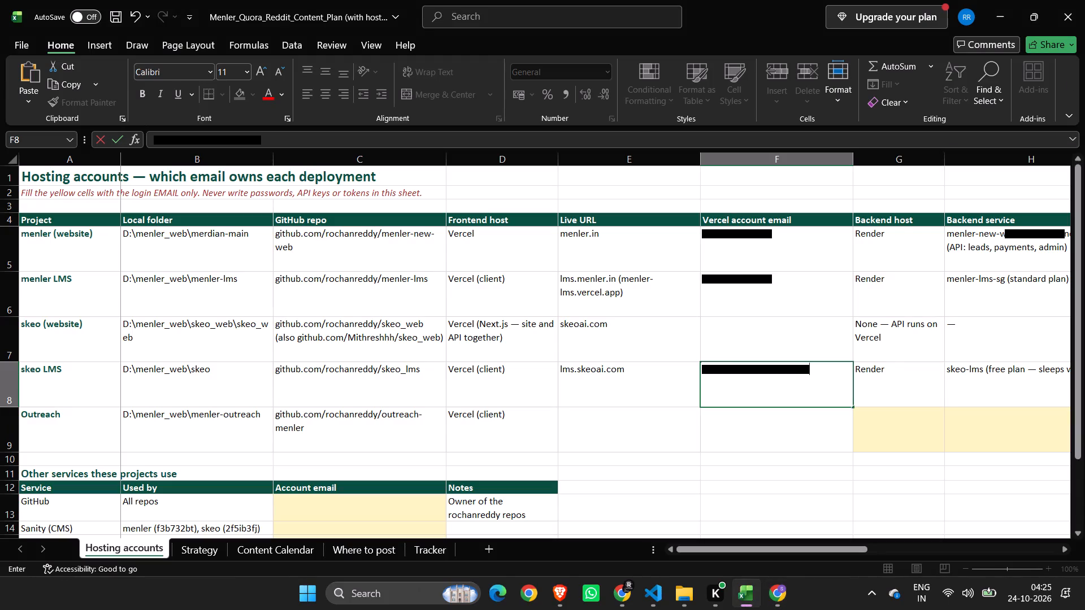
Remove the yellow fill from the Render account email cells of the skeo LMS, menler LMS and menler (website) rows.
scroll(834, 381, left, 2)
scroll(928, 385, left, 3)
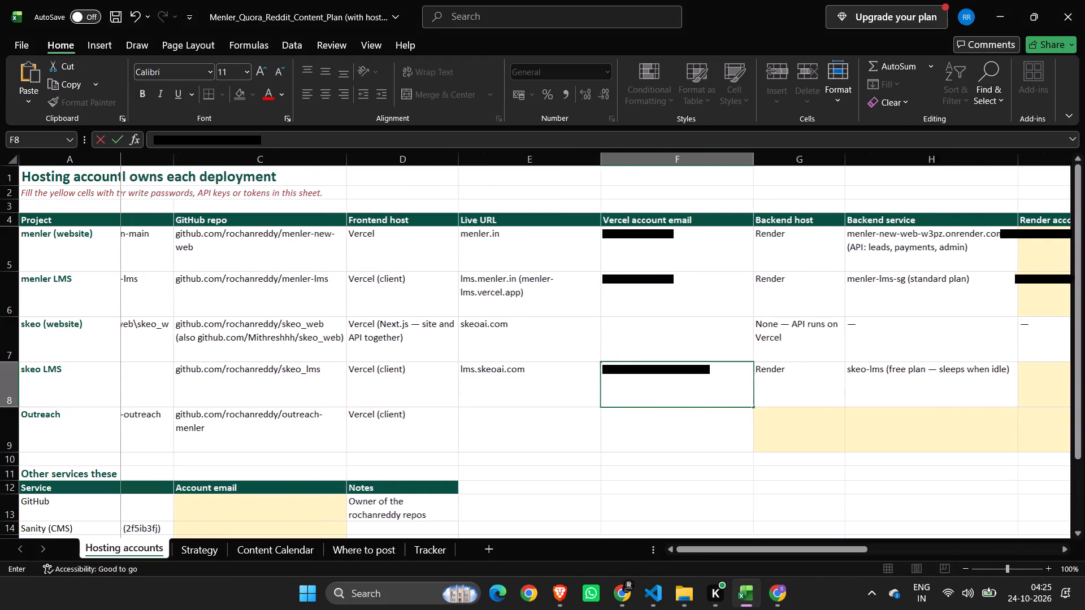
scroll(928, 385, left, 1)
click(867, 395)
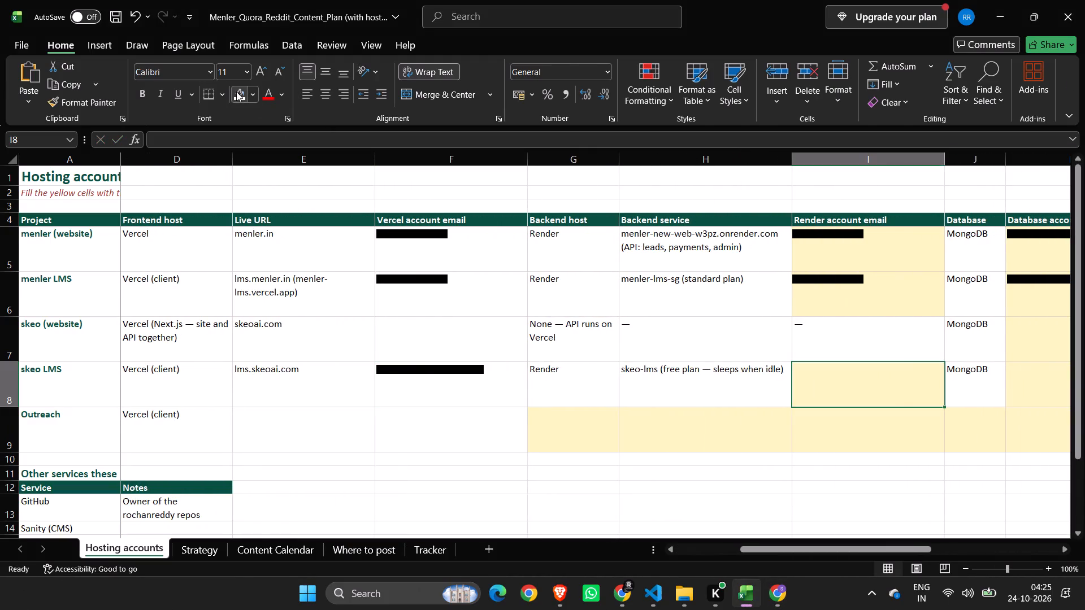
click(236, 91)
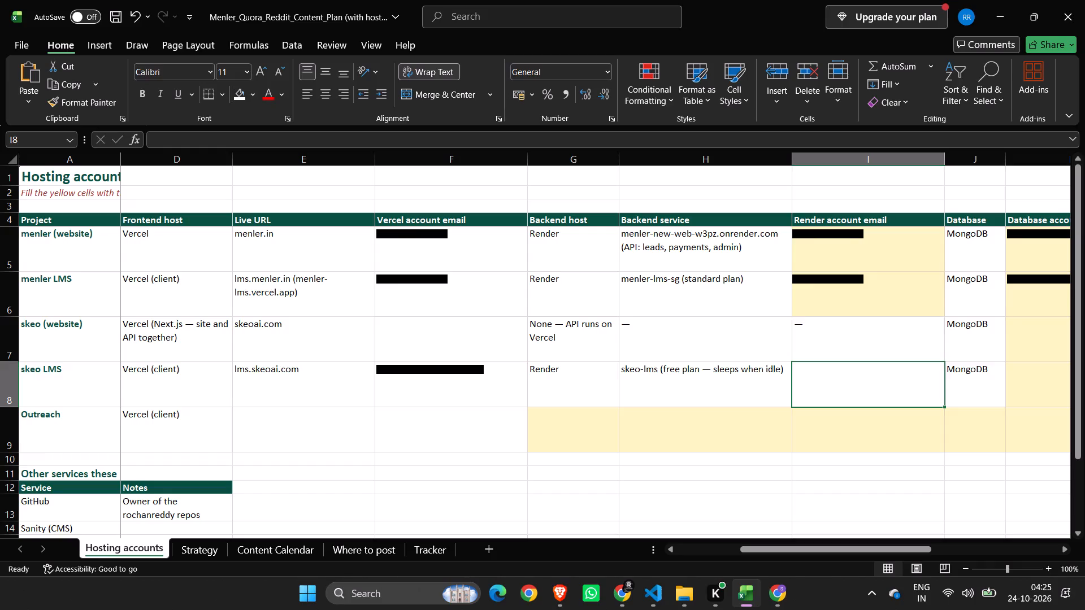
click(823, 302)
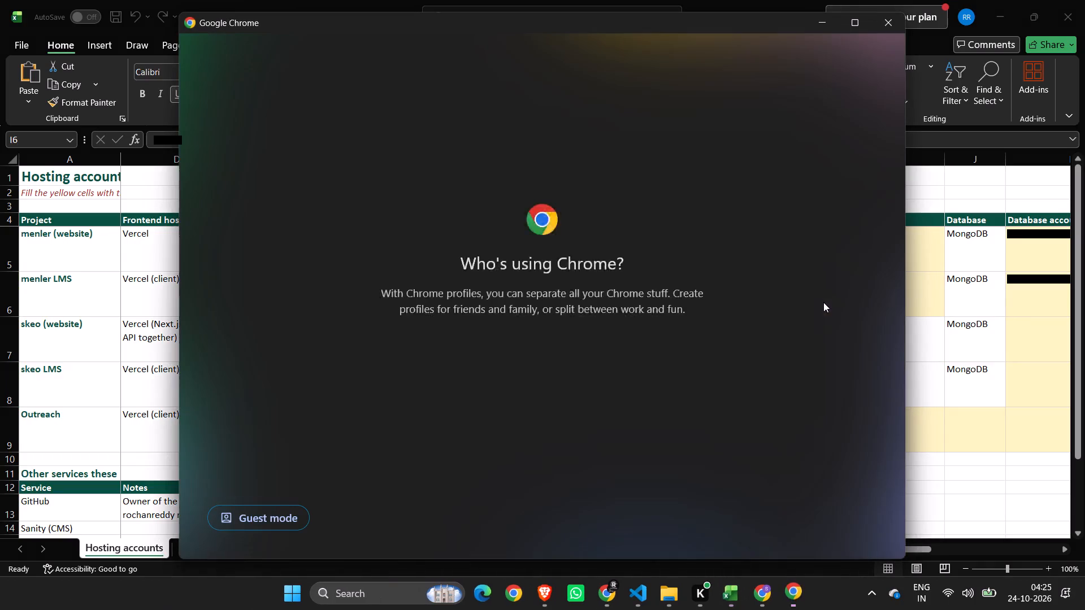
click(885, 29)
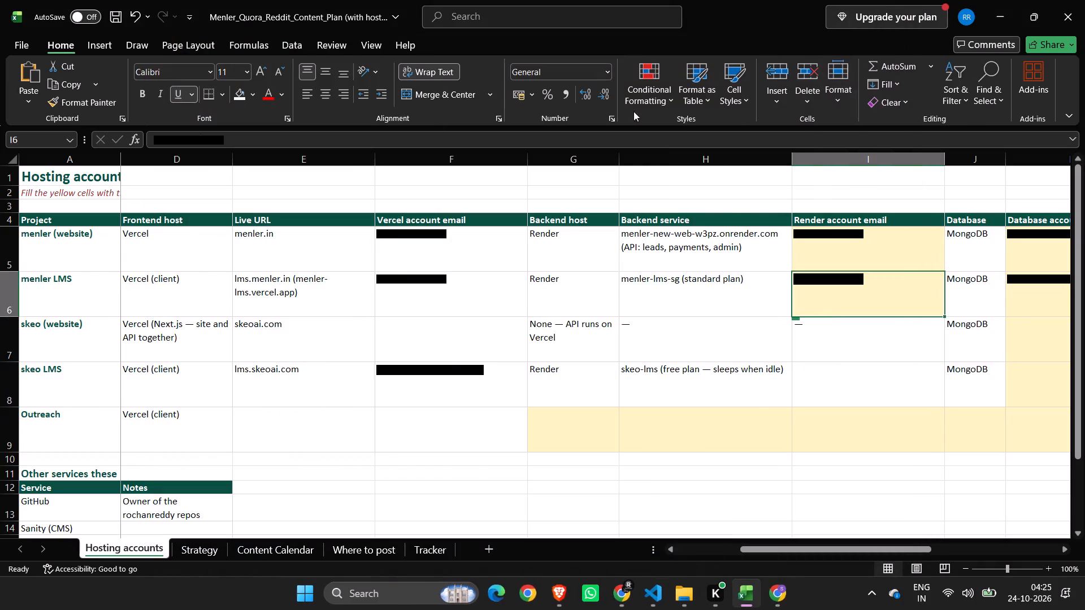
click(233, 98)
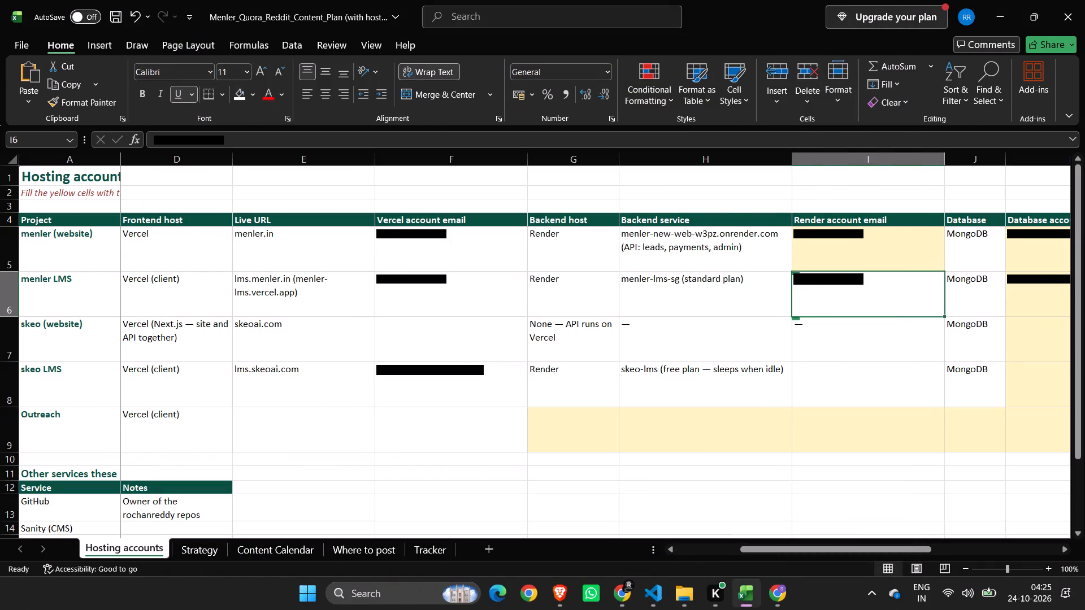
click(873, 256)
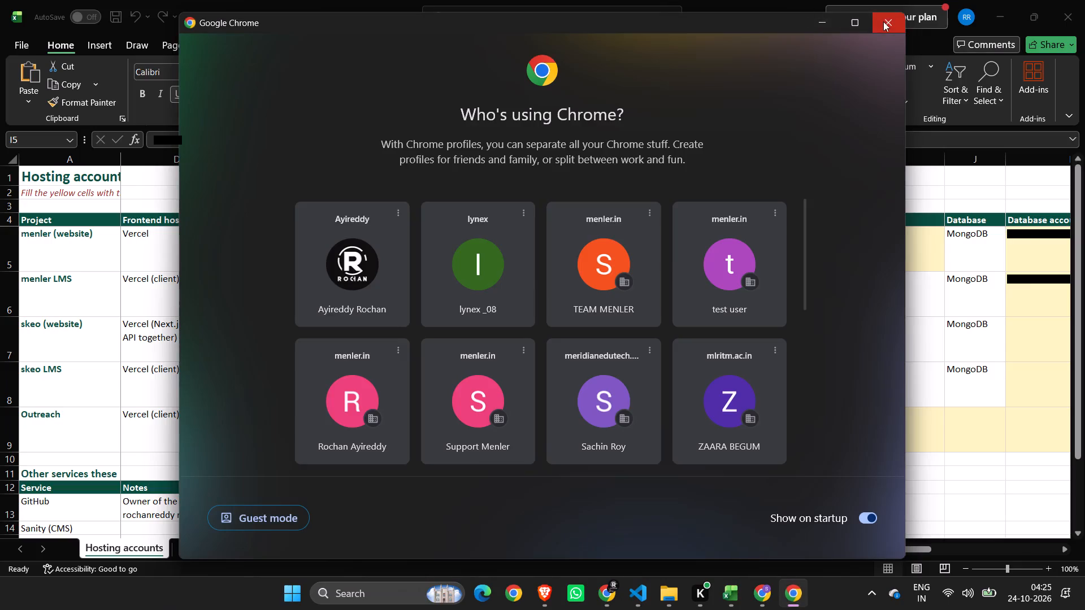
click(883, 21)
click(233, 87)
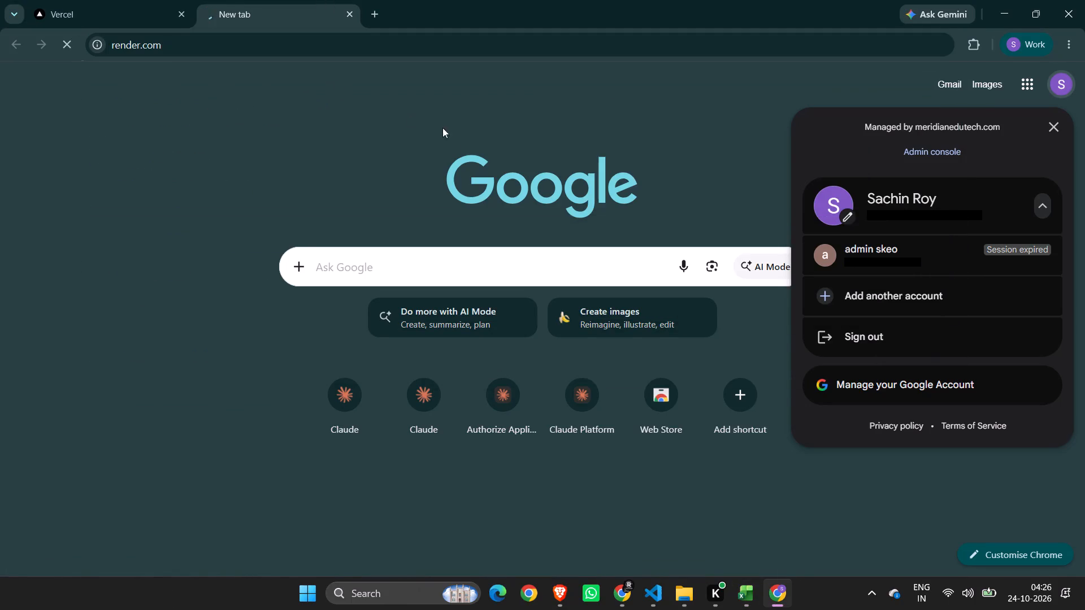
click(617, 119)
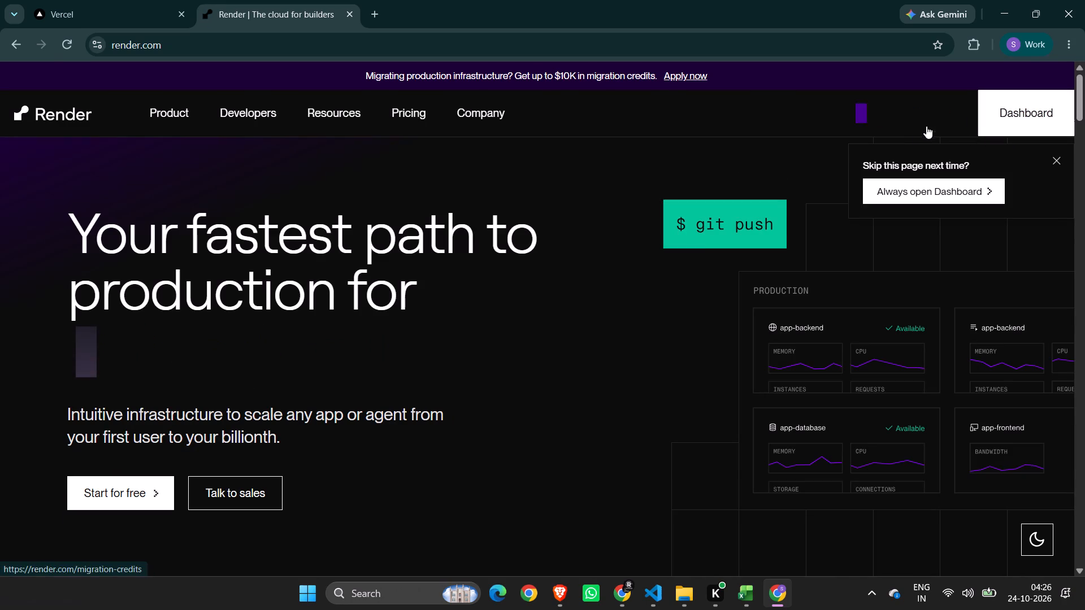
click(1012, 118)
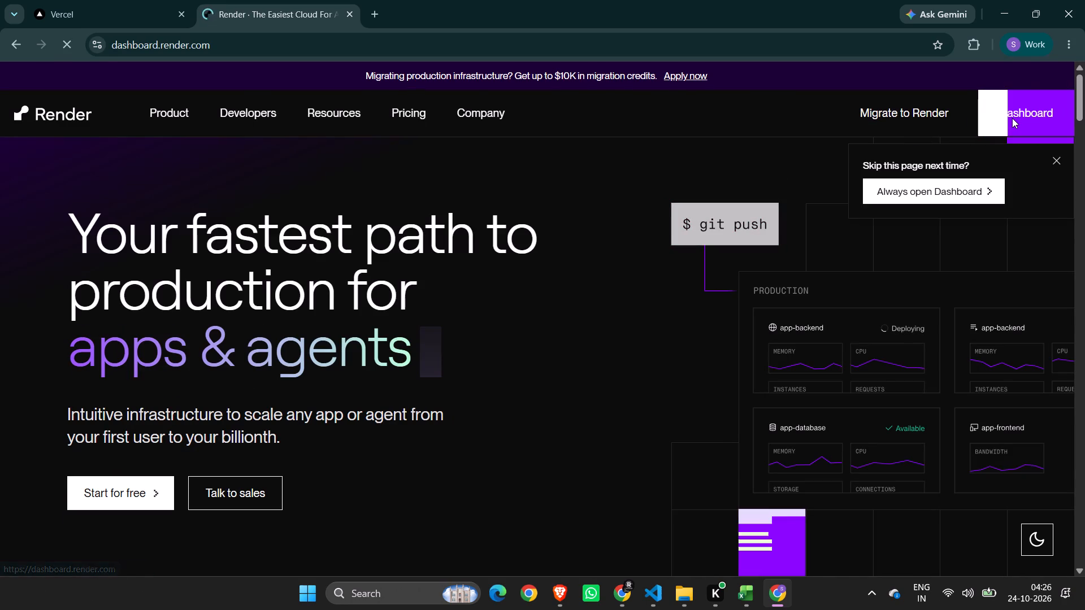
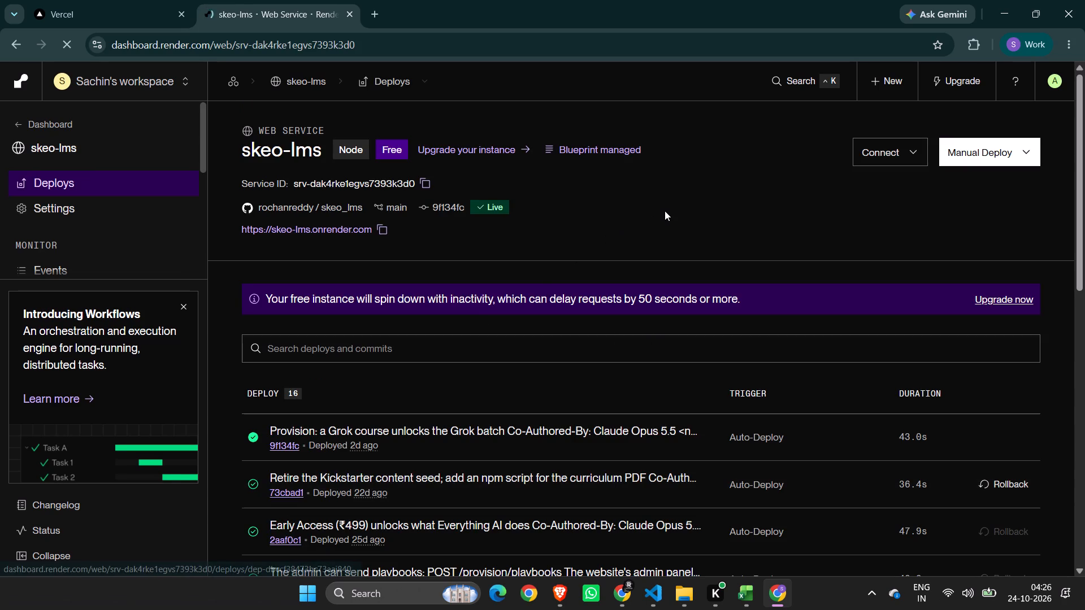
Switch to Excel and open the skeo LMS row's Backend service cell for editing.
key(alt+Tab)
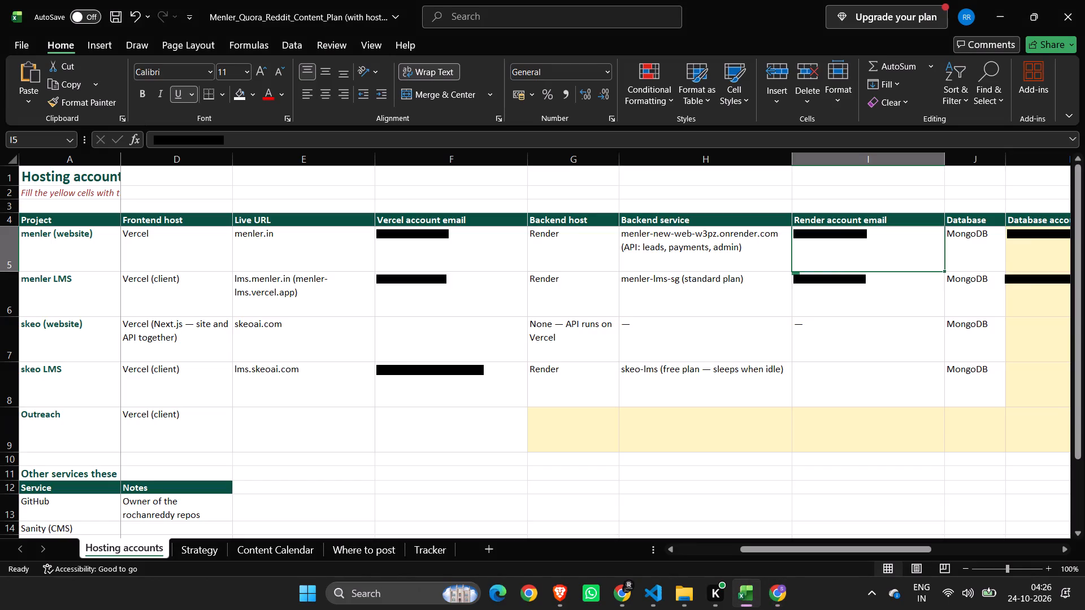
click(841, 380)
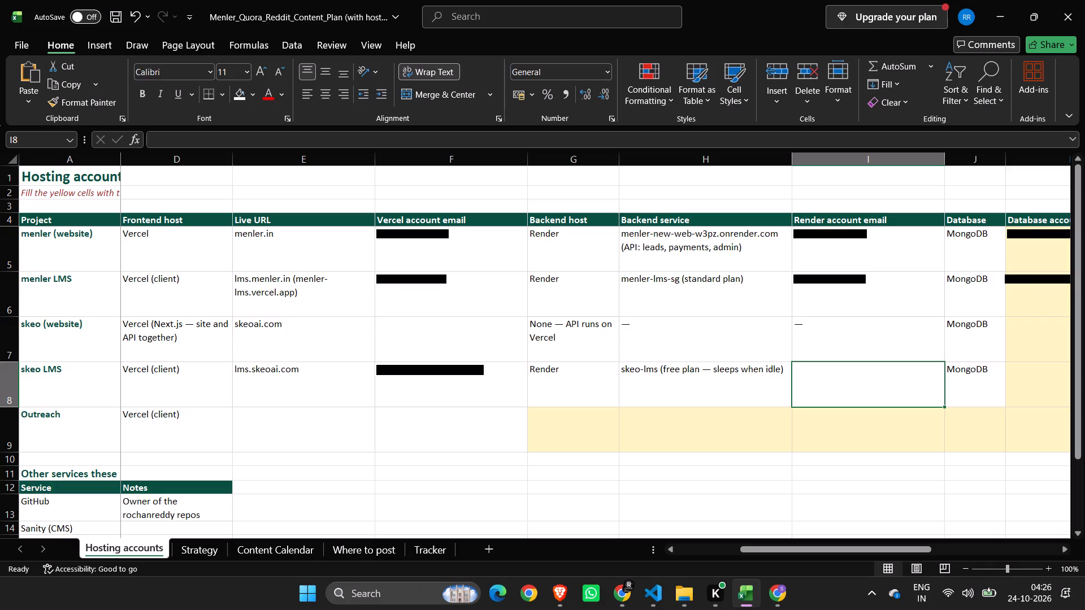
click(718, 373)
double_click(722, 372)
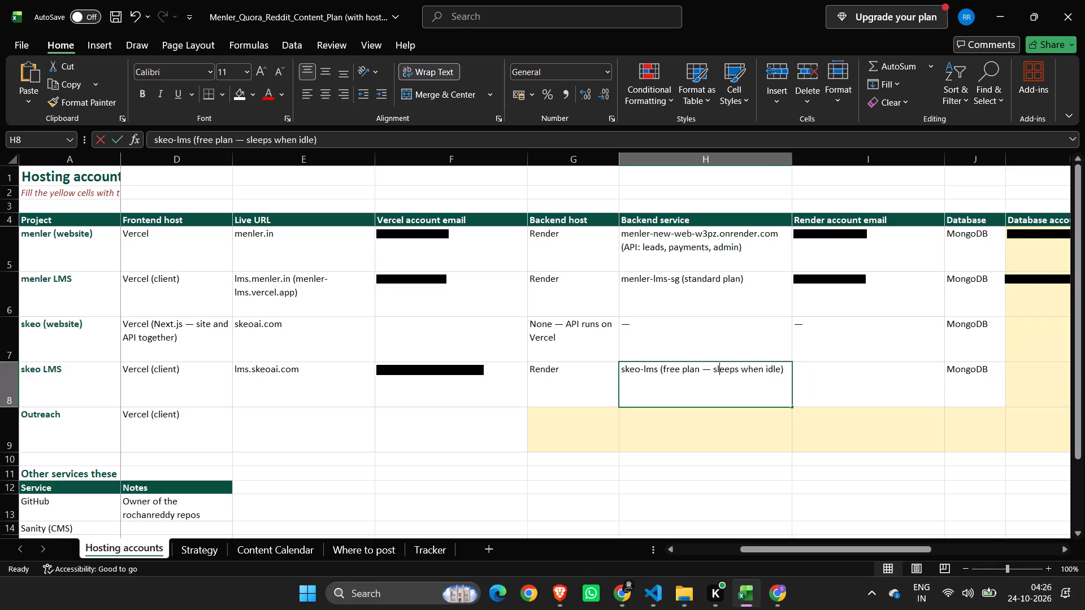
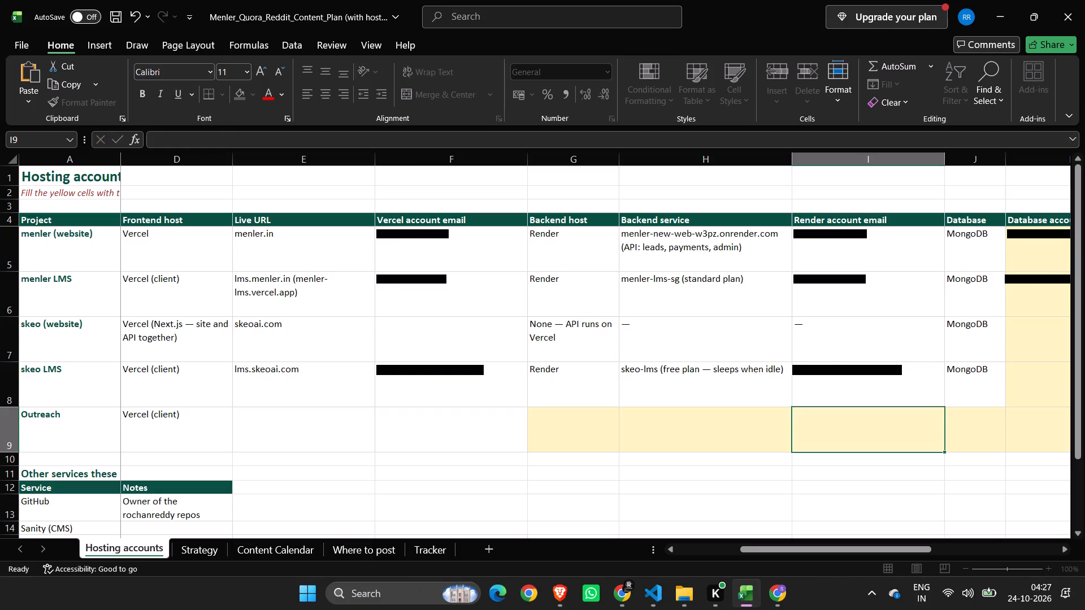
Switch from the Hosting accounts sheet to Chrome and close the open Vercel and skeo-lms Render pages.
scroll(537, 304, right, 2)
scroll(685, 313, right, 1)
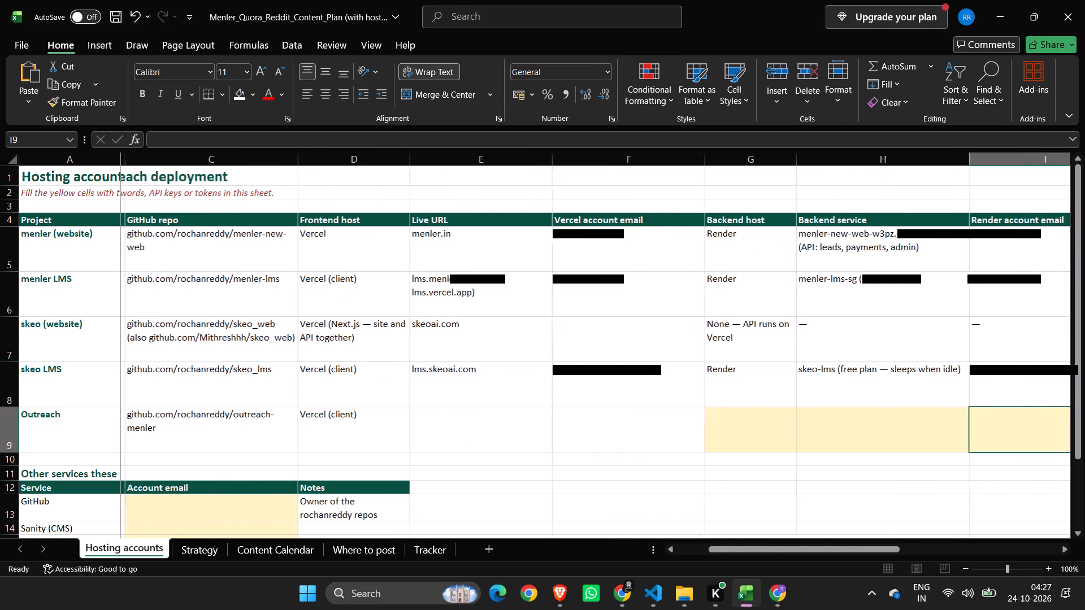
scroll(685, 313, right, 4)
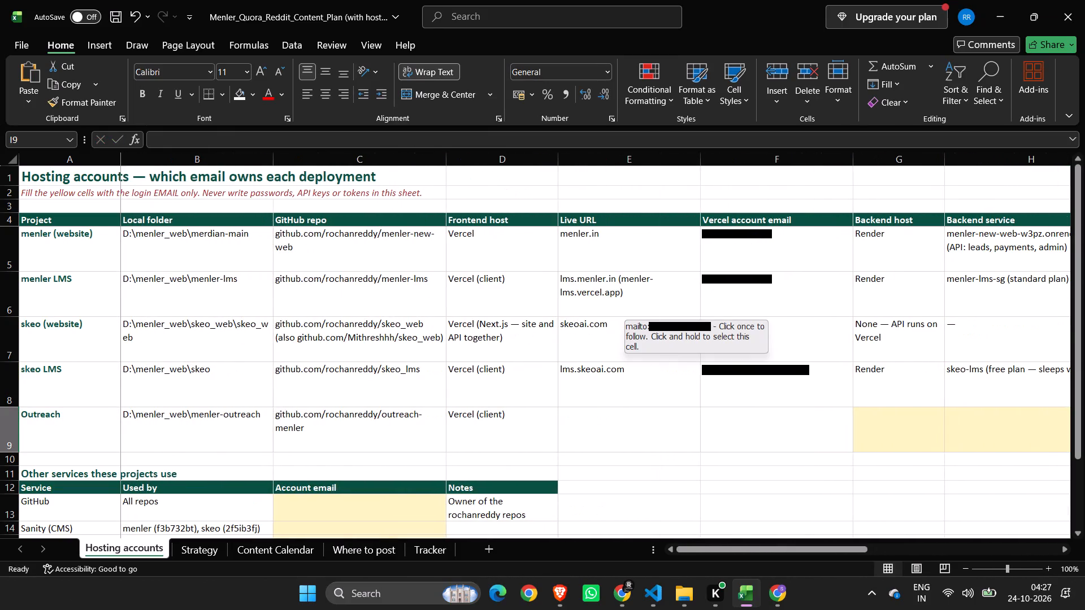
key(alt+Tab)
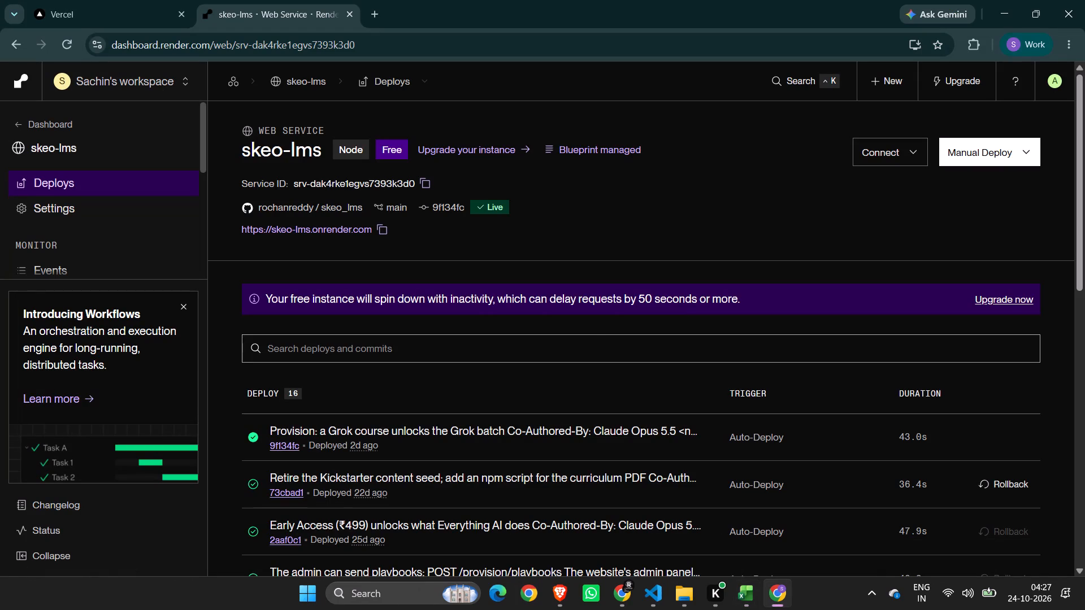
click(84, 0)
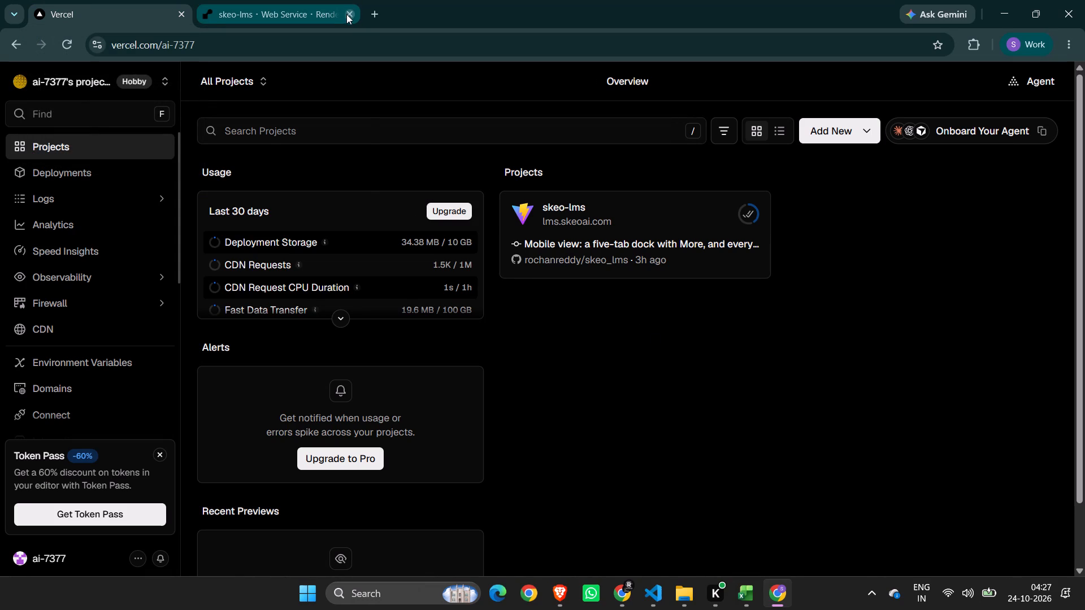
click(180, 13)
click(180, 13)
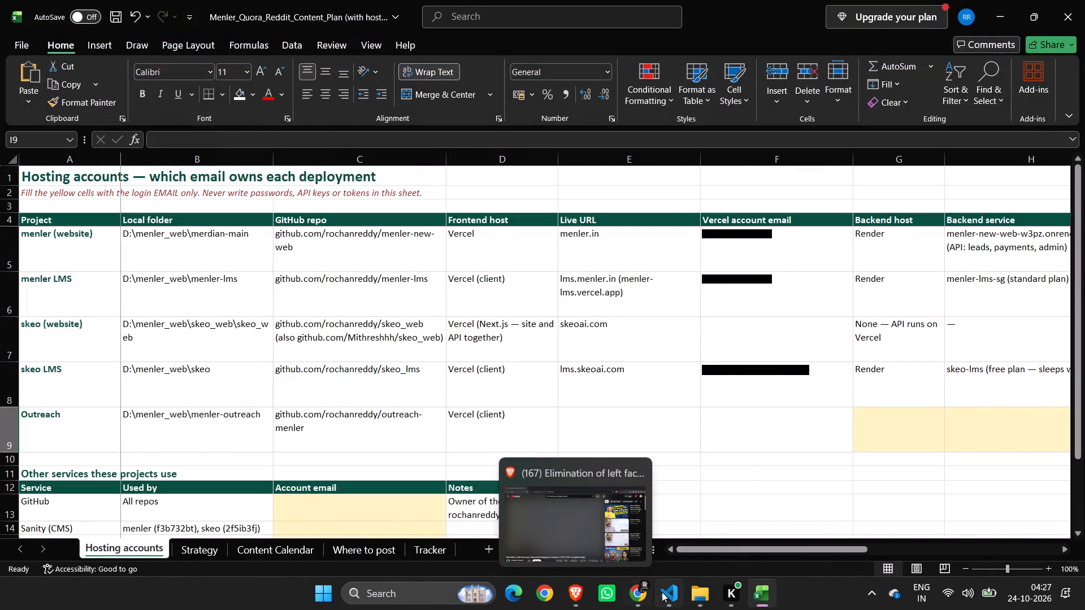
Open a new Chrome window with the TEAM MENLER profile from the menler.in accounts.
click(549, 586)
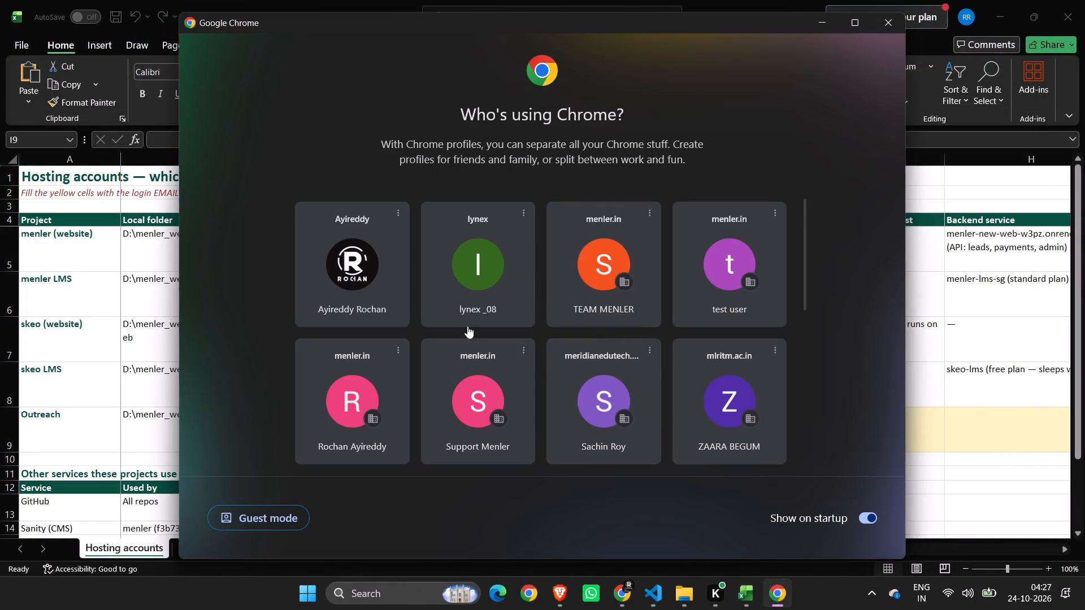
scroll(467, 326, down, 2)
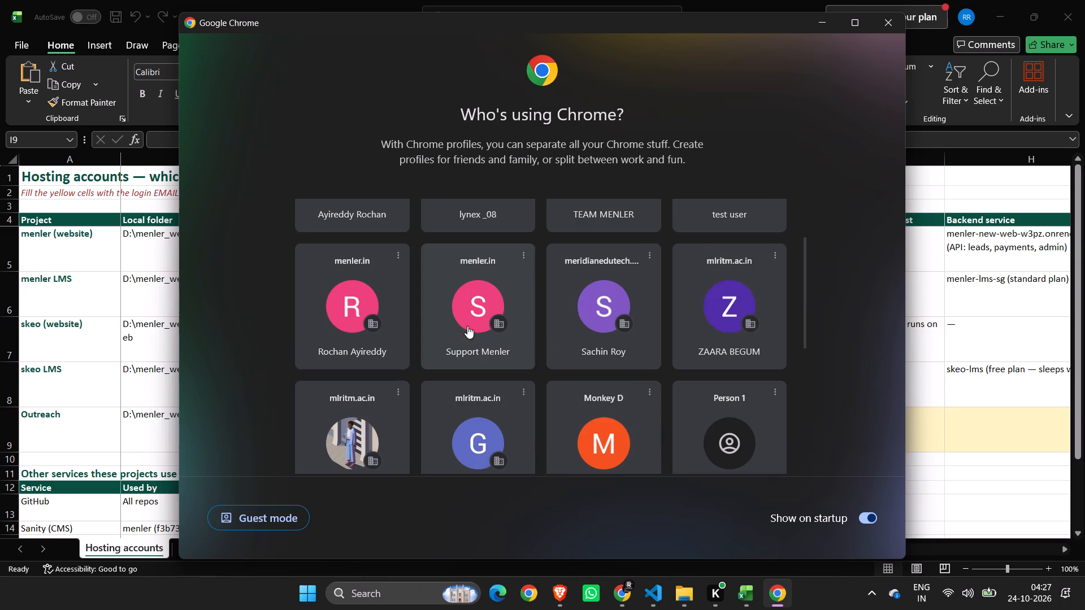
scroll(541, 347, down, 1)
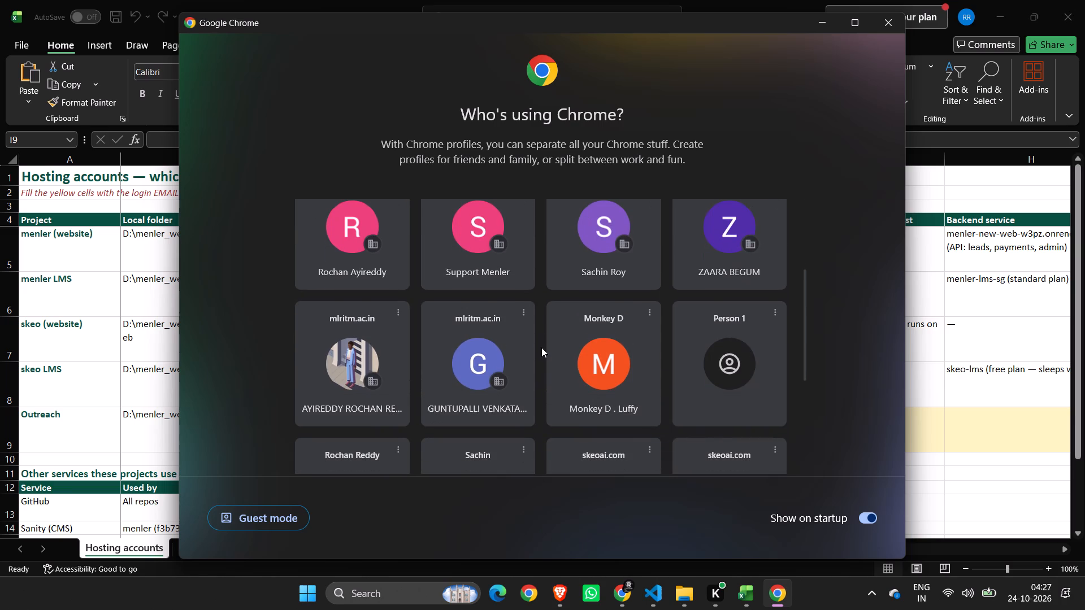
scroll(541, 347, down, 2)
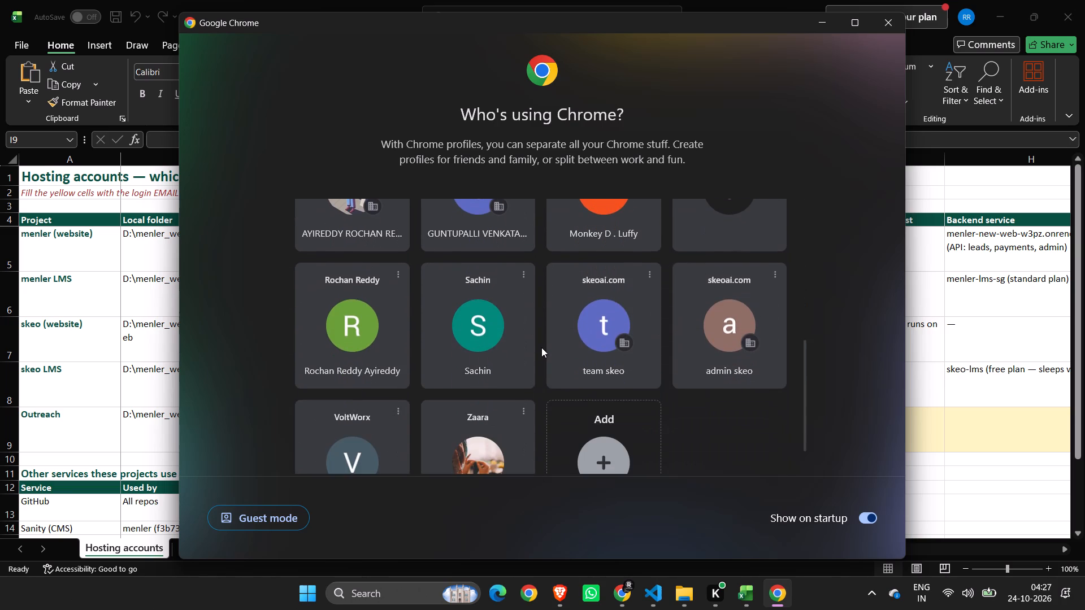
scroll(541, 347, down, 2)
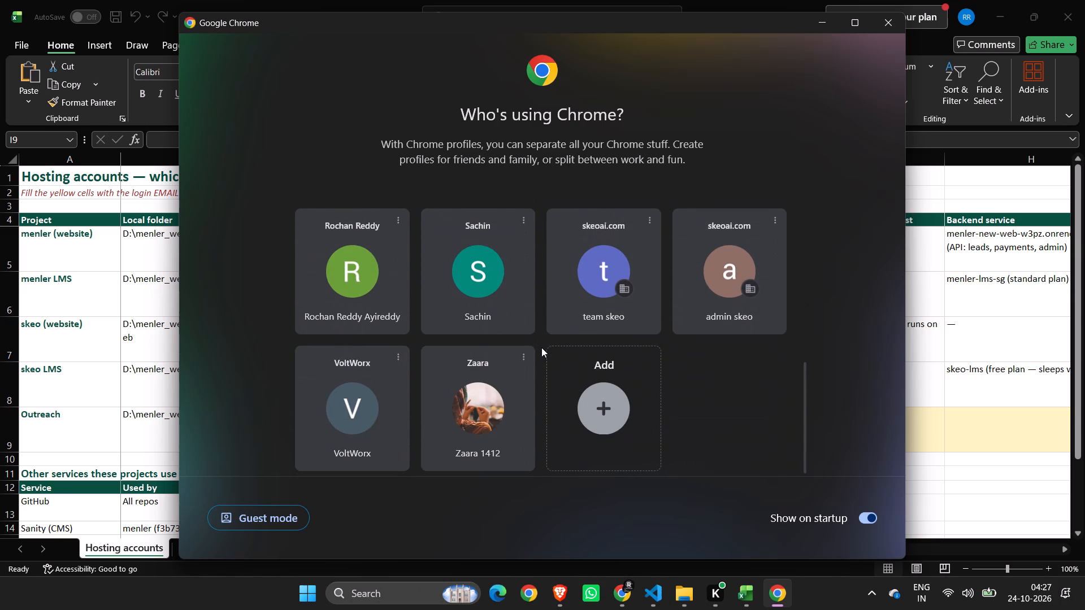
scroll(541, 347, down, 1)
scroll(365, 286, up, 7)
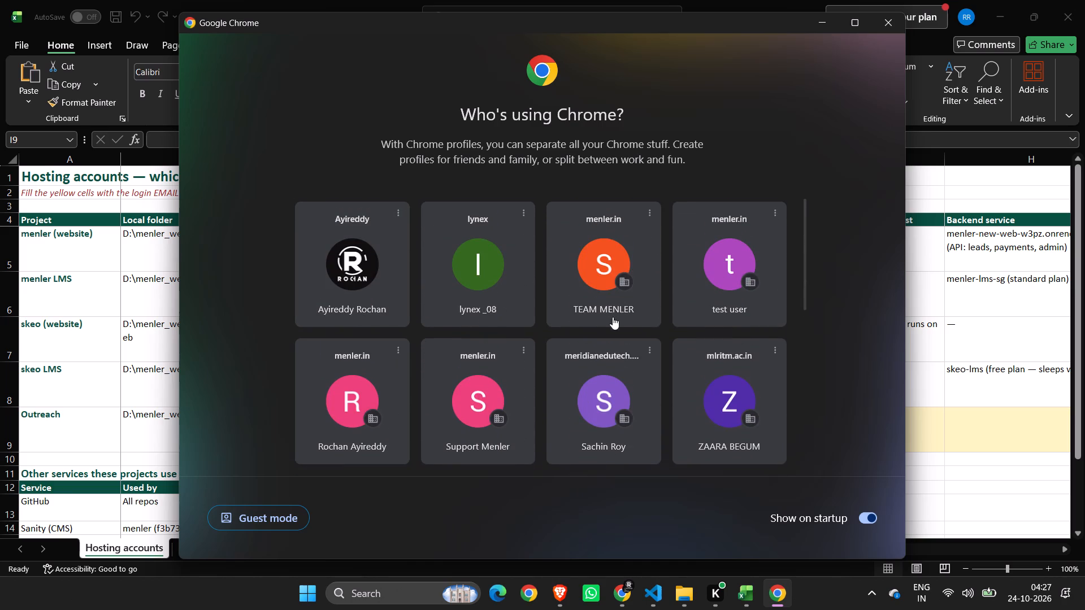
click(622, 310)
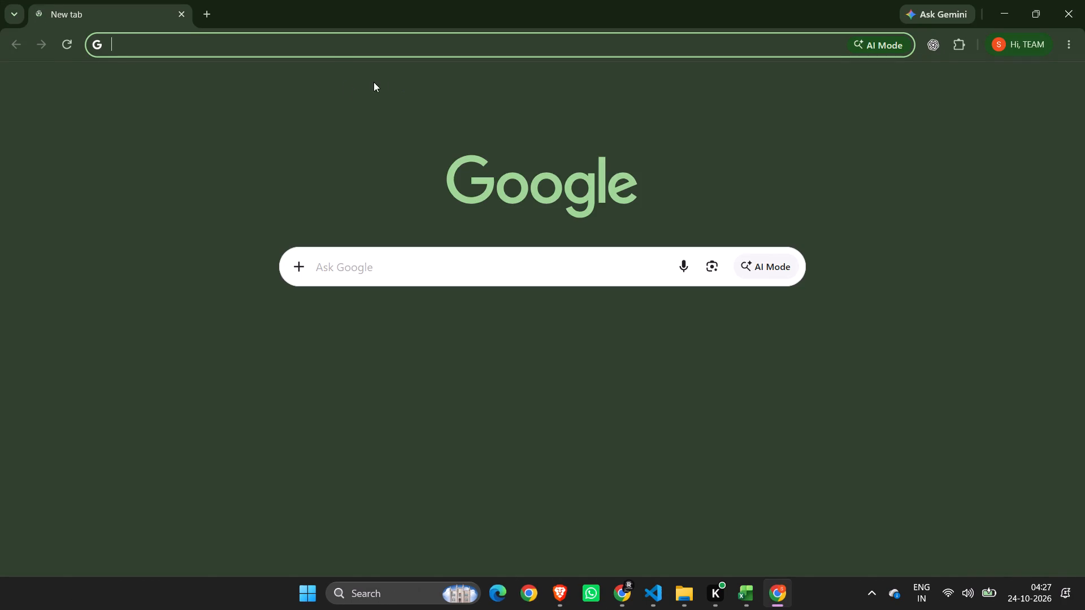
Open vercel.com in the TEAM MENLER profile's new tab.
text(me)
key(BackSpace)
key(BackSpace)
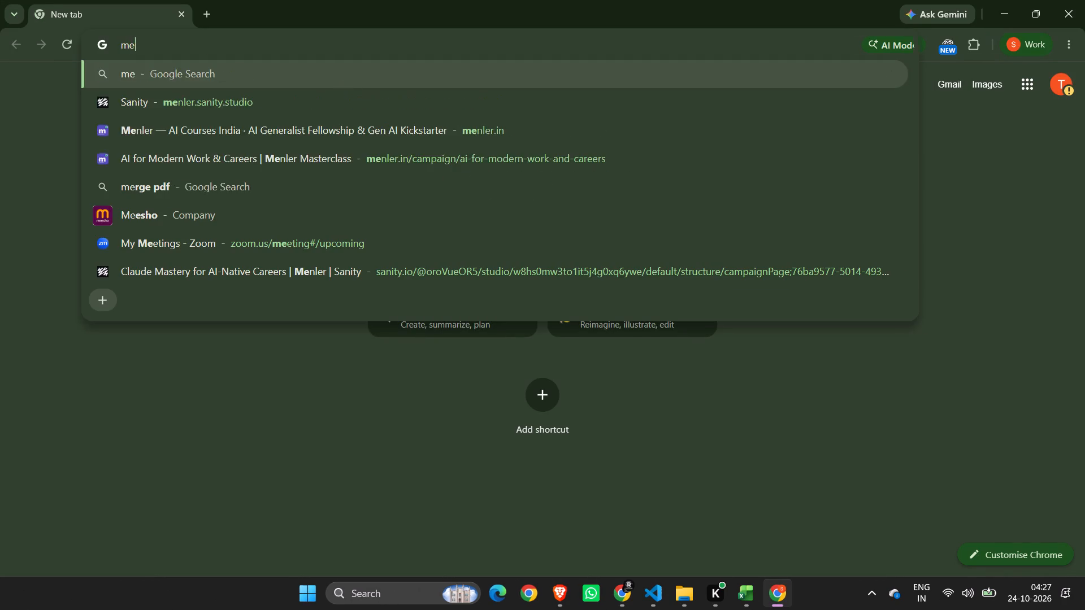
key(BackSpace)
text(ver)
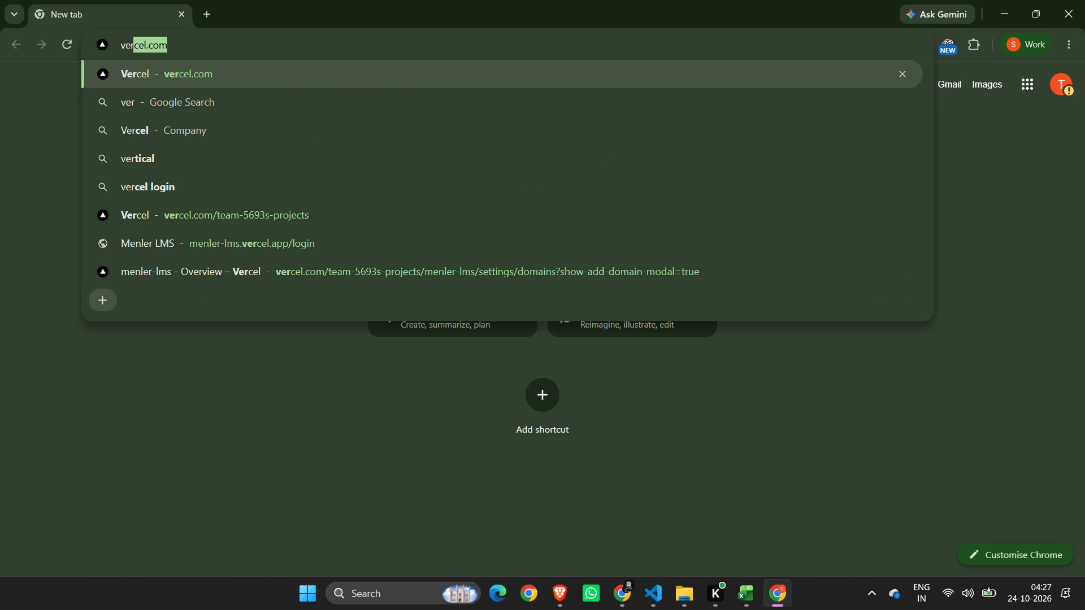
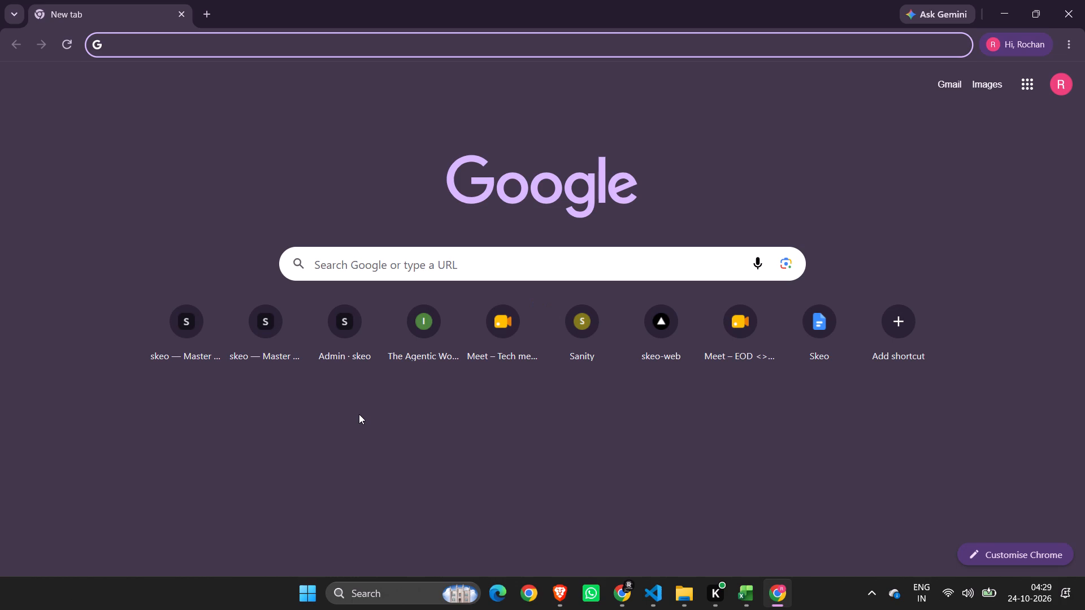
Open the skeo-web project's environment variables settings page on Vercel in the Work profile's new tab.
text(ver)
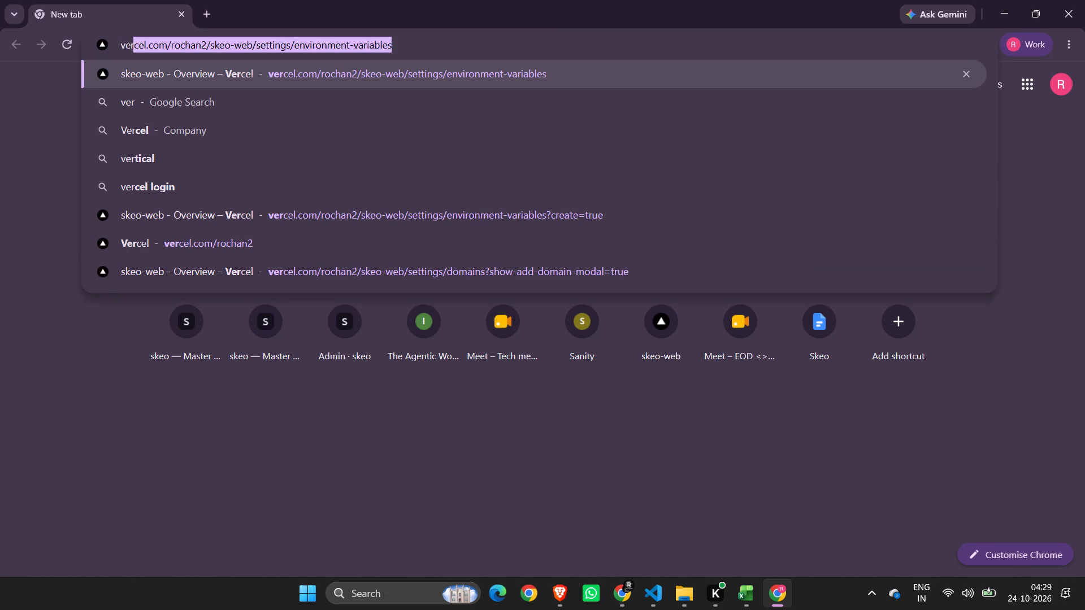
key(Right)
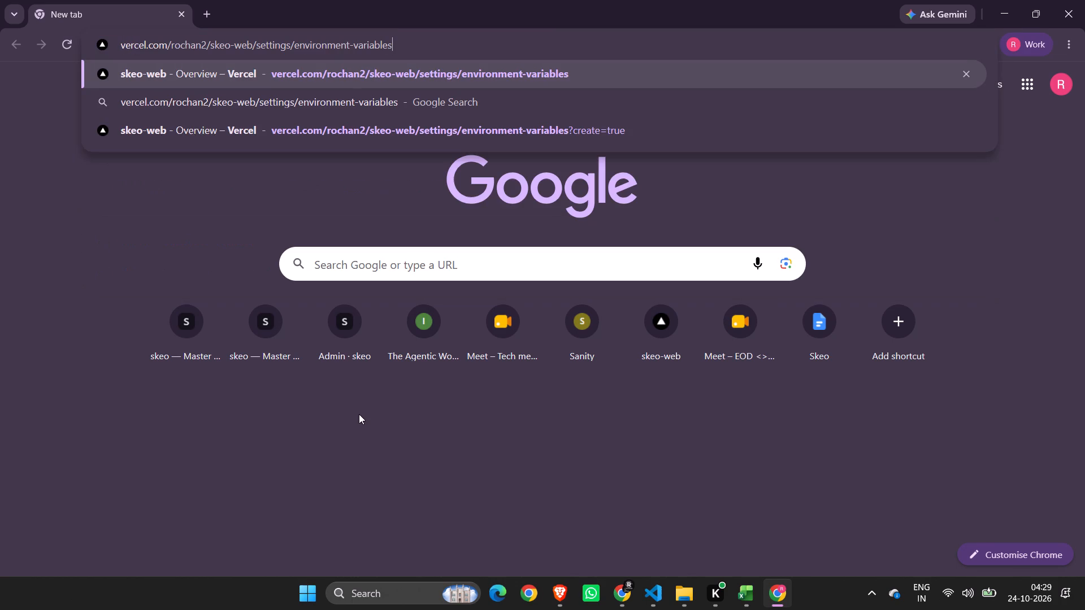
key(Return)
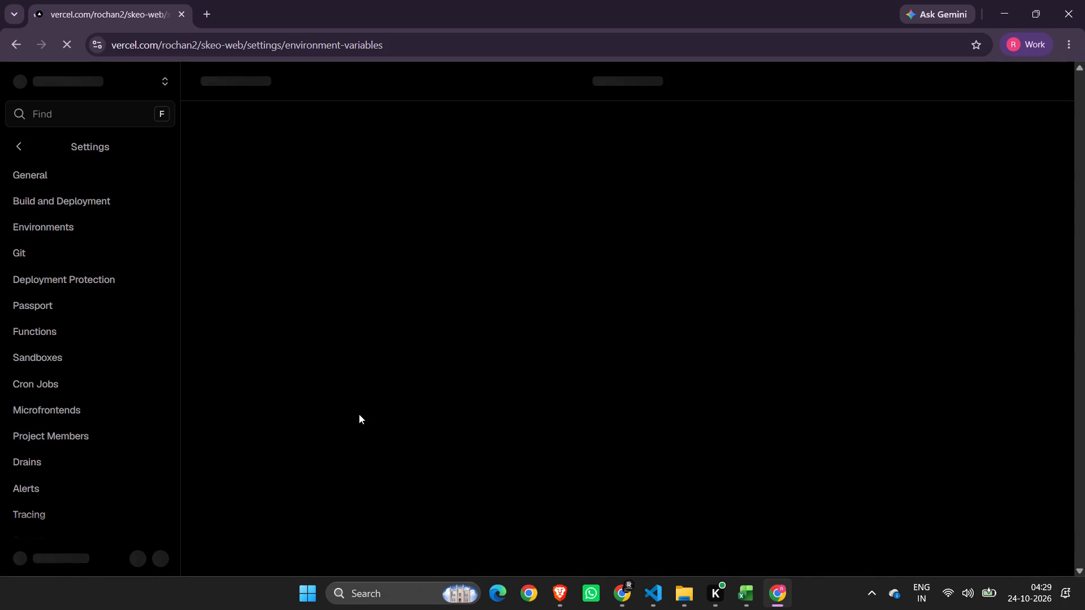
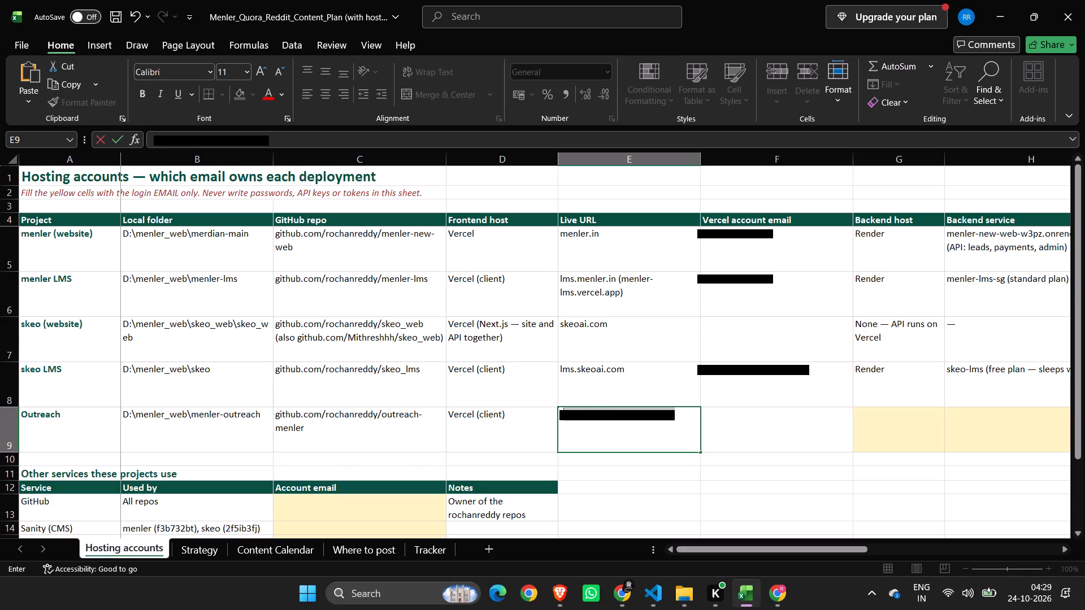
Undo all the text entered in the Outreach row's Live URL cell and move to that row's Vercel account email cell.
drag(565, 416, 554, 416)
drag(554, 416, 587, 421)
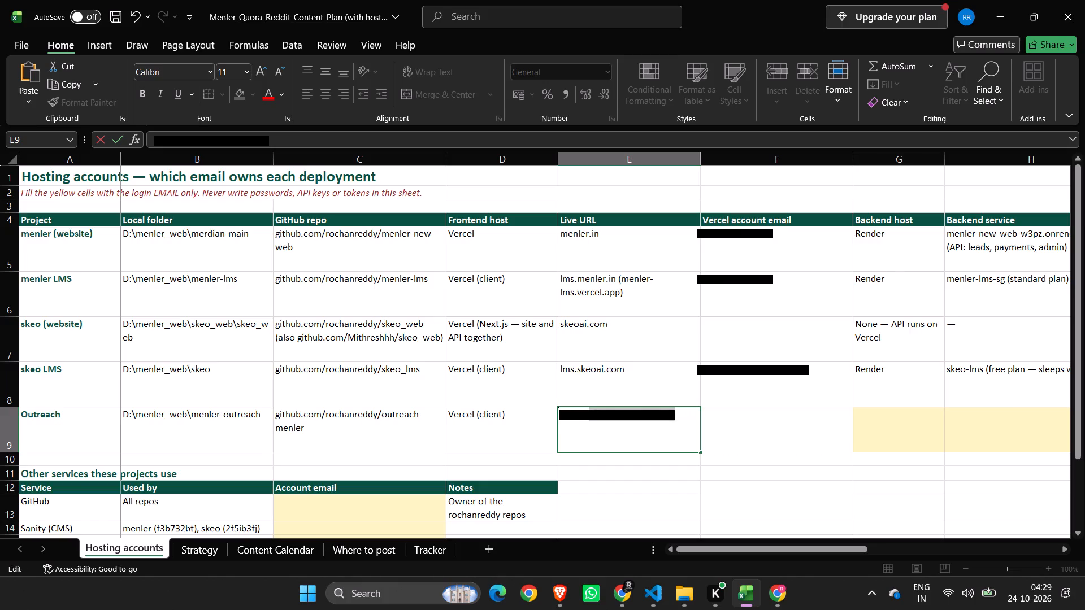
key(ctrl+z)
key(ctrl+z)
key(ctrl+z)
key(ctrl+z)
key(ctrl+z)
key(ctrl+z)
key(ctrl+z)
key(ctrl+z)
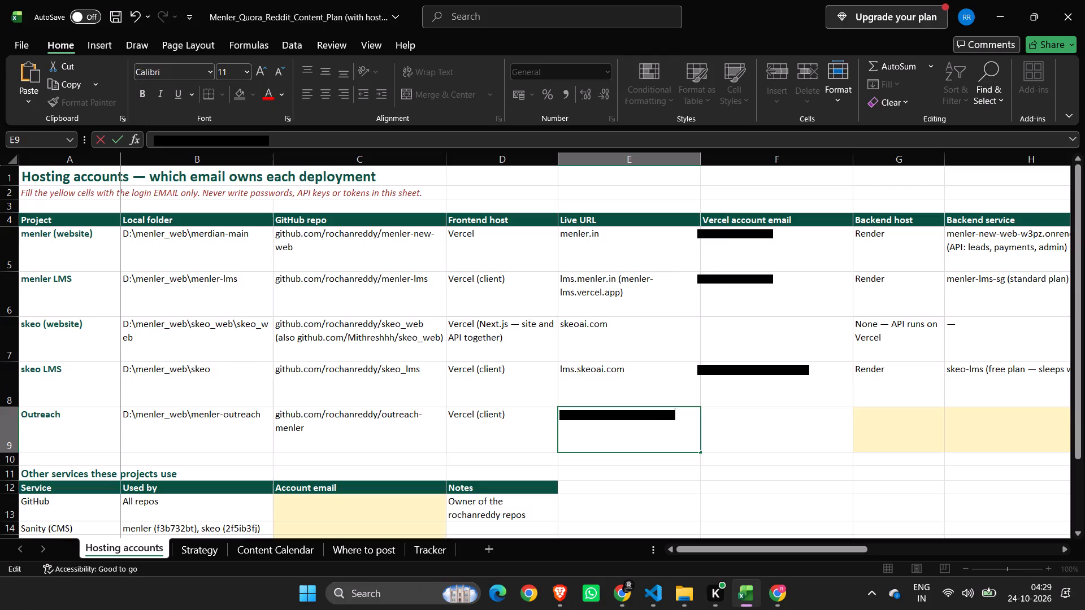
key(ctrl+z)
key(ctrl+z)
key(ctrl+z)
key(ctrl+z)
key(ctrl+z)
key(ctrl+z)
key(ctrl+z)
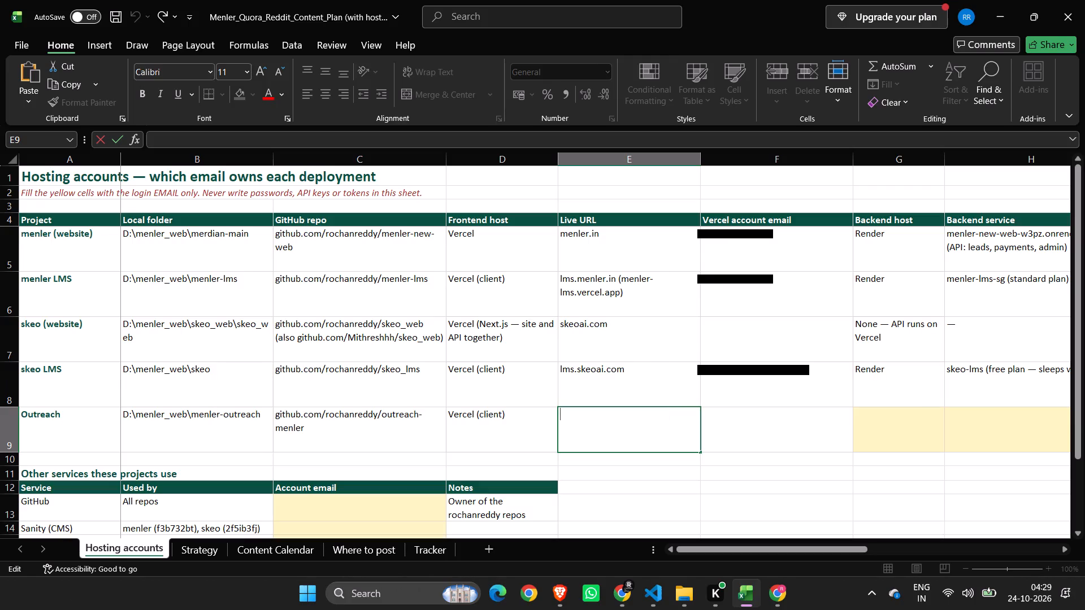
scroll(724, 490, left, 1)
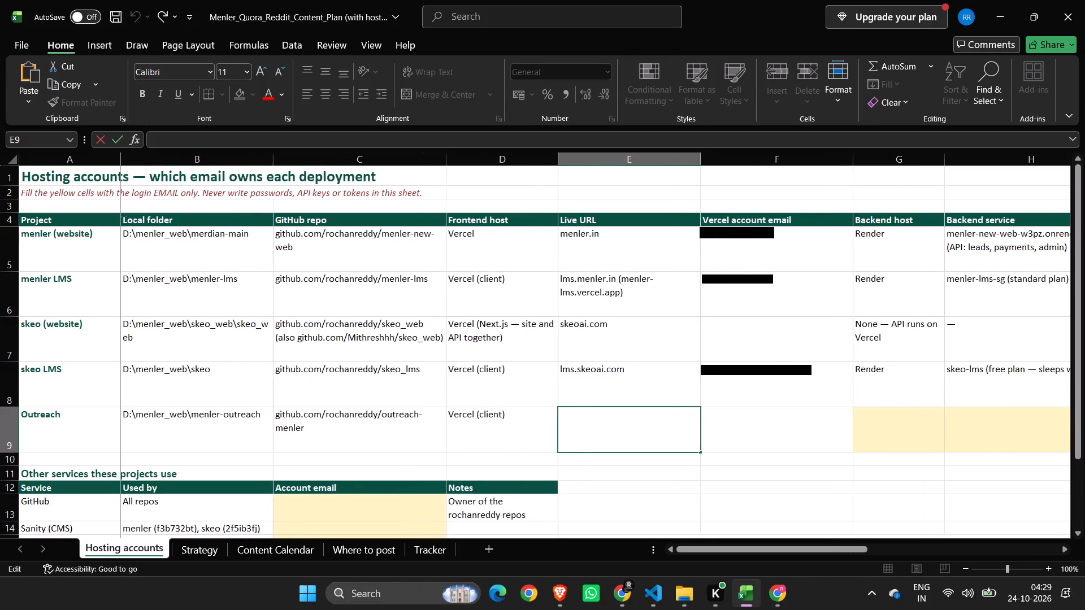
click(765, 443)
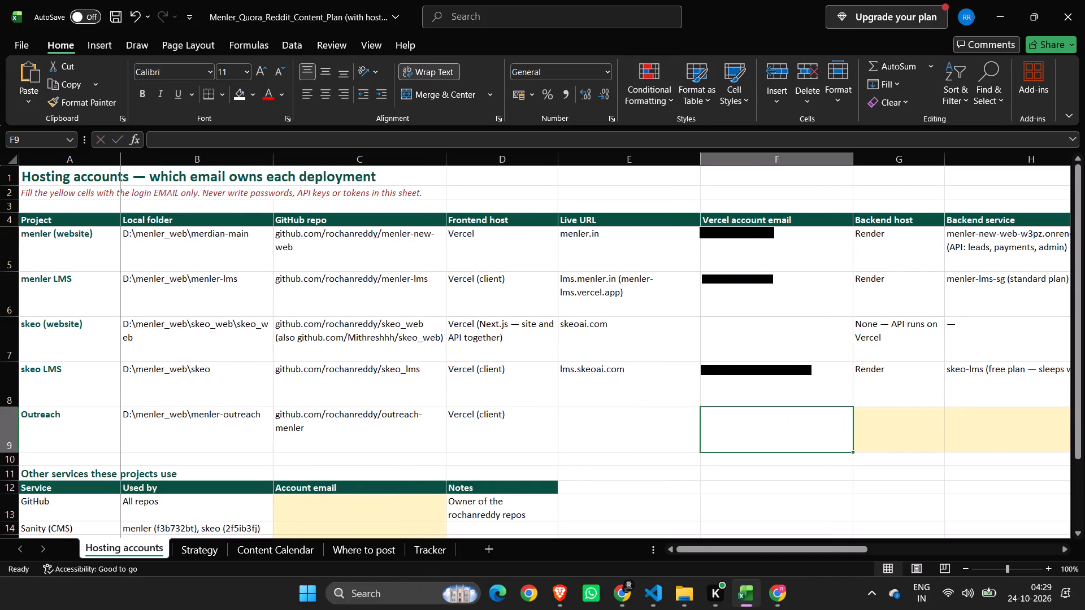
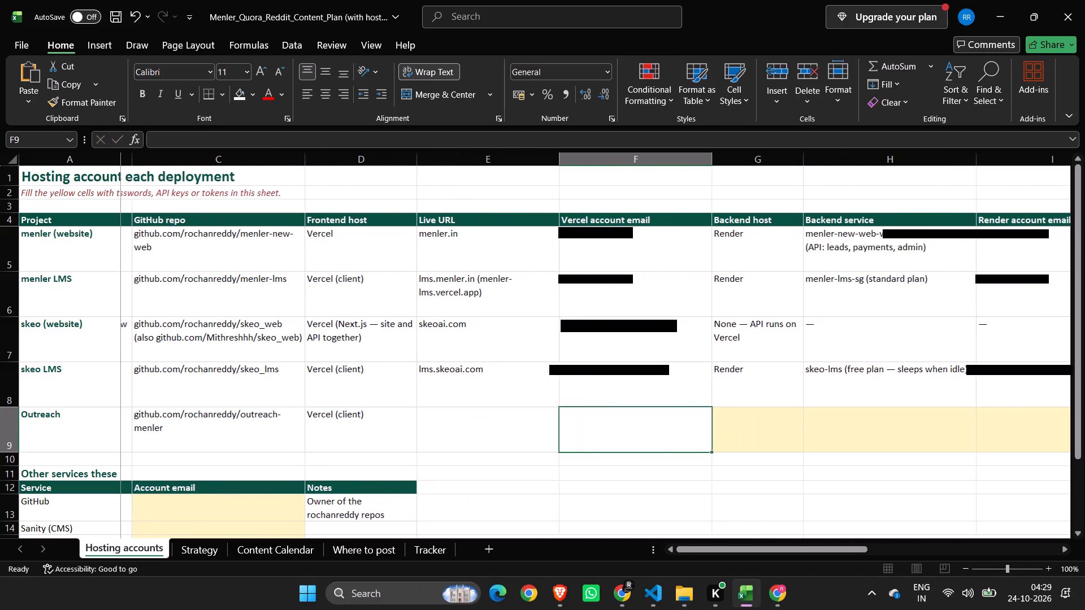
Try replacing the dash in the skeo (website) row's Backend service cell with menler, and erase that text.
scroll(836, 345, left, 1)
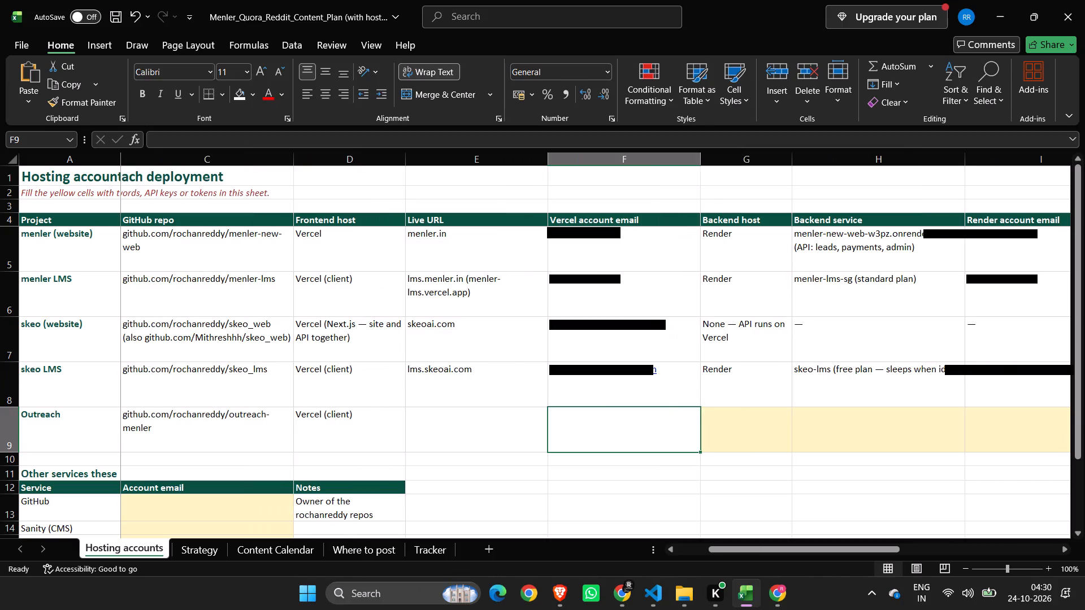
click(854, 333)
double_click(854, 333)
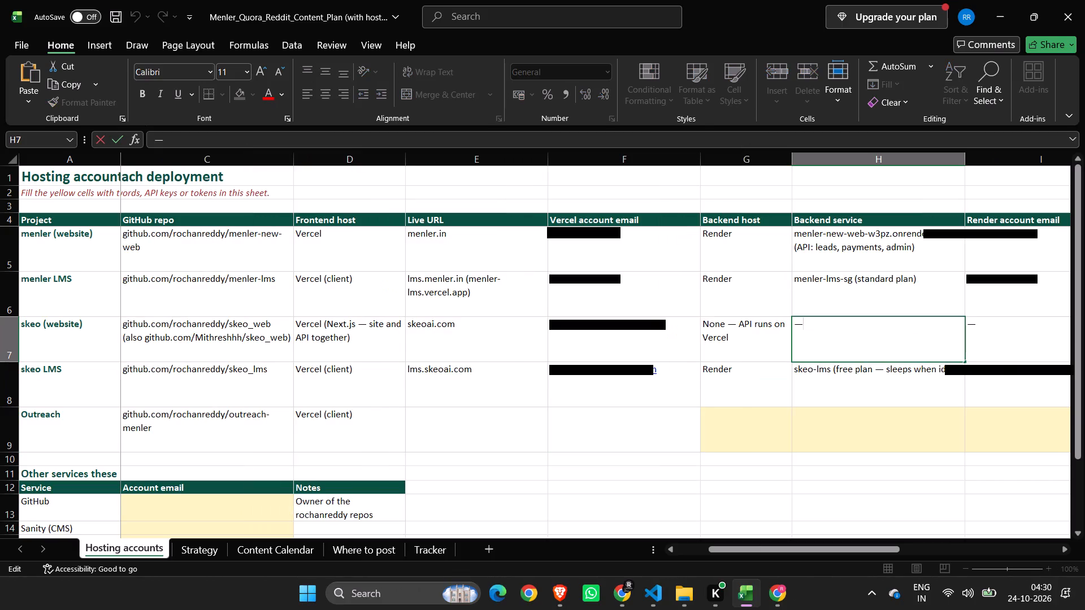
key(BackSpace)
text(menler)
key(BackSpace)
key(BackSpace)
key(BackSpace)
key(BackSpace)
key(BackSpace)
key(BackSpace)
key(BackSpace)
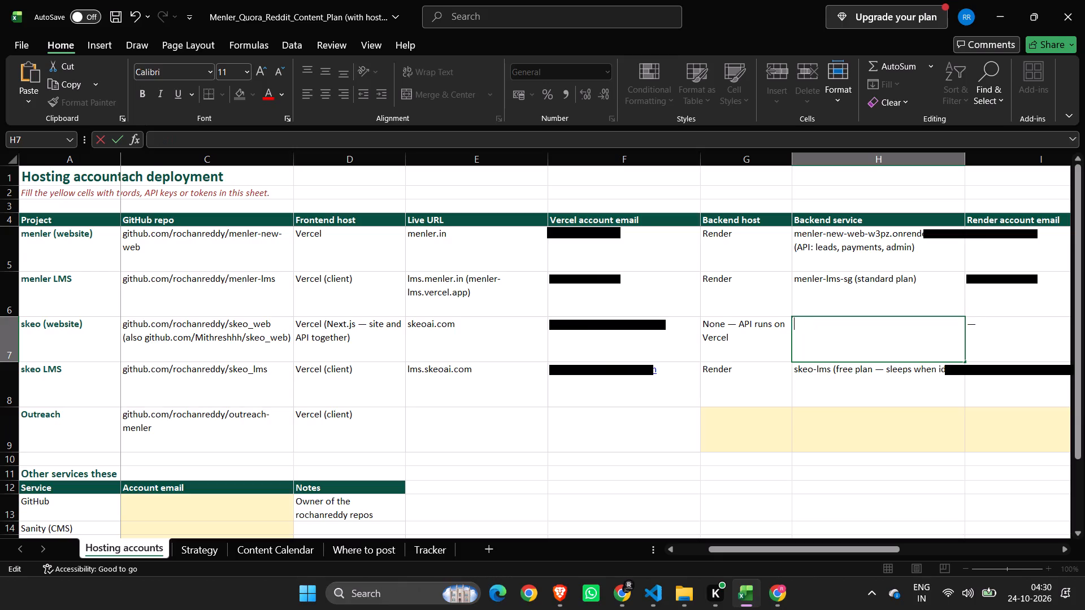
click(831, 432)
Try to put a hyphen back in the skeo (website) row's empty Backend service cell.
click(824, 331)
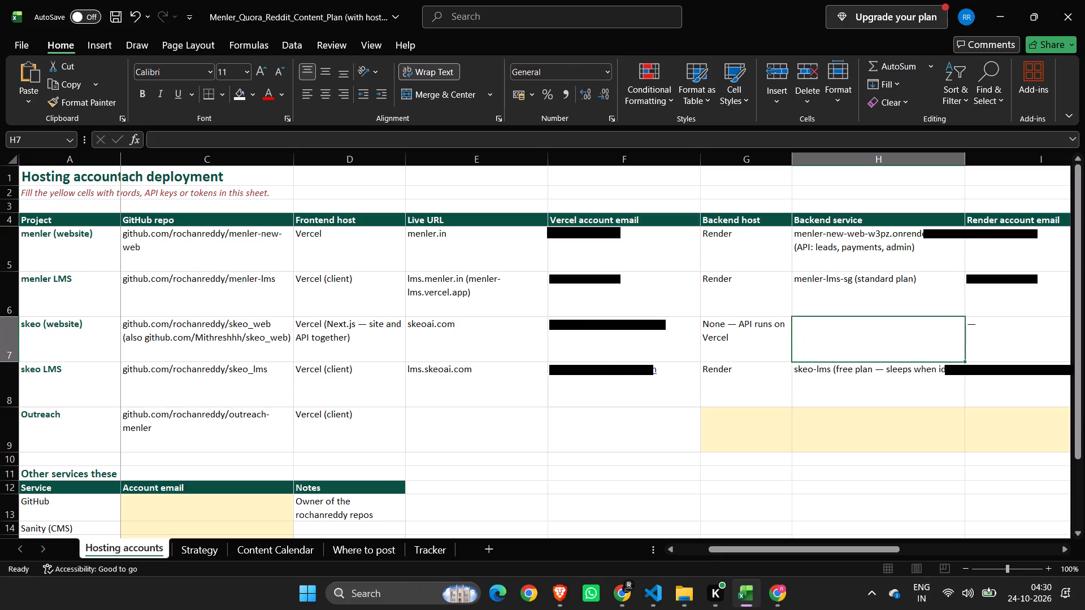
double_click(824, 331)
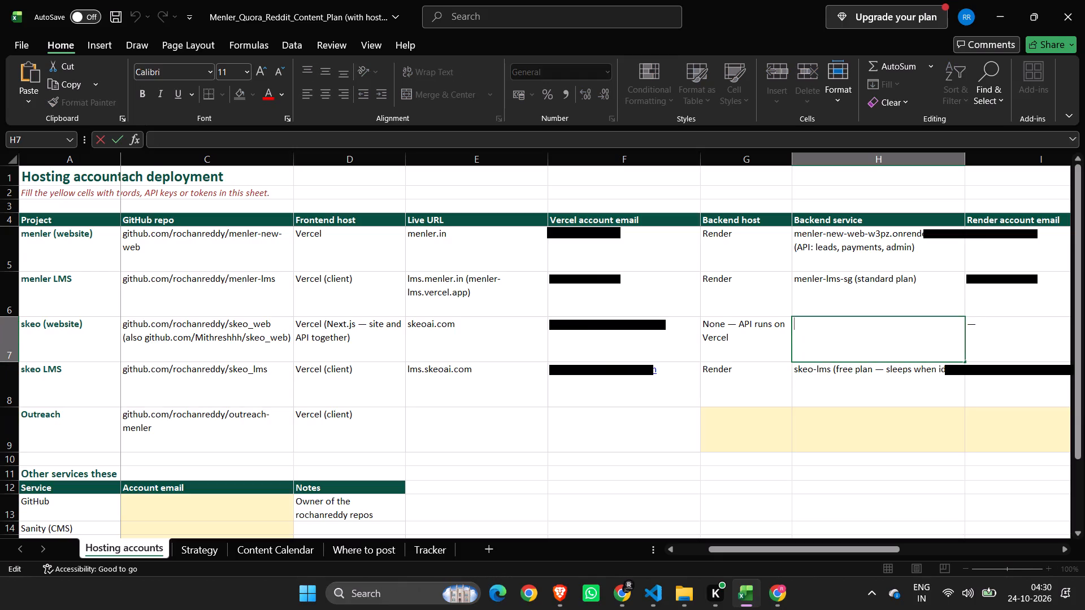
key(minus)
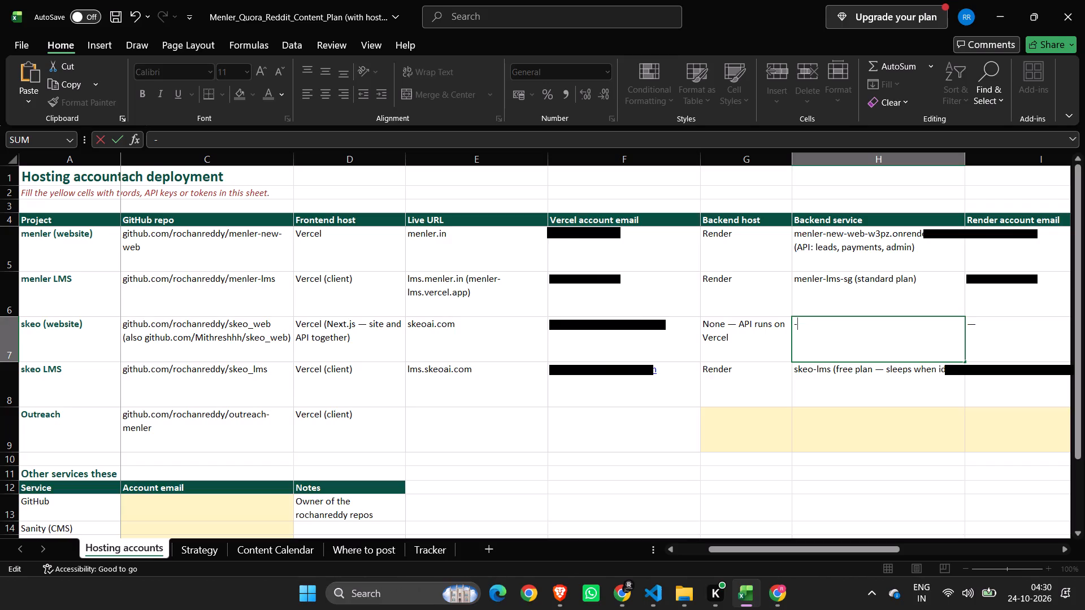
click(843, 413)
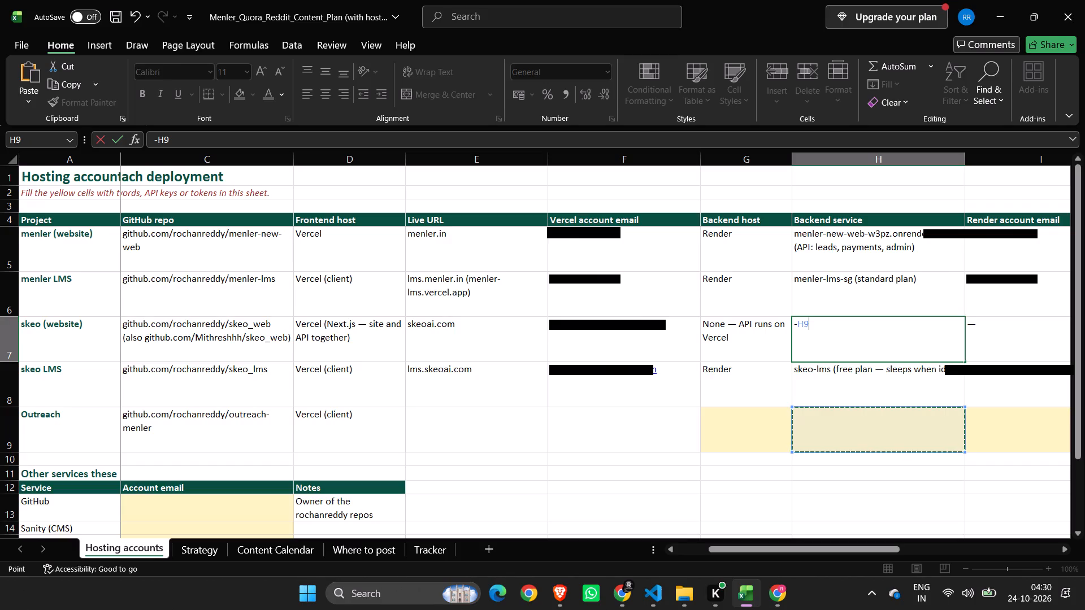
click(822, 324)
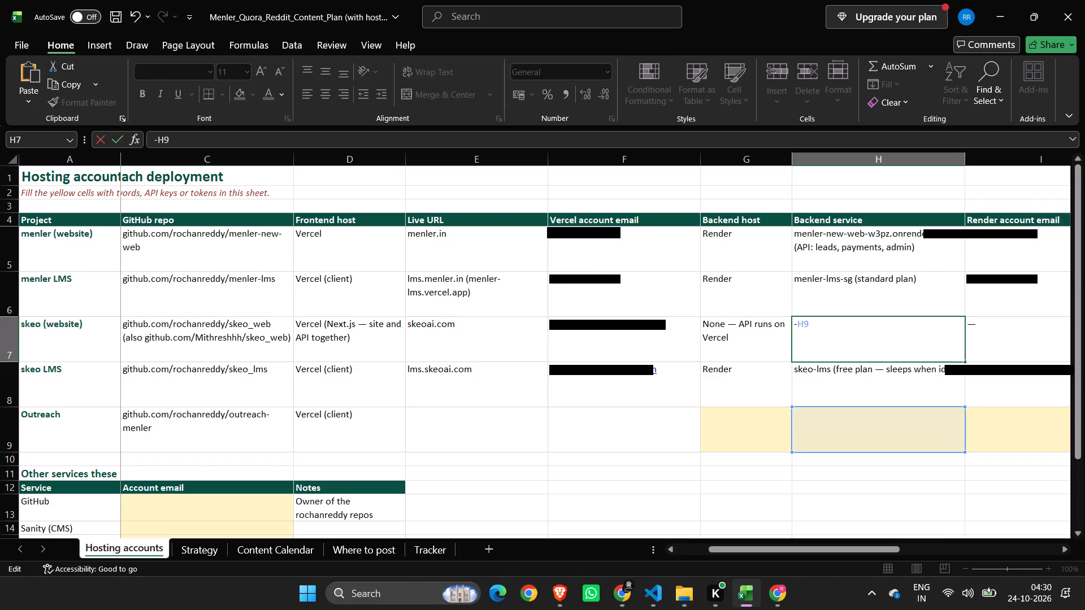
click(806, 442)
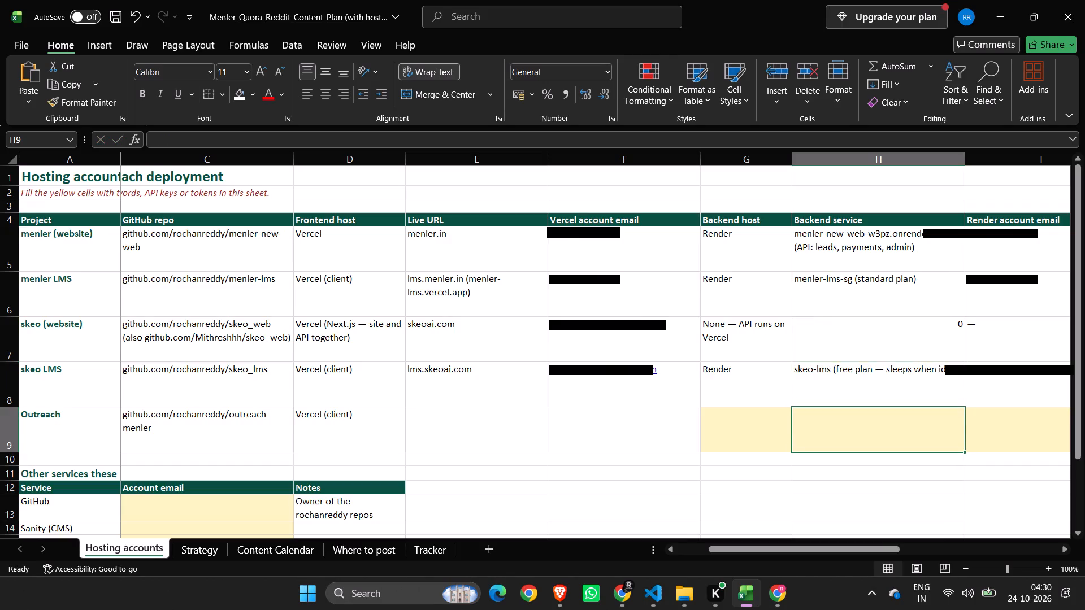
Replace the mistaken formula in the skeo (website) row's Backend service cell with a single hyphen.
click(860, 342)
double_click(860, 342)
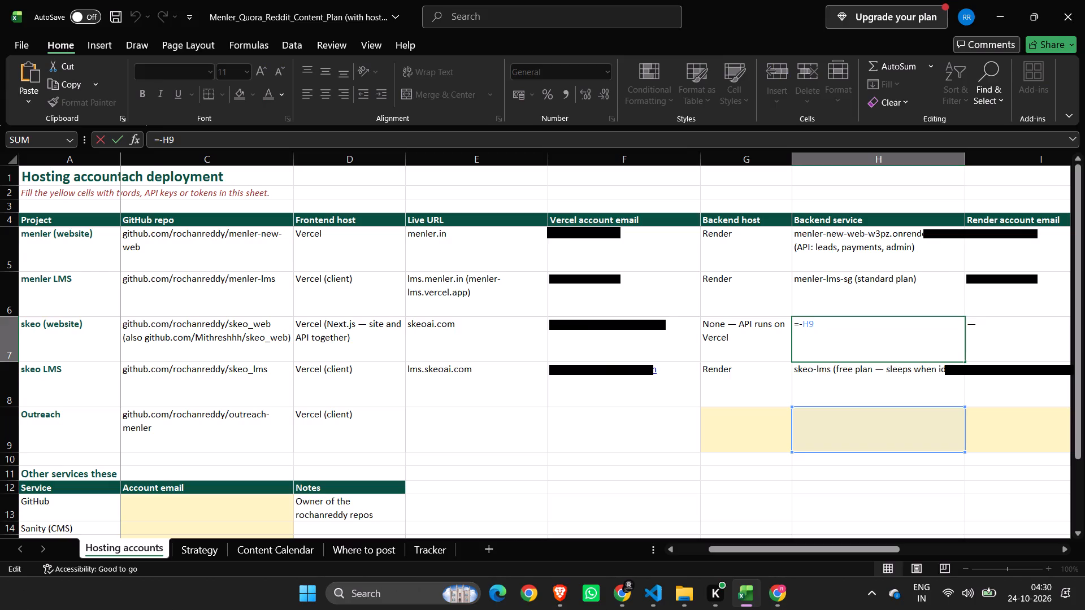
key(BackSpace)
key(BackSpace)
key(BackSpace)
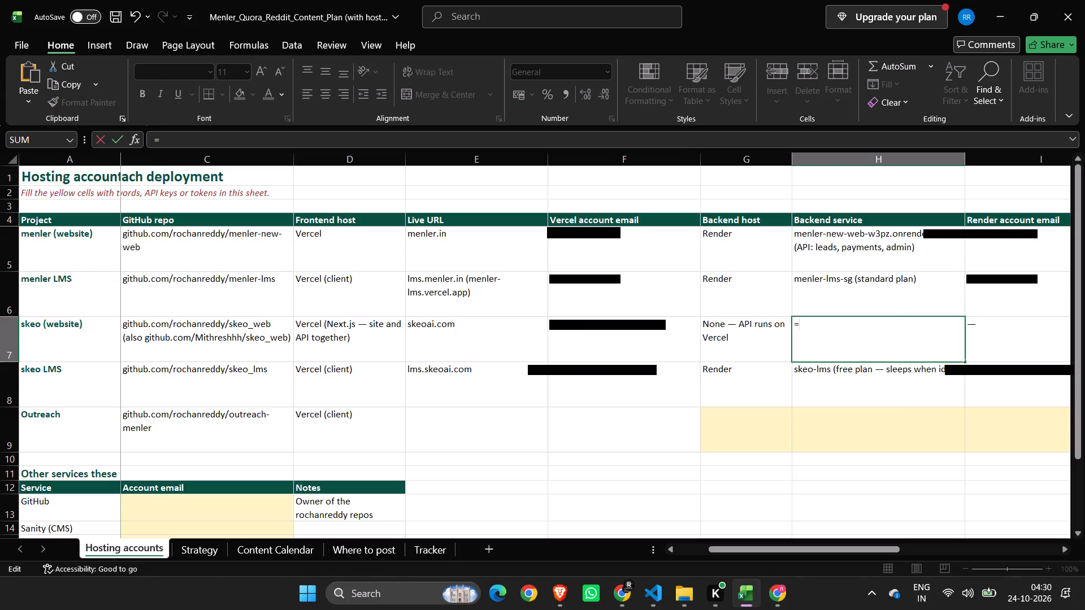
key(BackSpace)
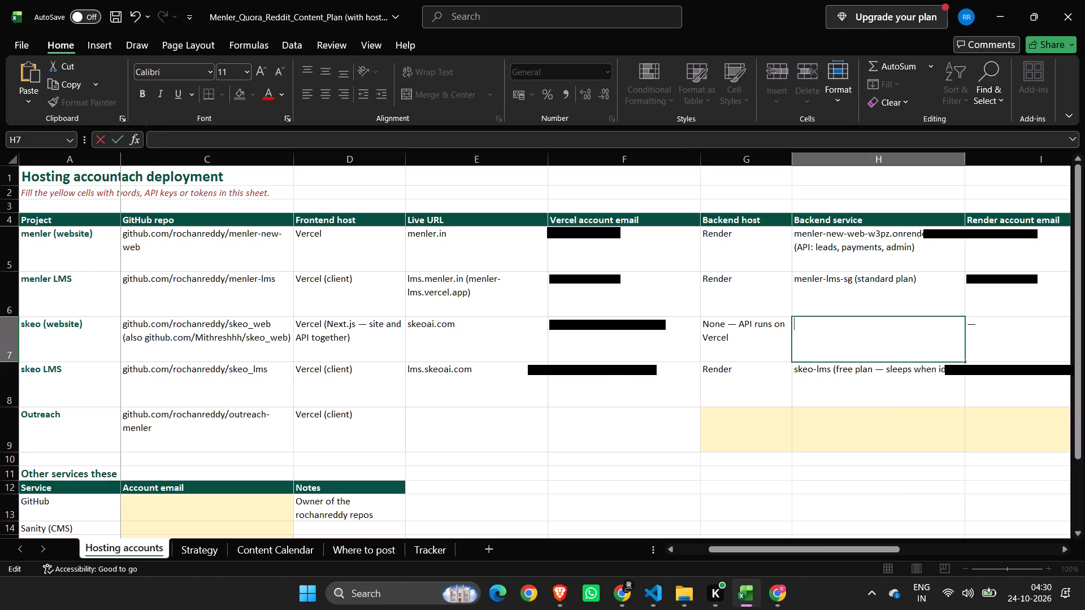
key(minus)
Switch to the Work profile's Chrome window, search for mongo db in a new tab, and open the MongoDB 9.0 result.
scroll(818, 456, left, 1)
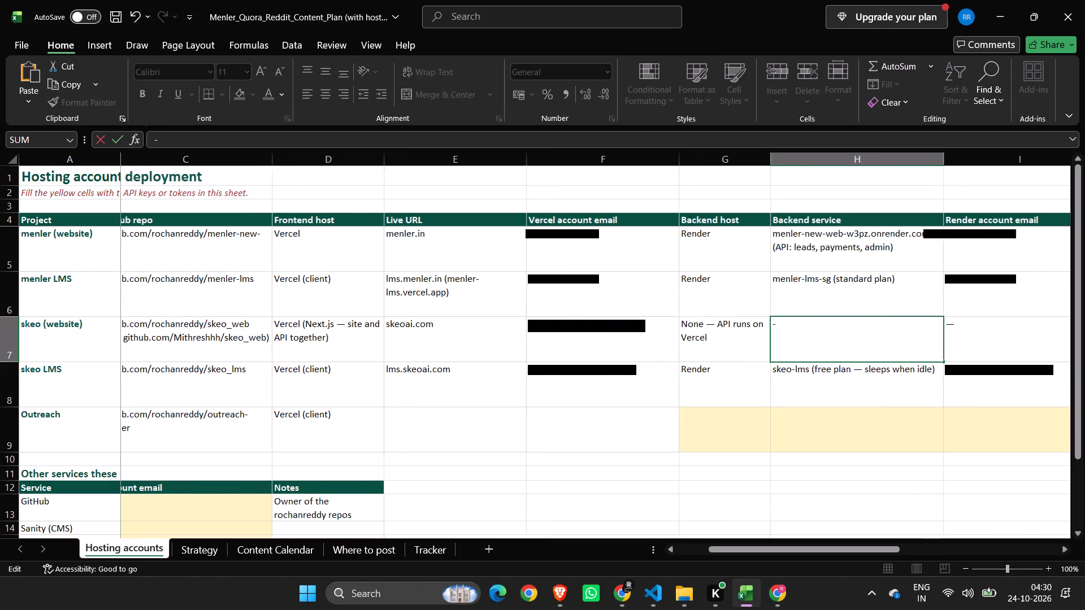
scroll(818, 456, left, 1)
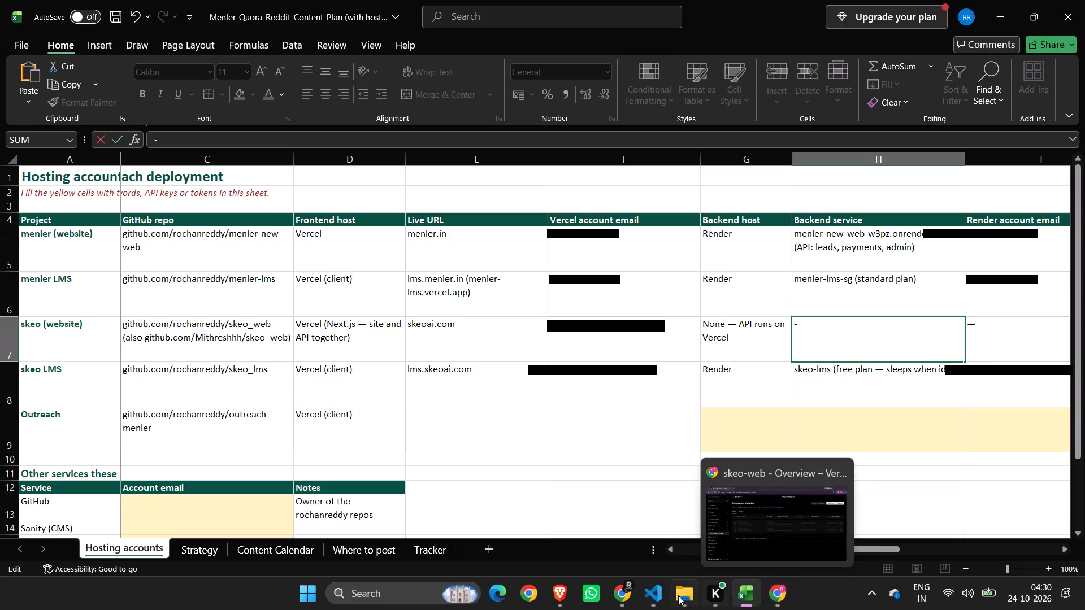
scroll(989, 376, left, 1)
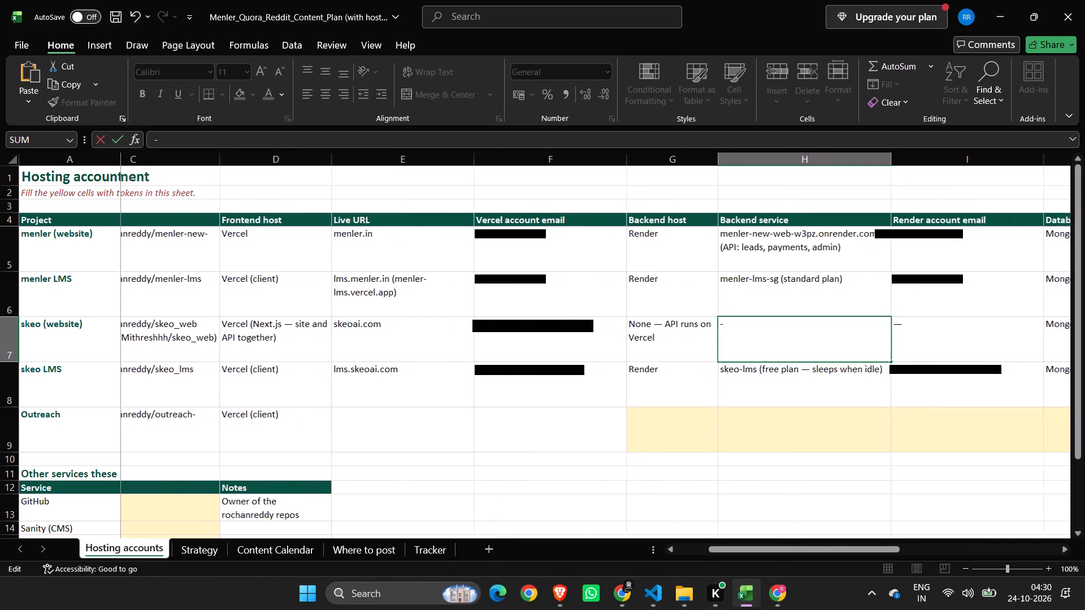
scroll(744, 364, left, 2)
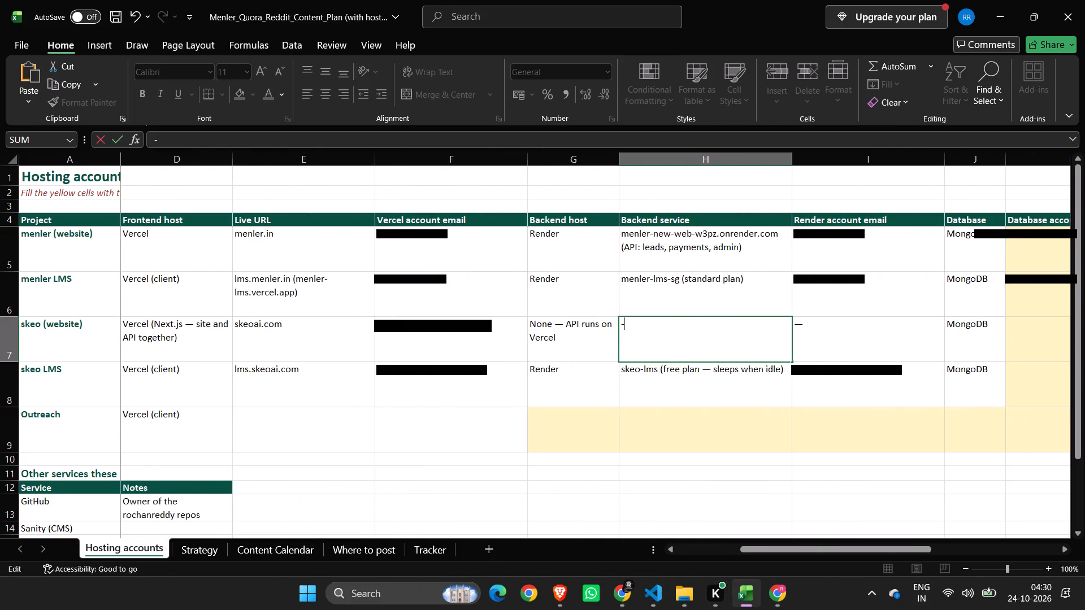
scroll(839, 338, left, 2)
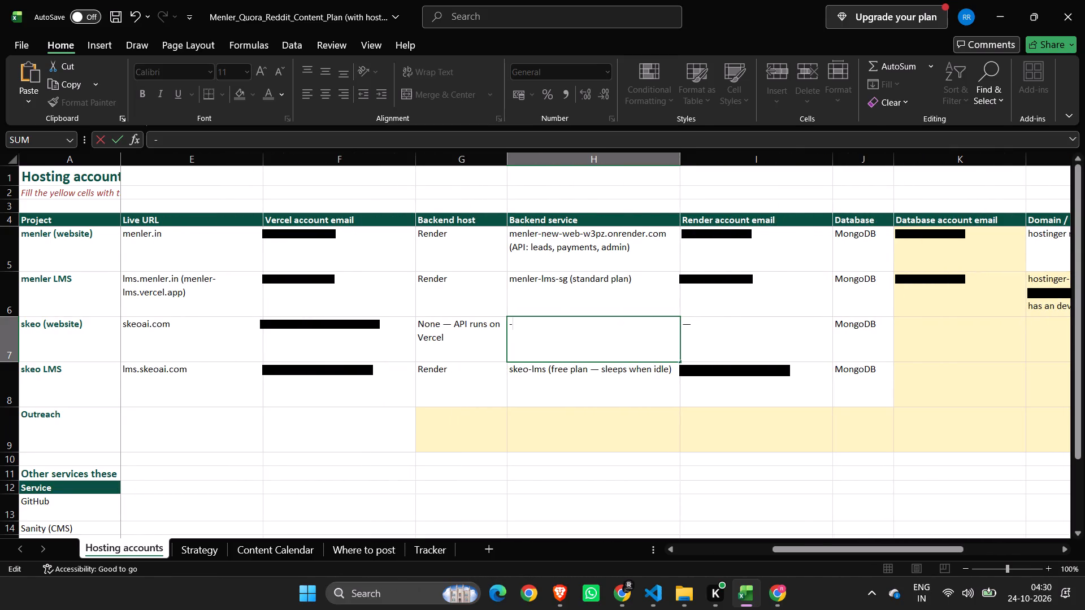
click(777, 599)
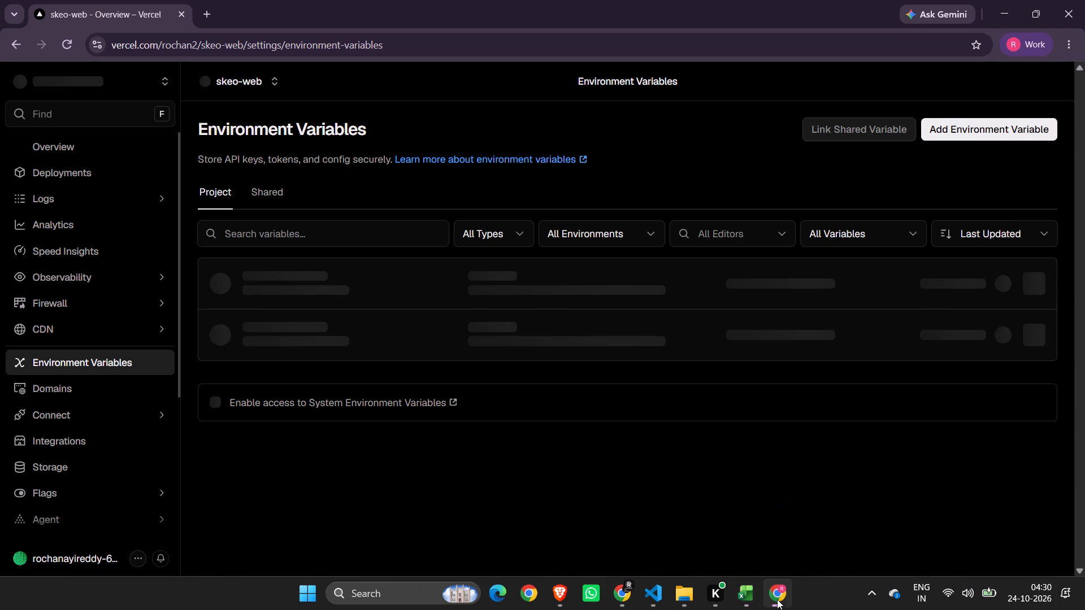
click(208, 12)
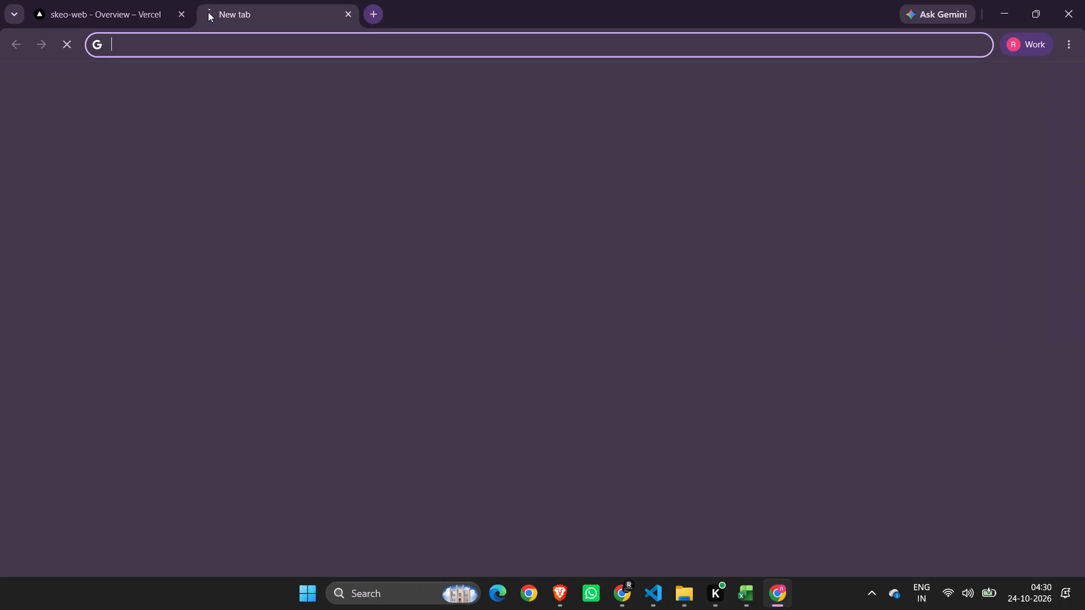
text(mongo)
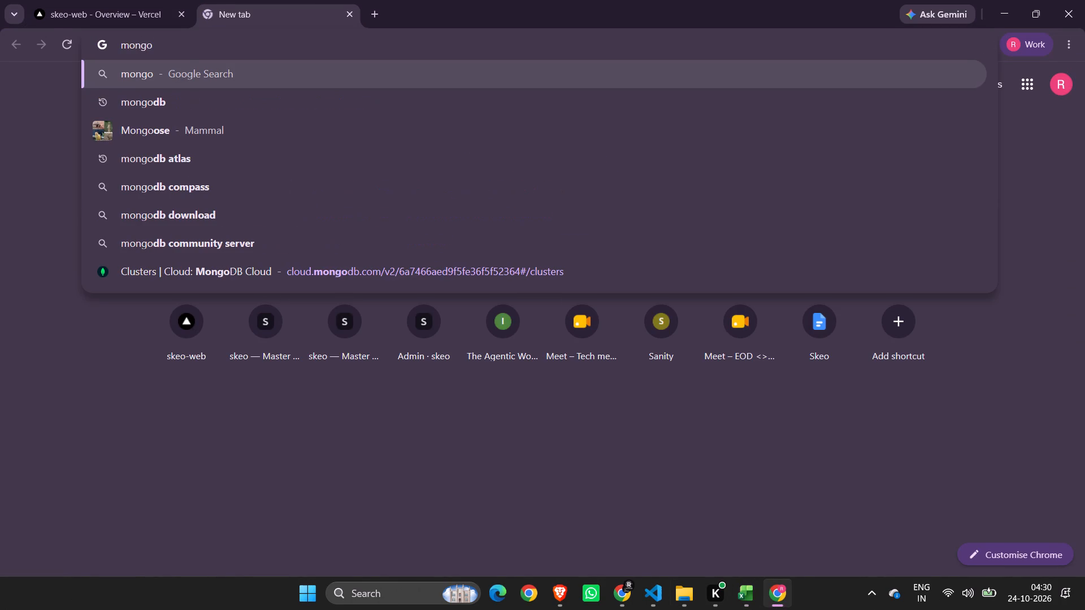
key(space)
text(db)
key(Return)
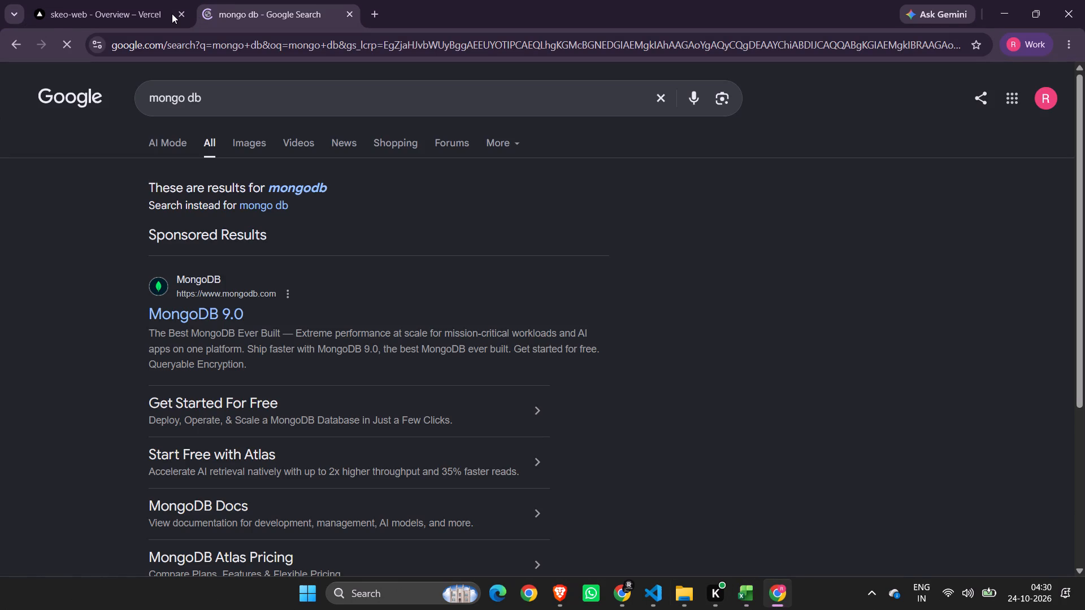
click(181, 12)
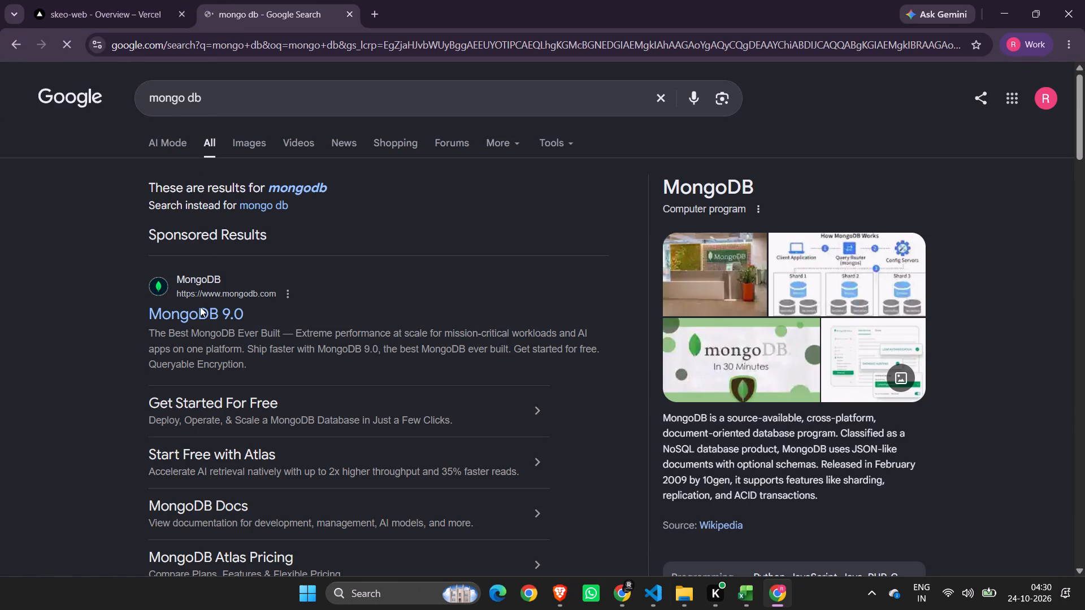
click(194, 310)
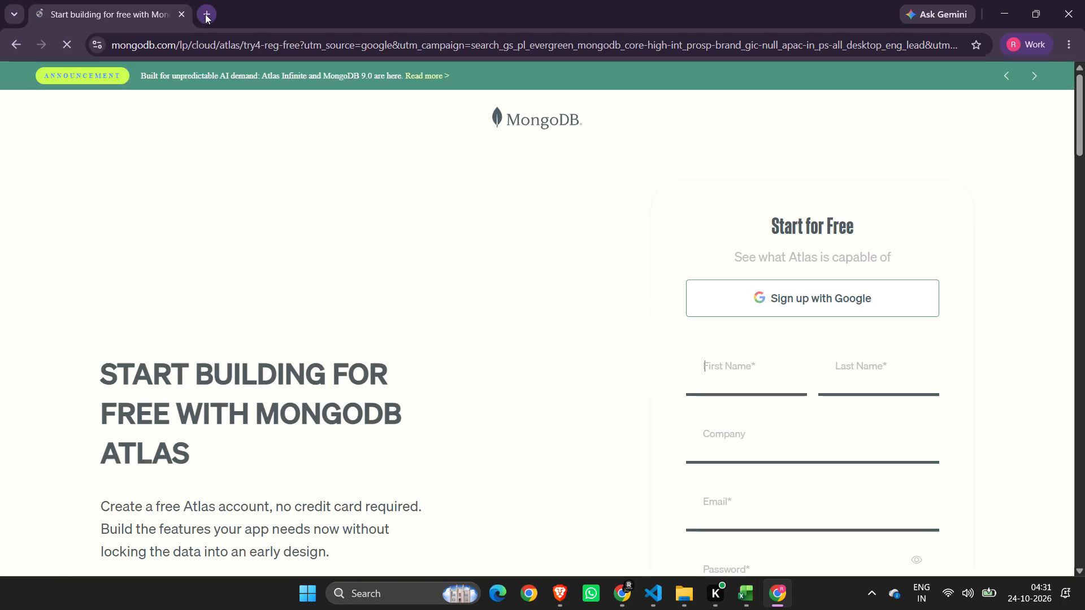
Search the web for mongo atlas in a new tab.
click(205, 14)
text(mongo)
key(space)
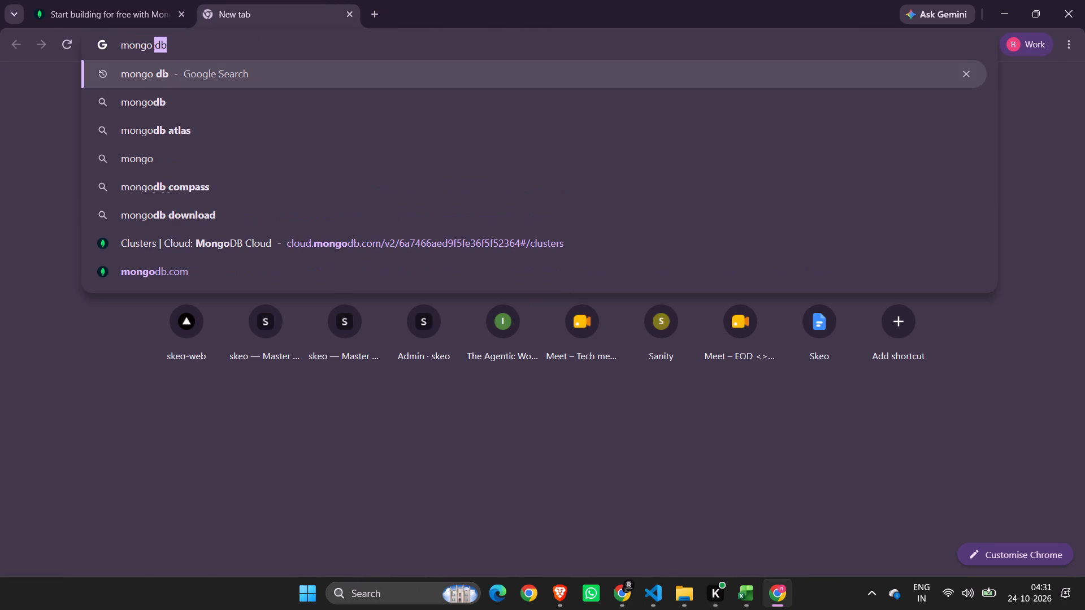
text(atlas)
key(Return)
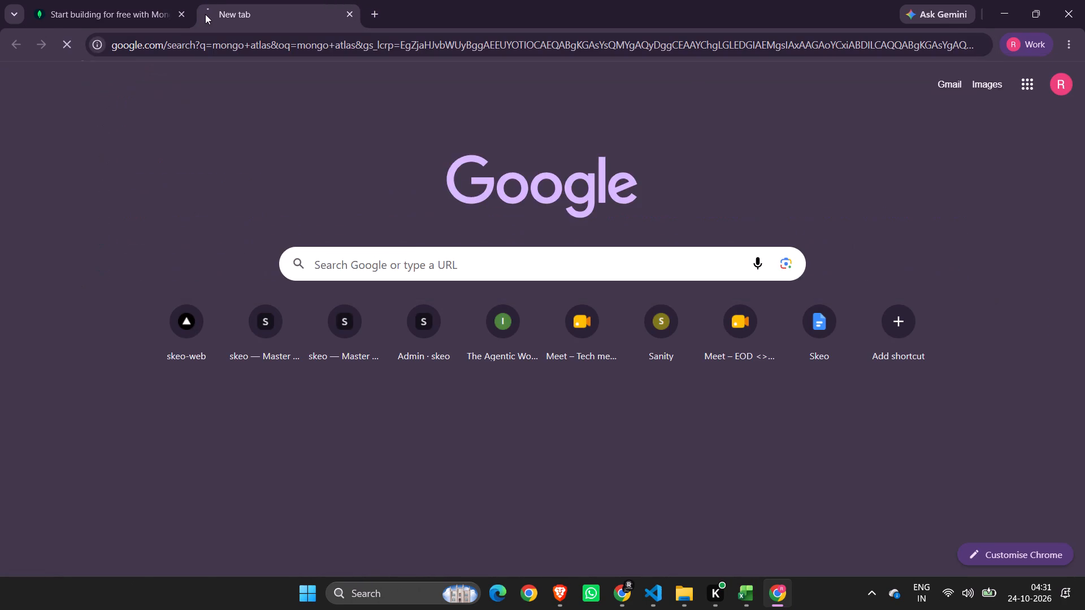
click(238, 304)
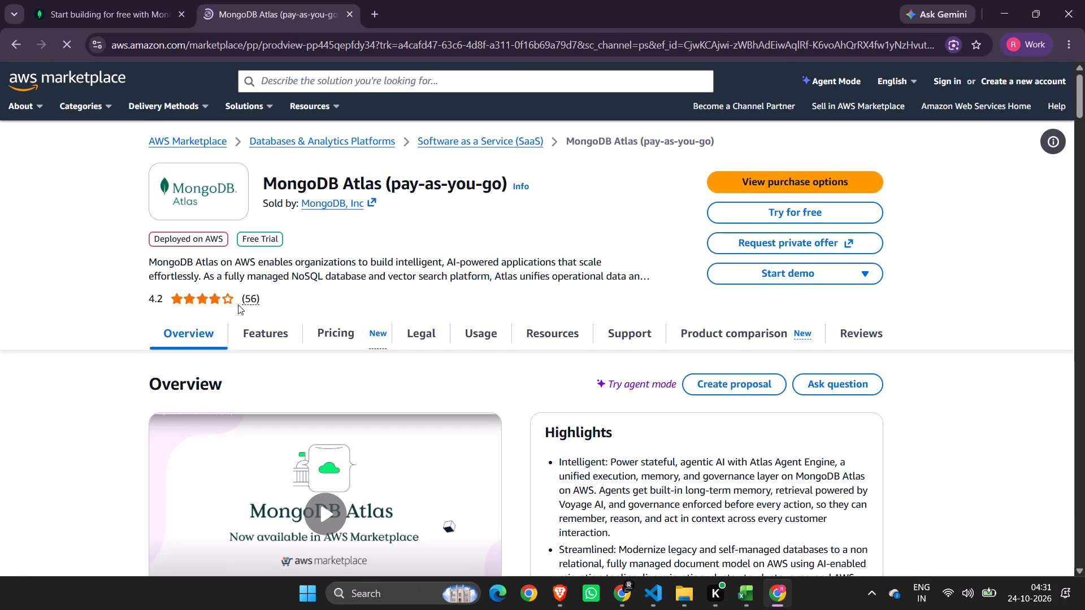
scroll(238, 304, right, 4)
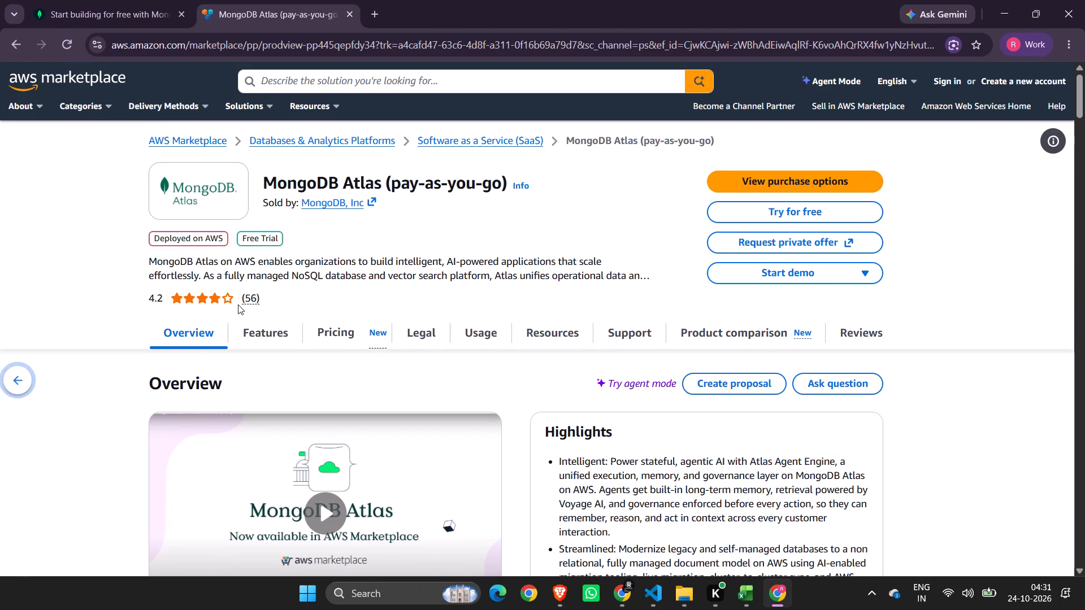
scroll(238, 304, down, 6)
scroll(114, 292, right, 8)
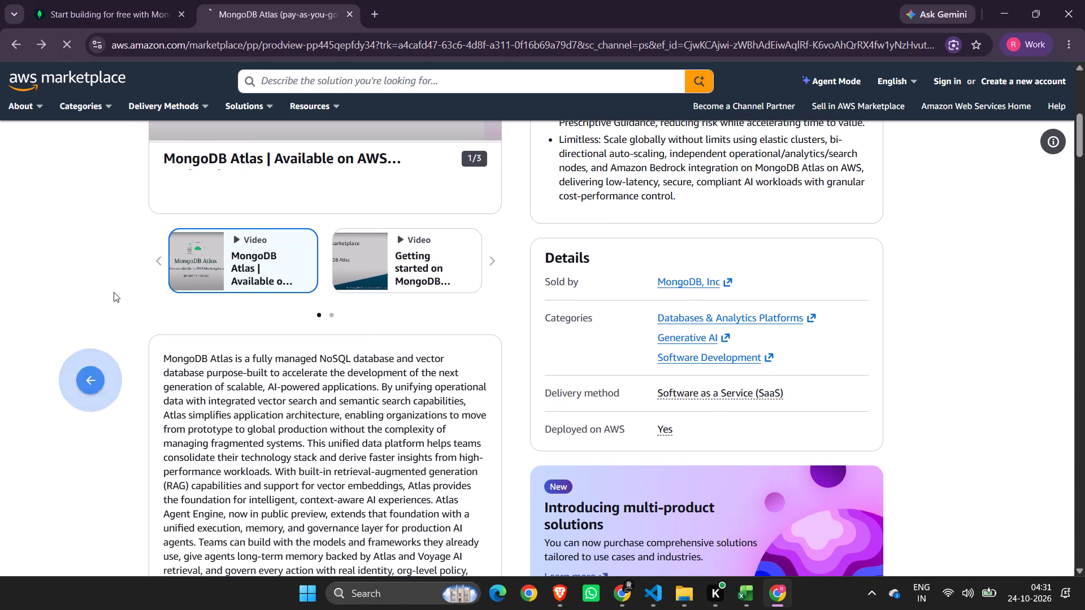
Open MongoDB's own Atlas Database page from the mongo atlas search results.
scroll(114, 292, down, 3)
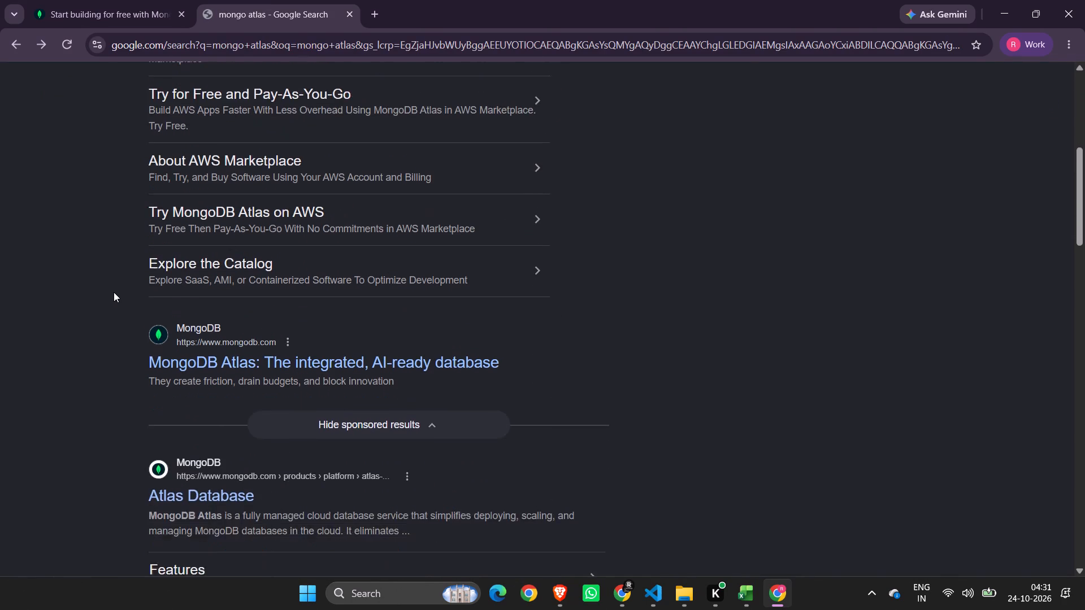
scroll(114, 292, down, 2)
click(168, 472)
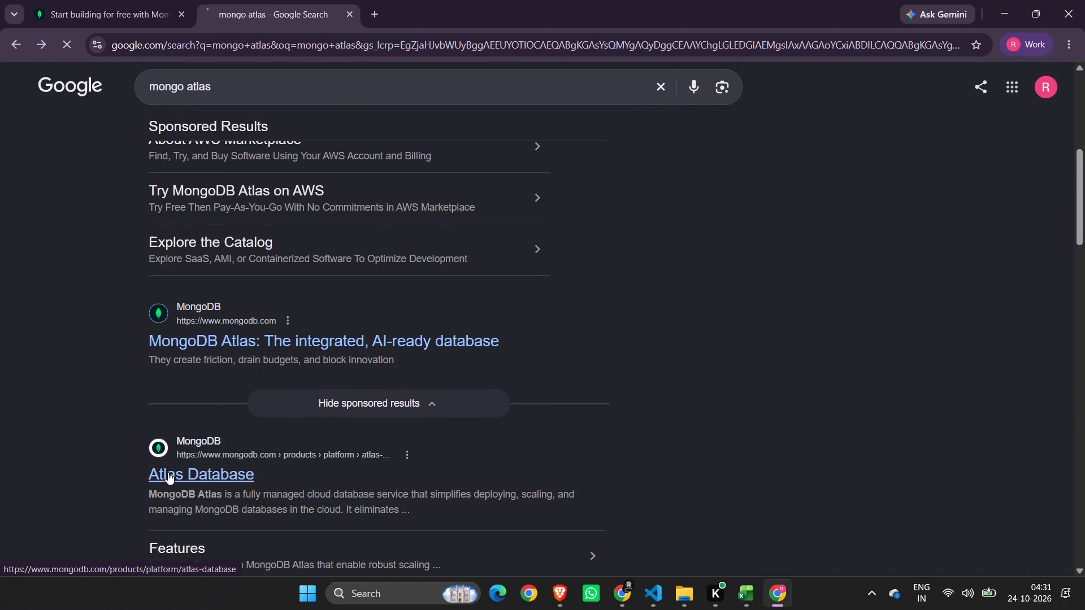
Switch to Brave, play the YouTube video on elimination of left factoring, and skip ahead to about 3:15.
click(545, 592)
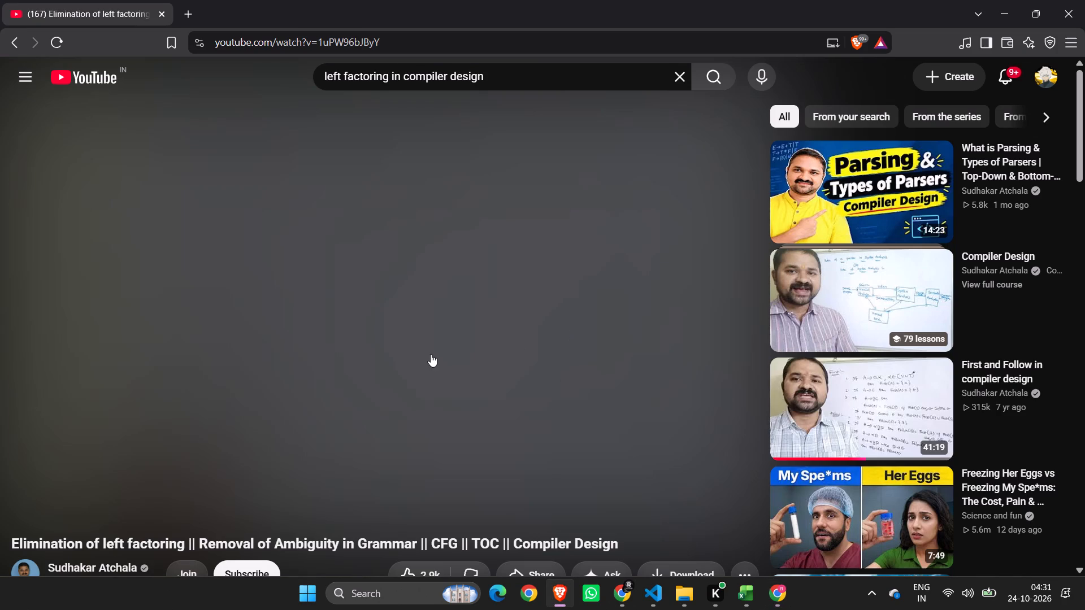
click(428, 329)
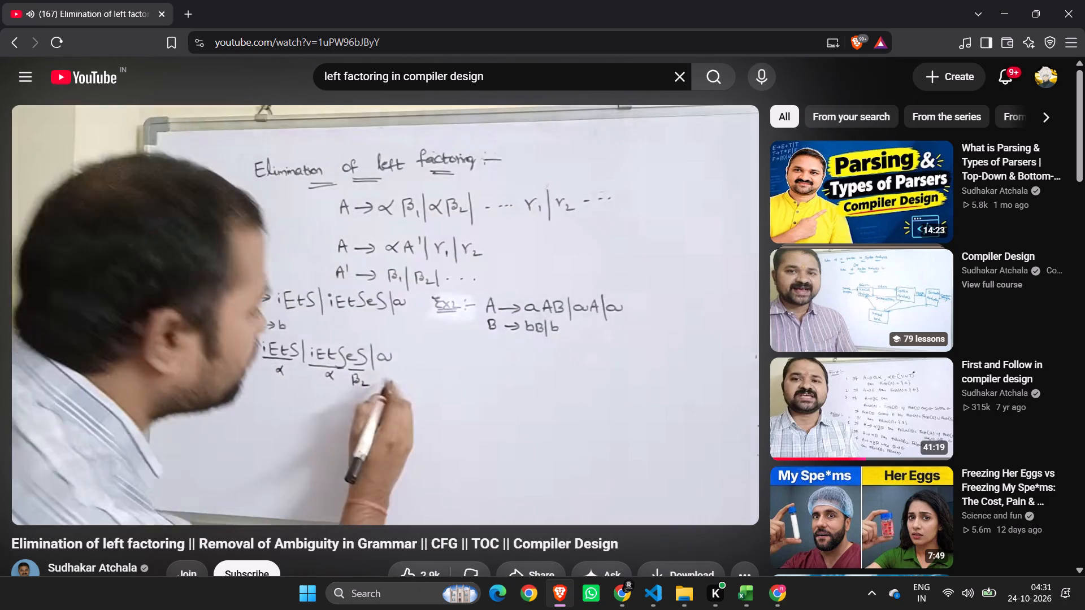
key(Right)
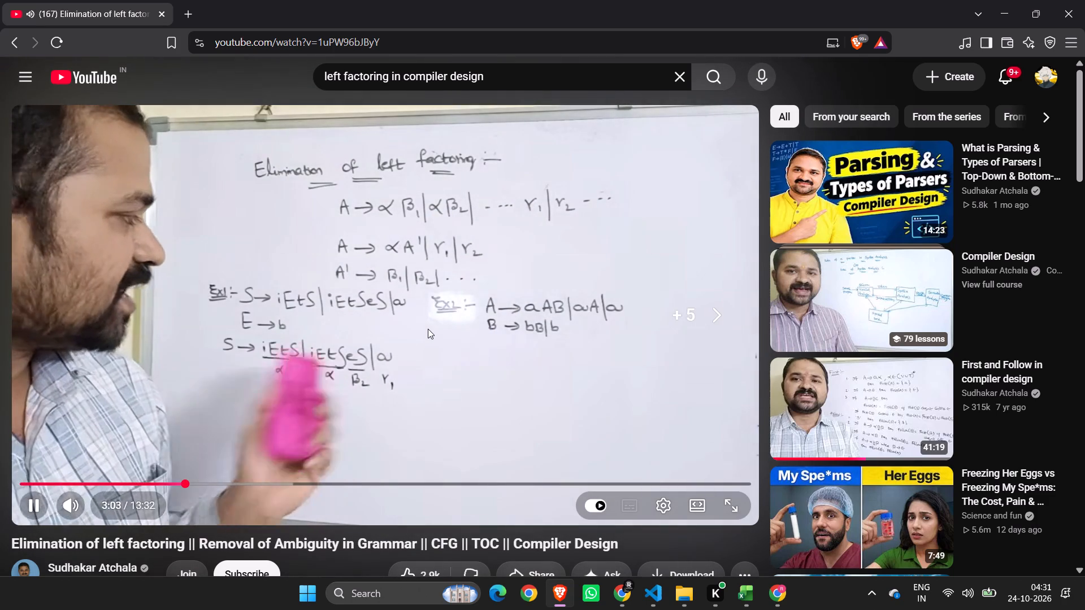
key(Right)
key(Right)
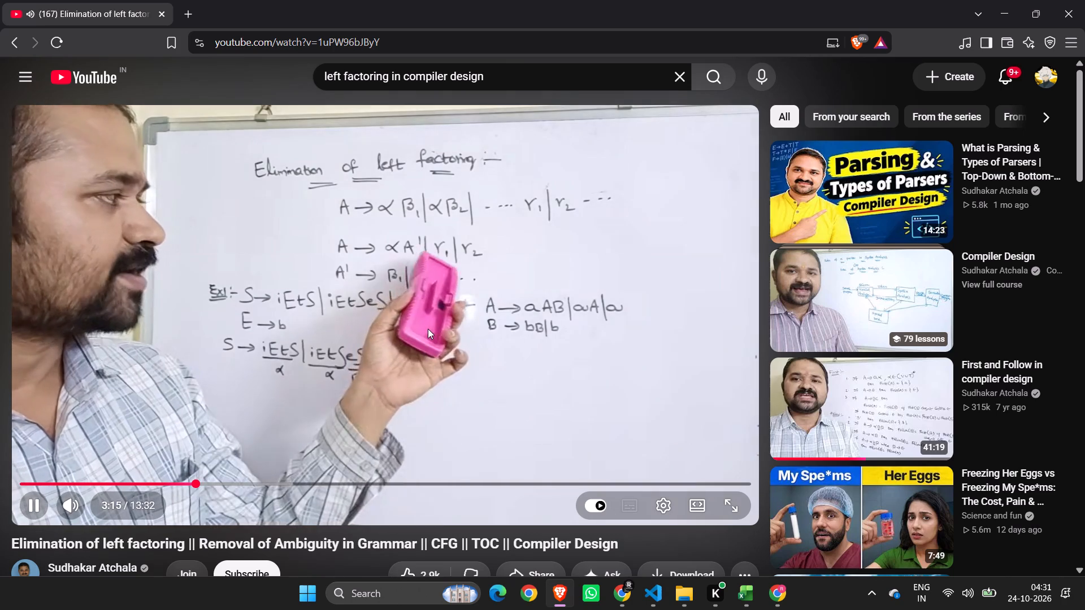
Skip ahead in the left factoring video to about 4:18, following the first example's worked solution.
key(Right)
key(Right)
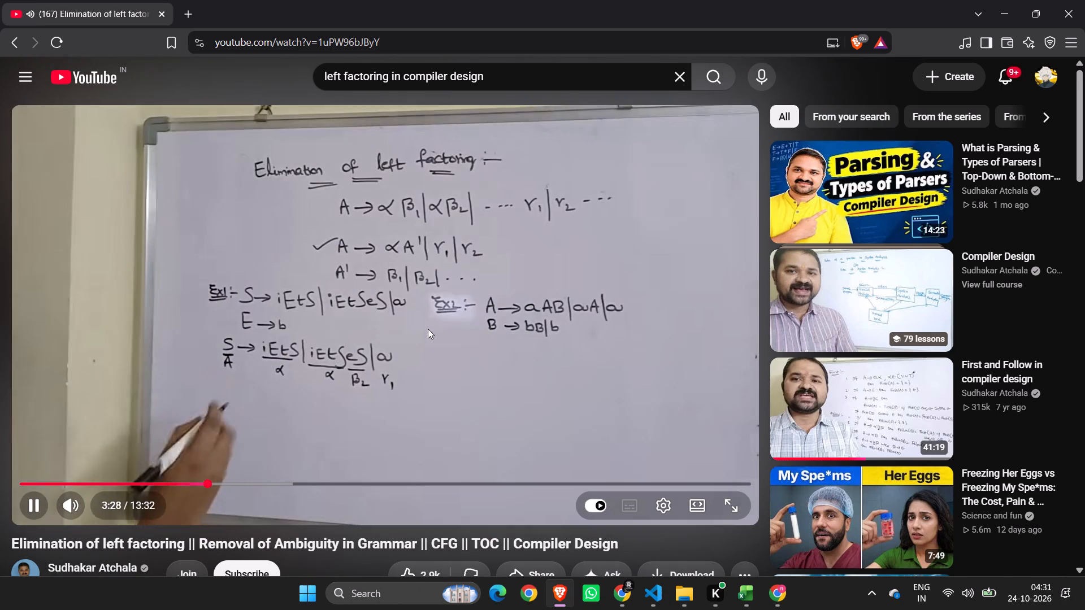
key(Right)
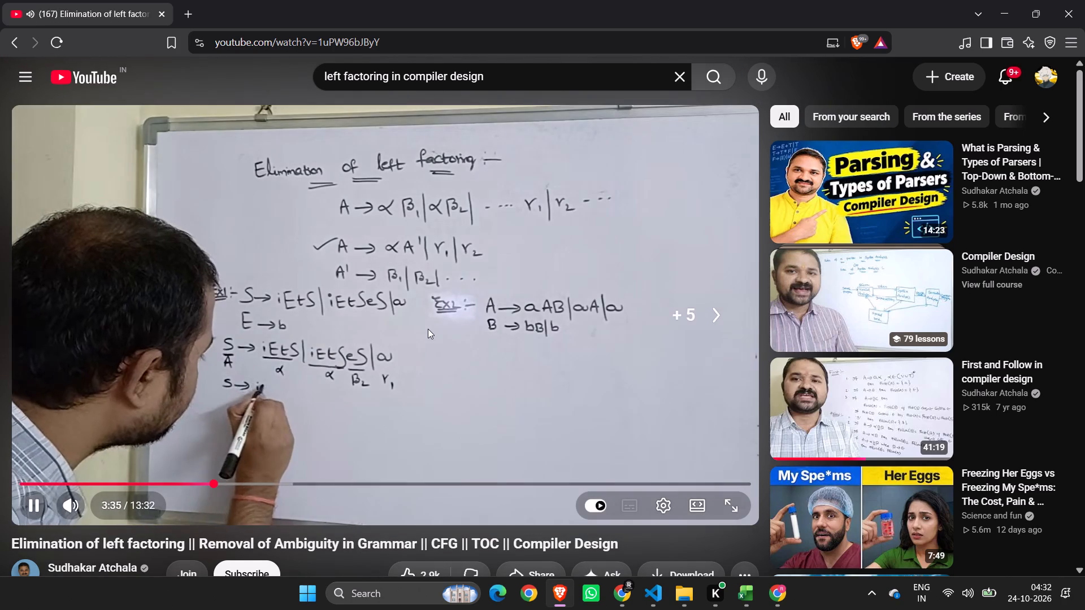
key(Right)
key(Right)
key(Right)
key(Right)
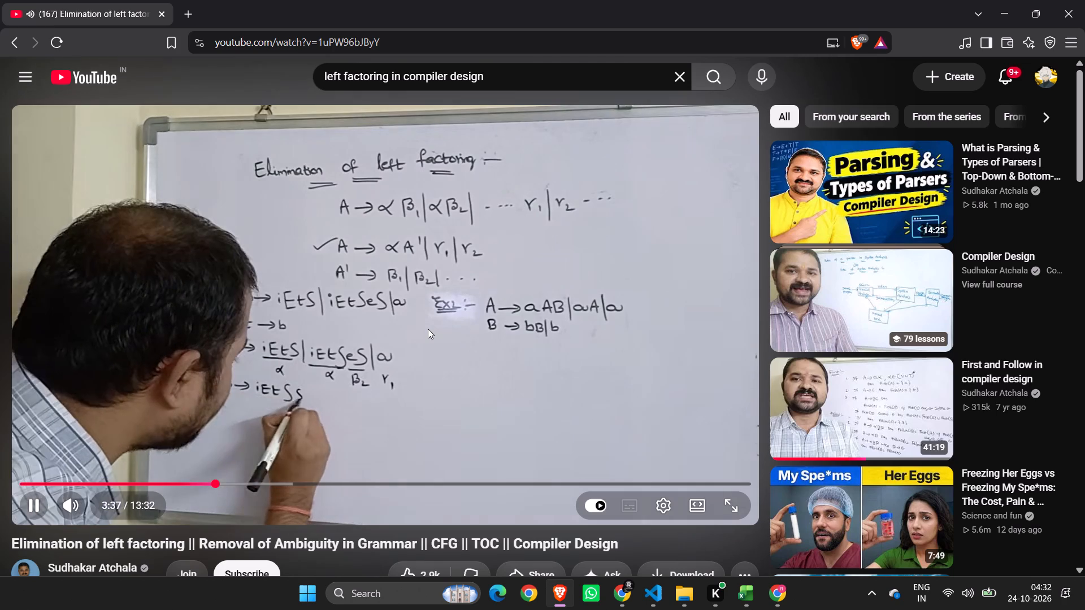
key(Right)
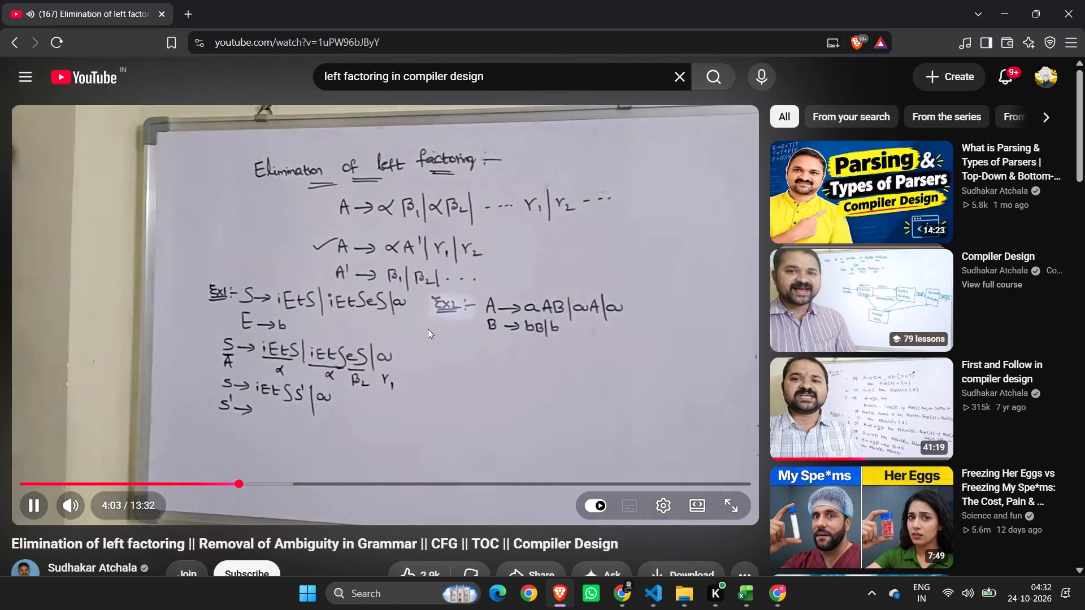
key(Right)
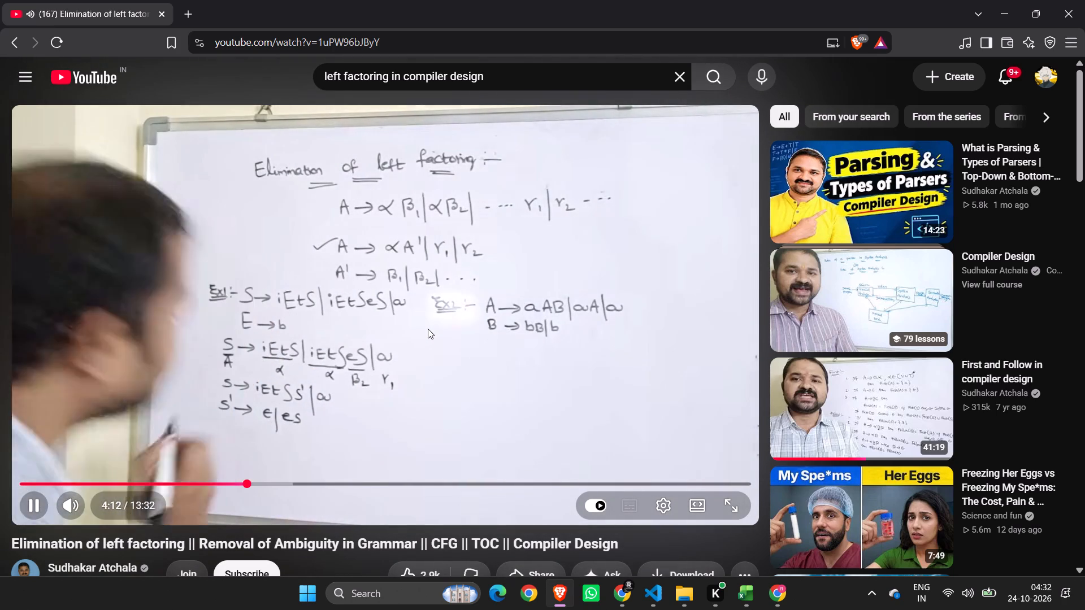
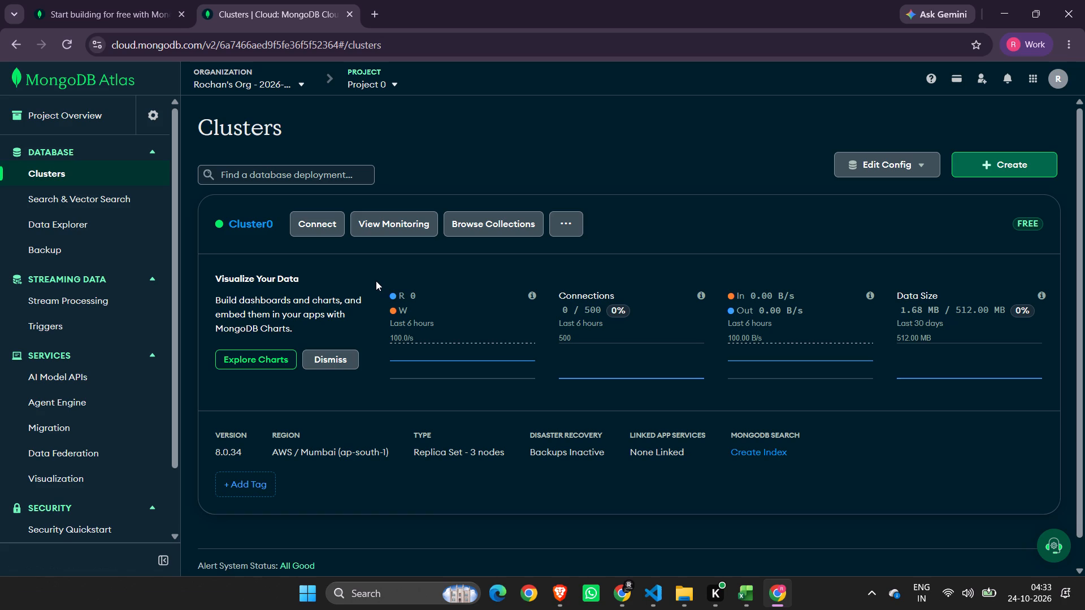
Browse Cluster0's collections and examine the documents in the skeo database's analytics_events collection.
click(493, 225)
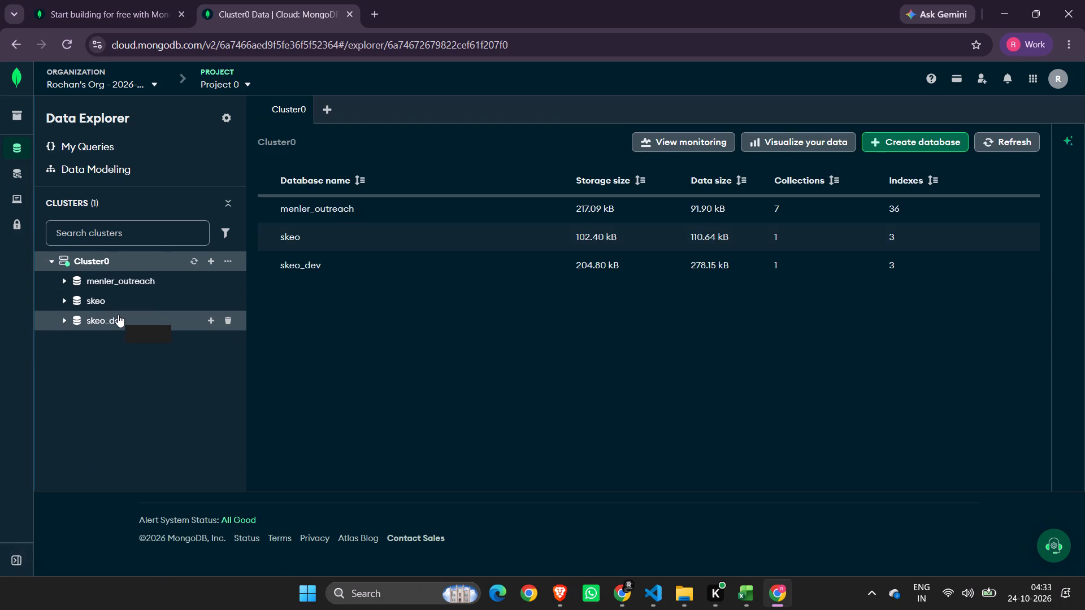
click(75, 298)
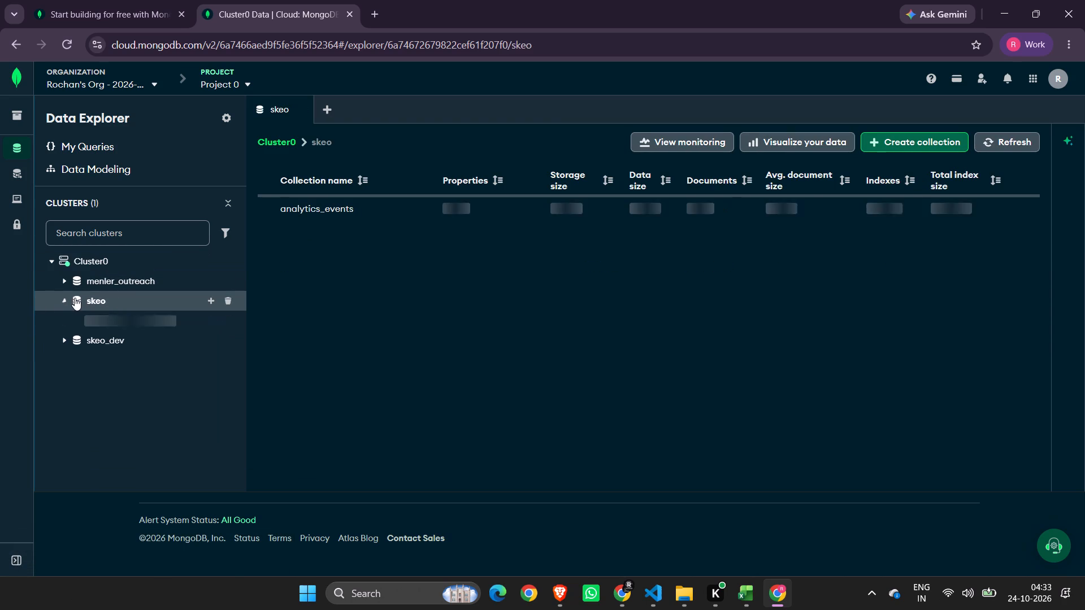
click(118, 318)
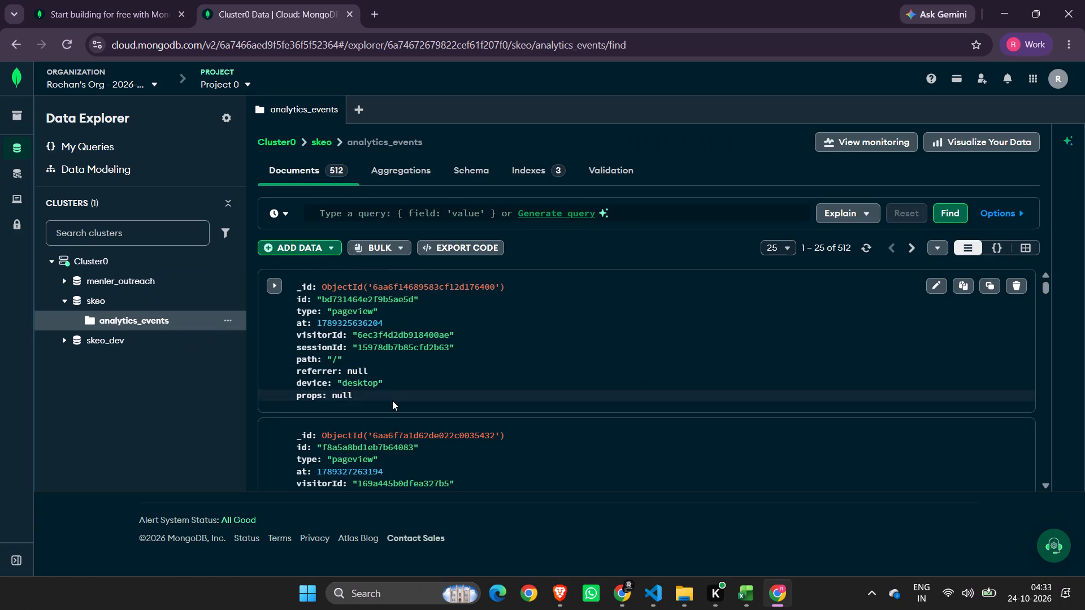
scroll(392, 403, down, 10)
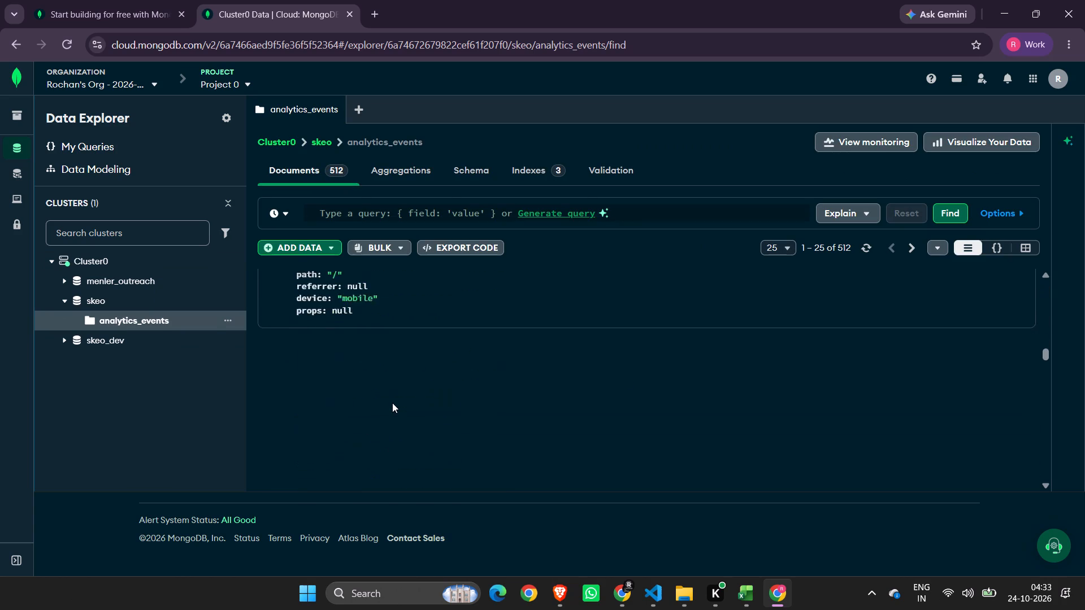
scroll(392, 403, down, 3)
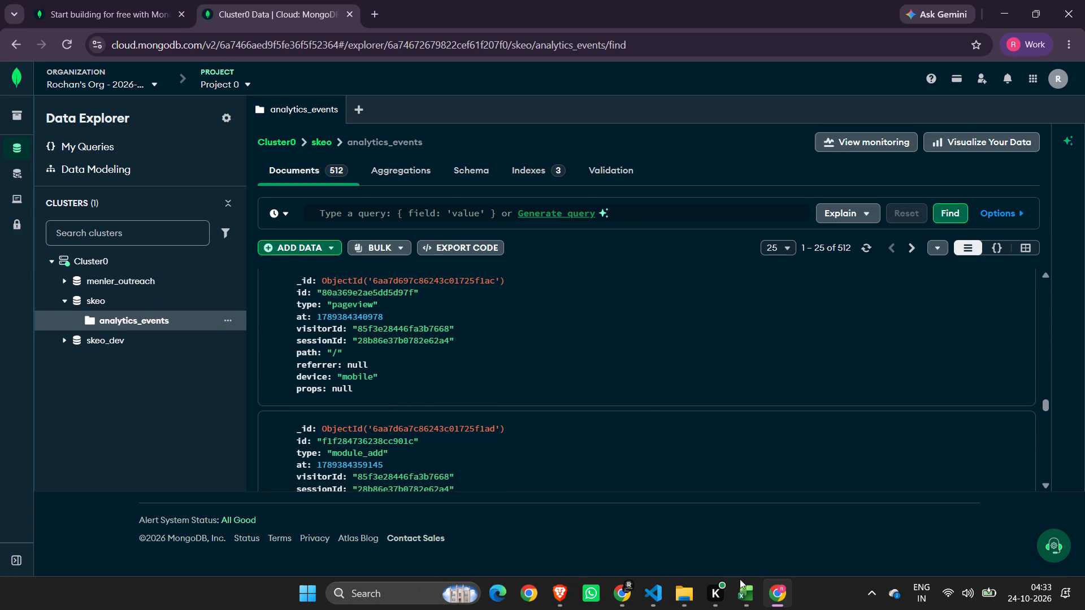
Switch to the Excel Hosting accounts sheet and clear the dash from the skeo (website) row's Backend service cell.
click(655, 593)
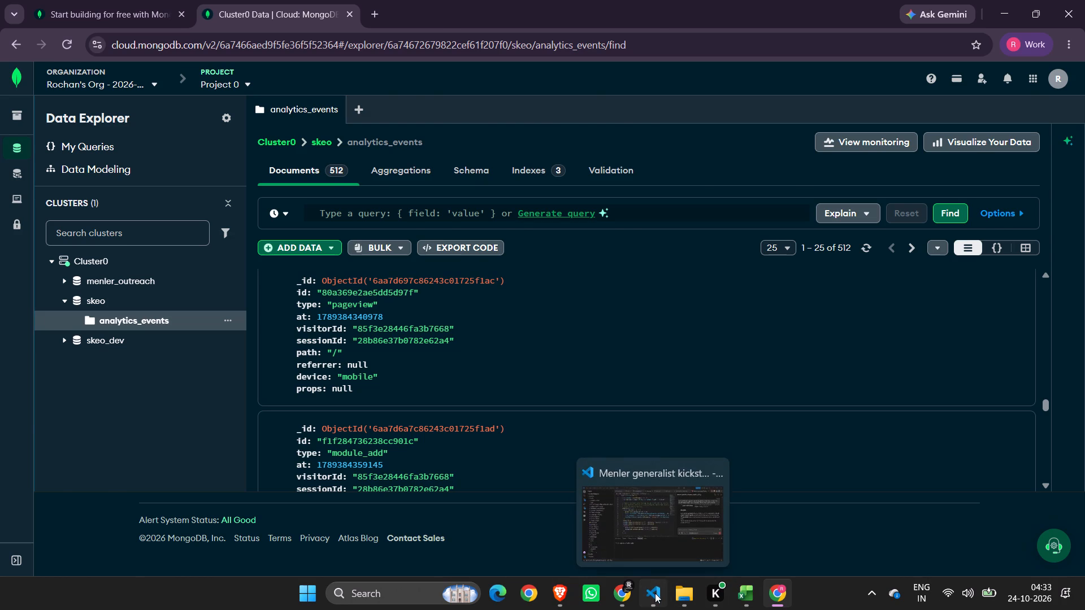
click(748, 600)
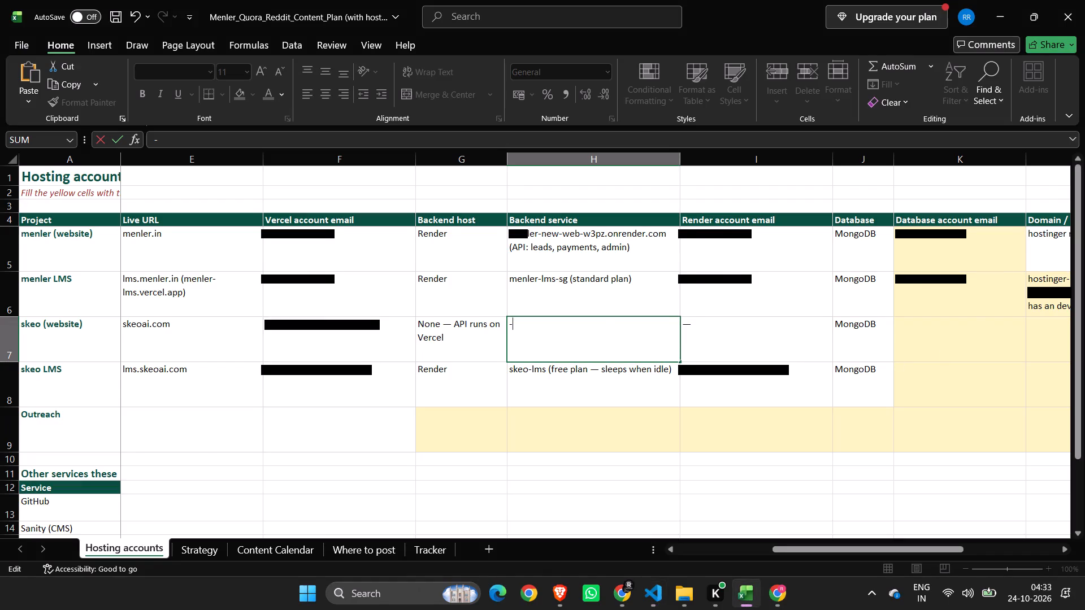
scroll(722, 372, left, 3)
click(793, 336)
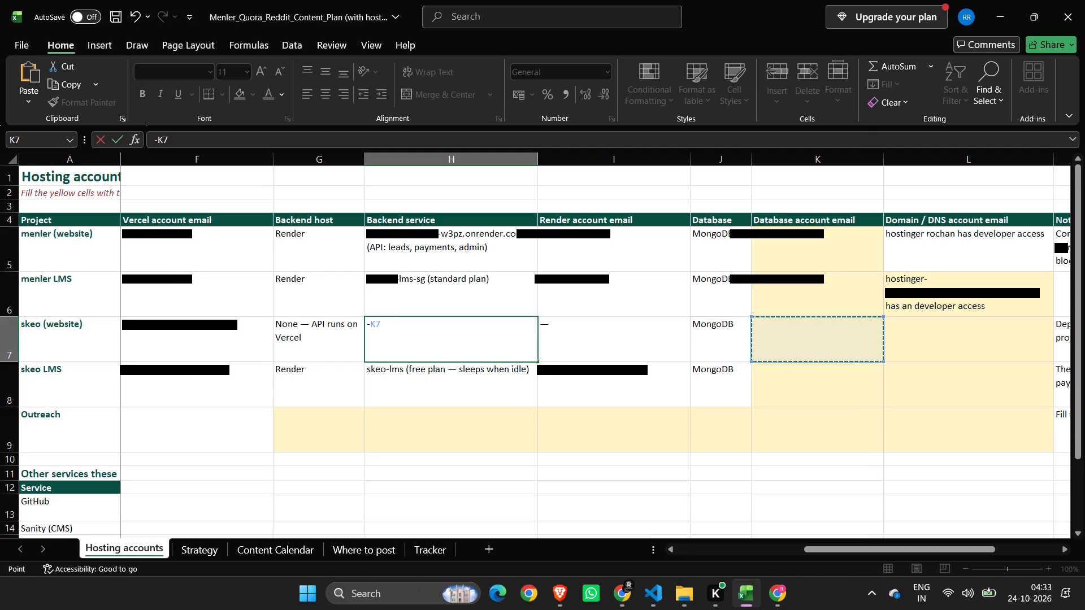
key(BackSpace)
key(BackSpace)
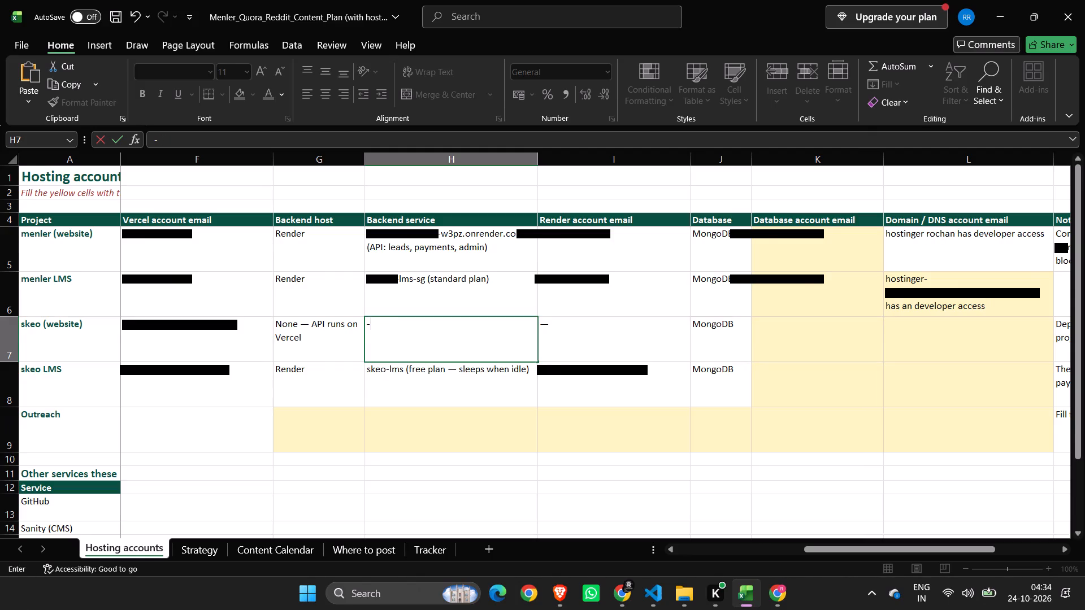
click(843, 352)
key(BackSpace)
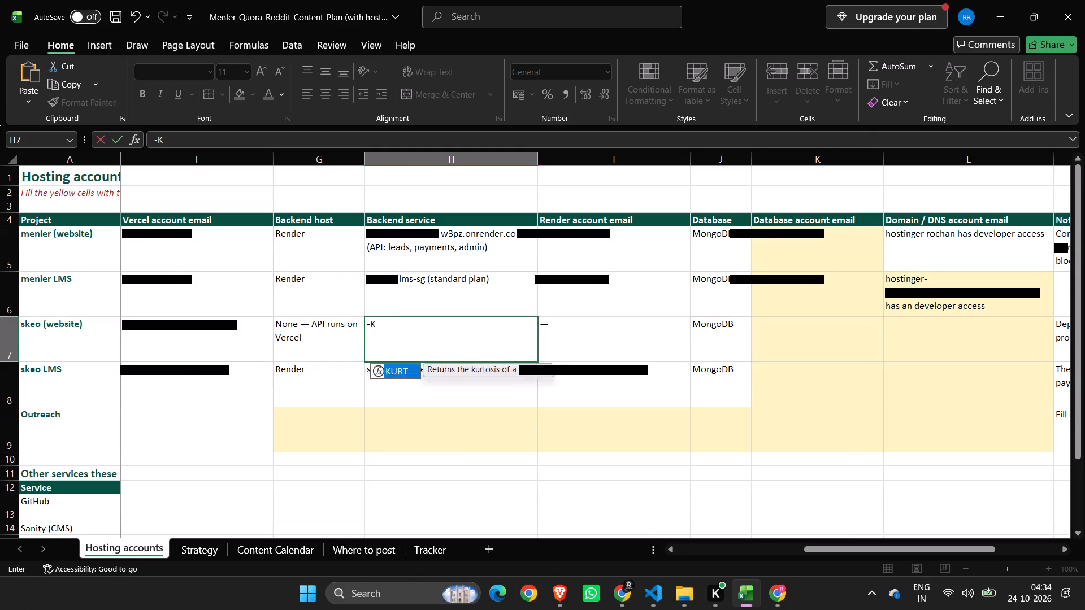
key(BackSpace)
click(477, 325)
click(483, 445)
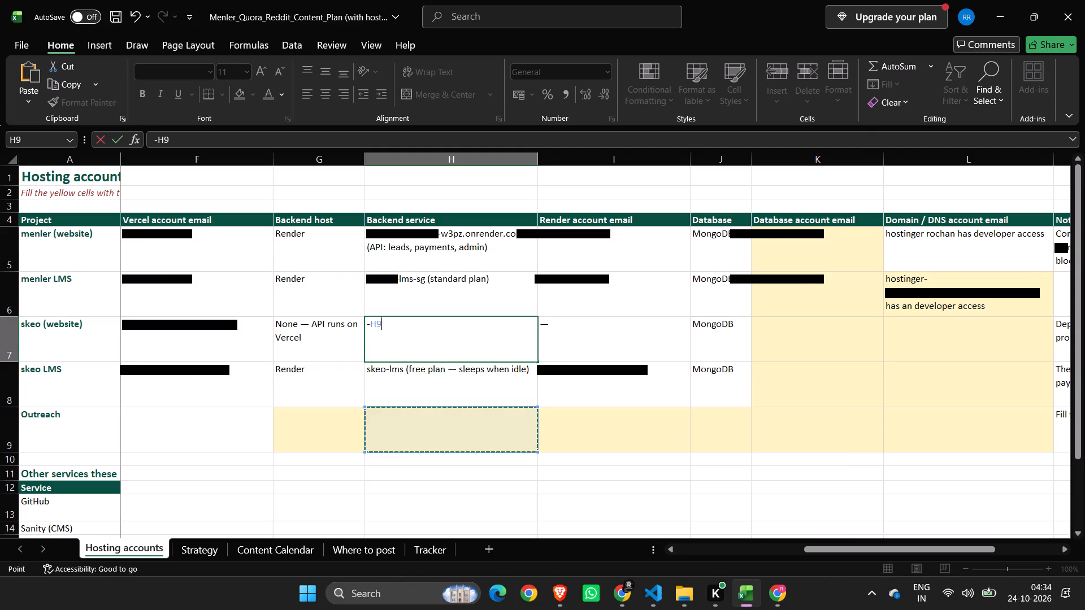
click(430, 331)
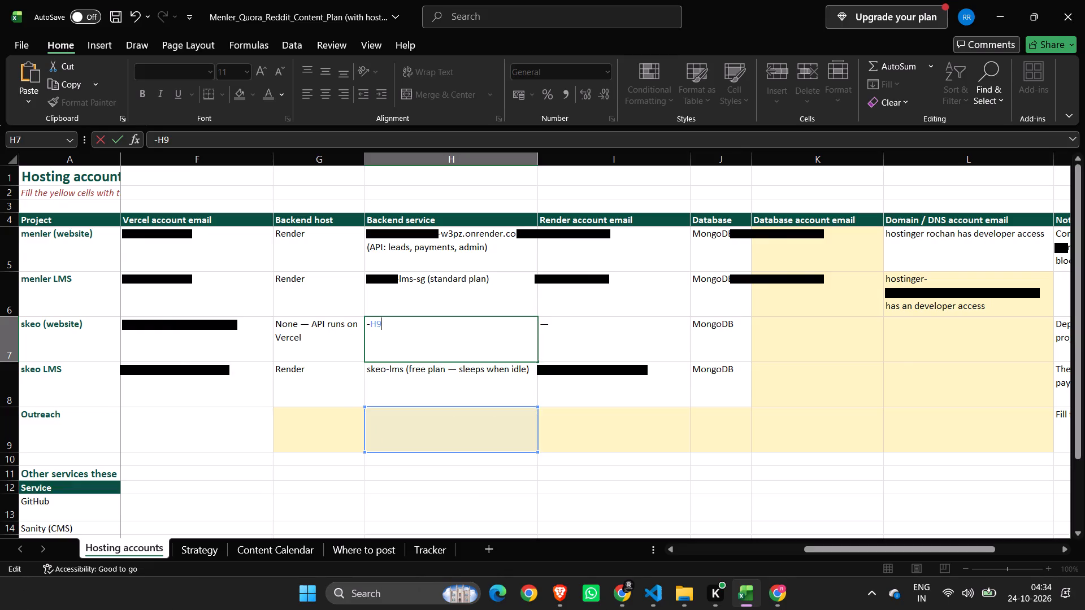
key(BackSpace)
key(BackSpace)
key(BackSpace)
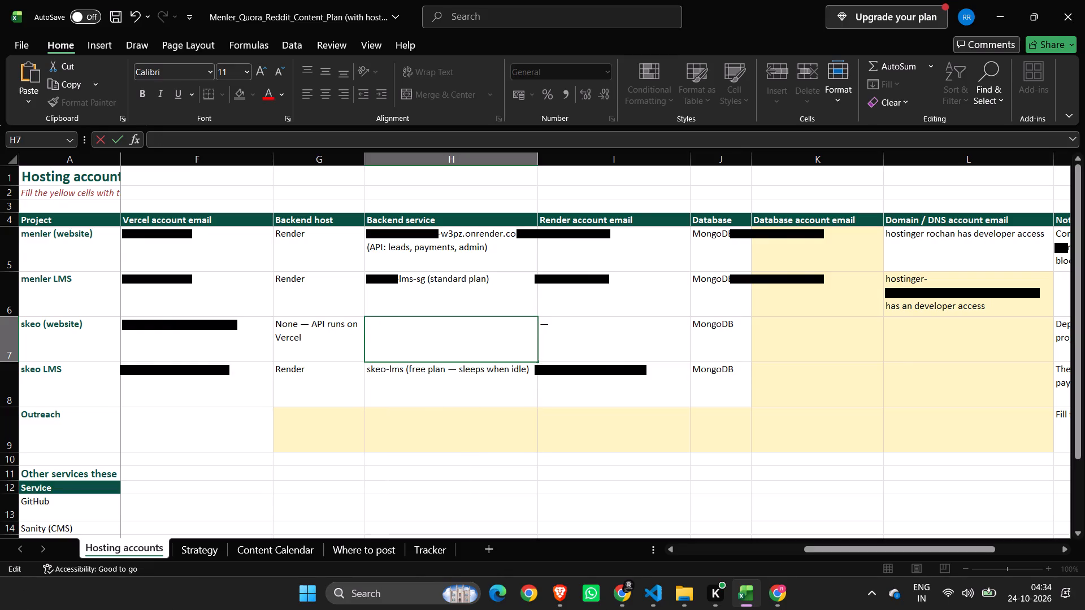
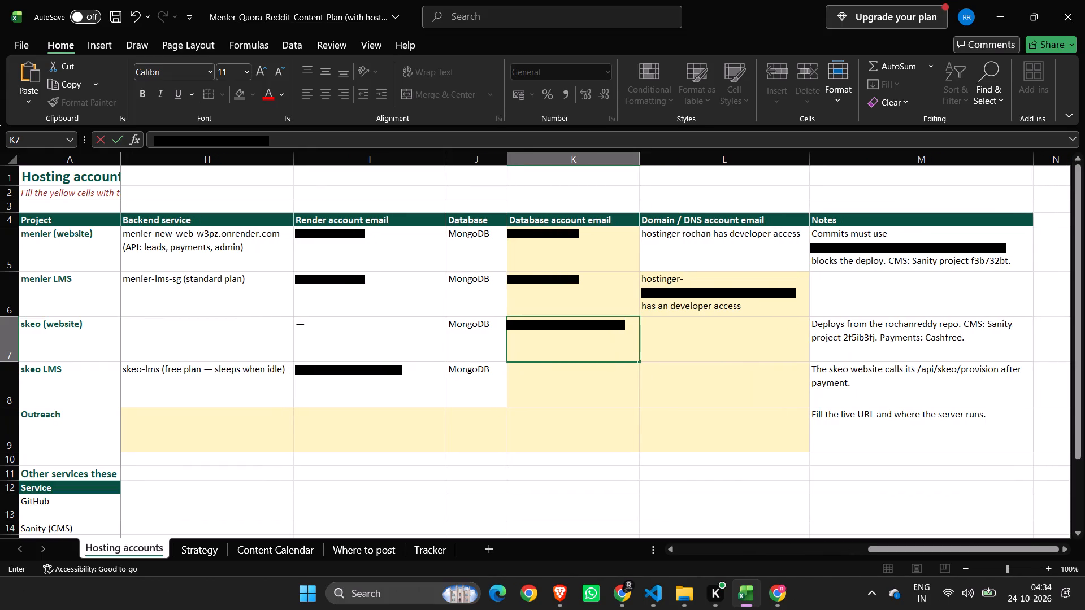
Copy the menler LMS row's Domain / DNS account email entry into the skeo (website) row.
click(769, 304)
key(ctrl+c)
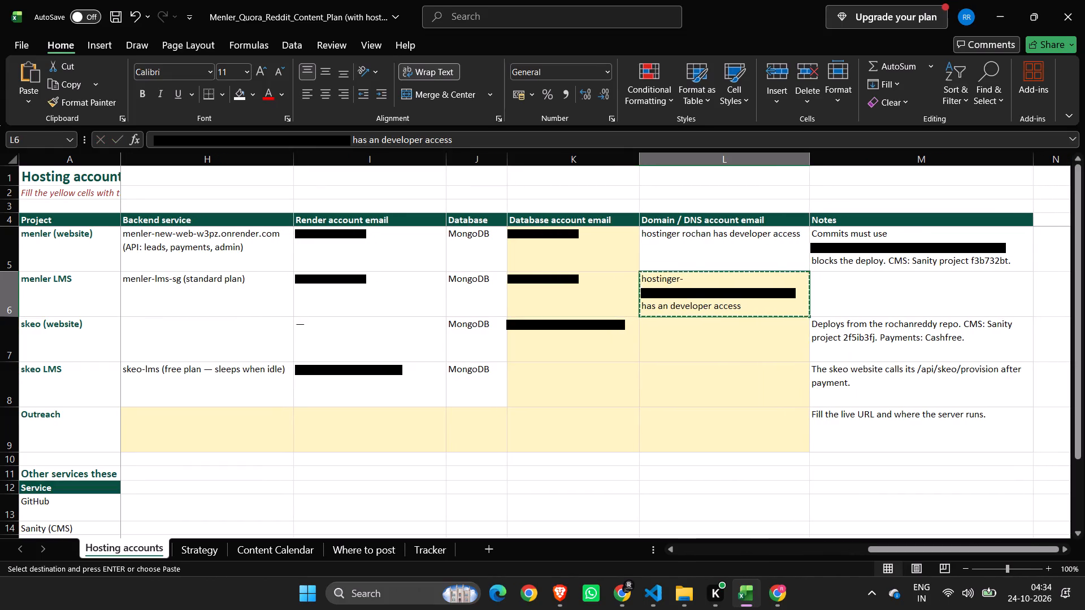
click(720, 336)
key(ctrl+v)
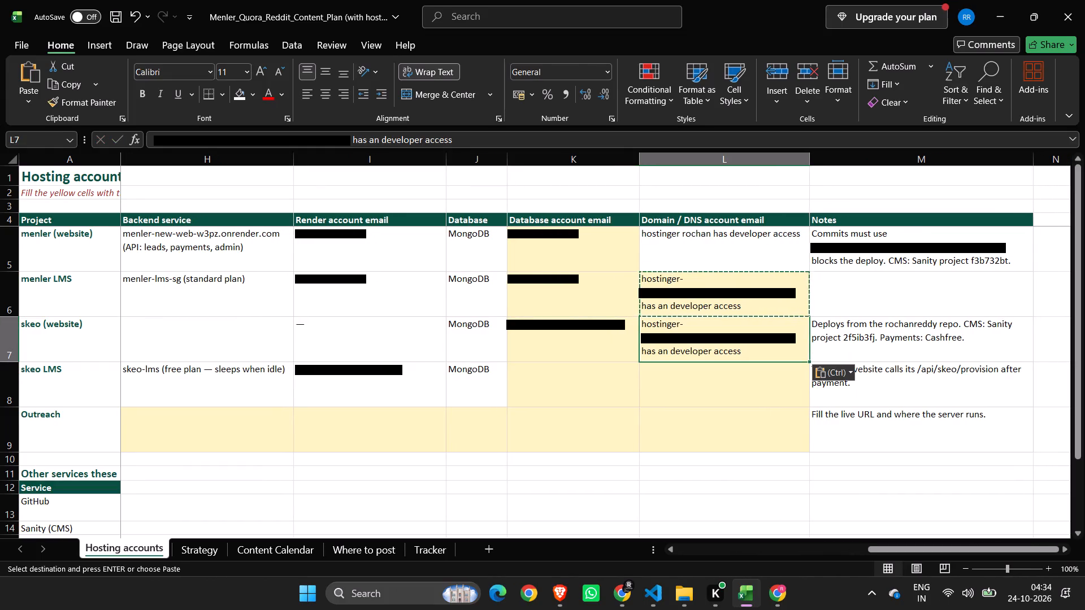
click(743, 394)
click(919, 307)
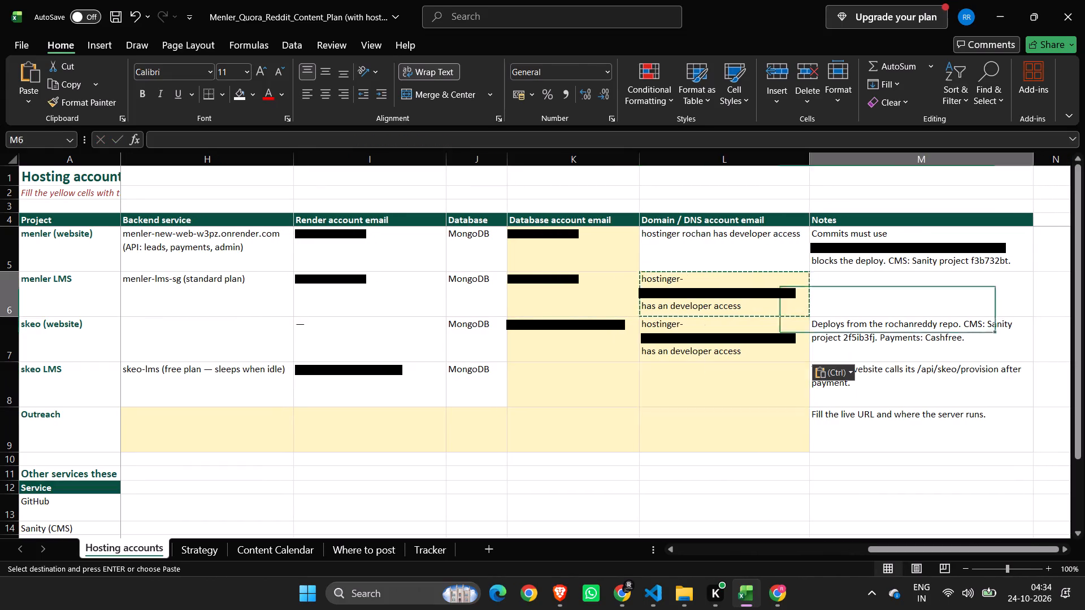
Review the skeo LMS row's hosting details across the sheet, including its Database account email cell.
click(597, 437)
scroll(597, 437, right, 3)
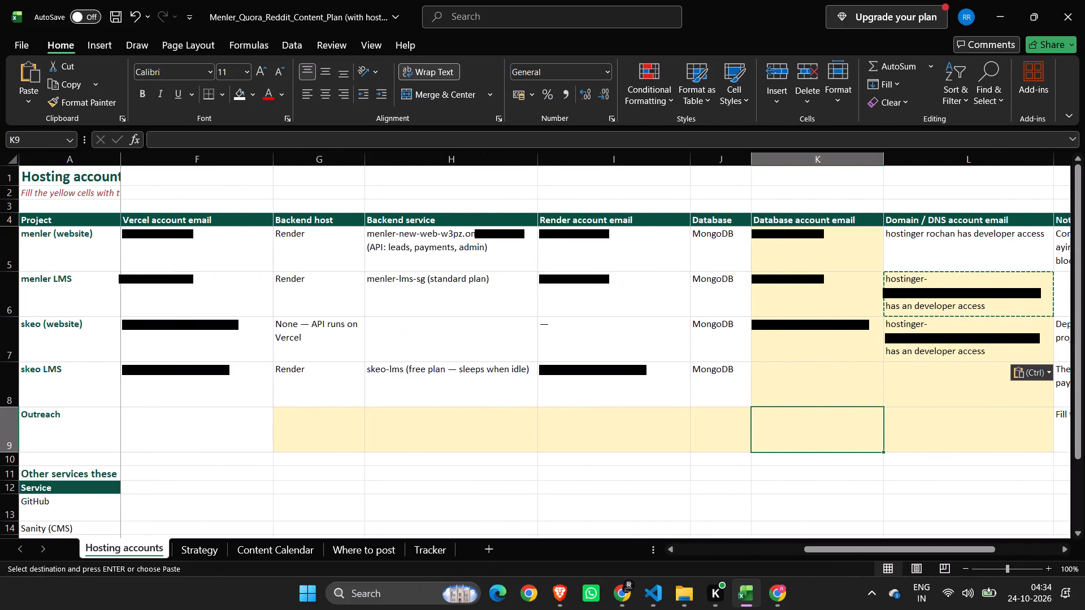
click(788, 385)
scroll(450, 442, right, 3)
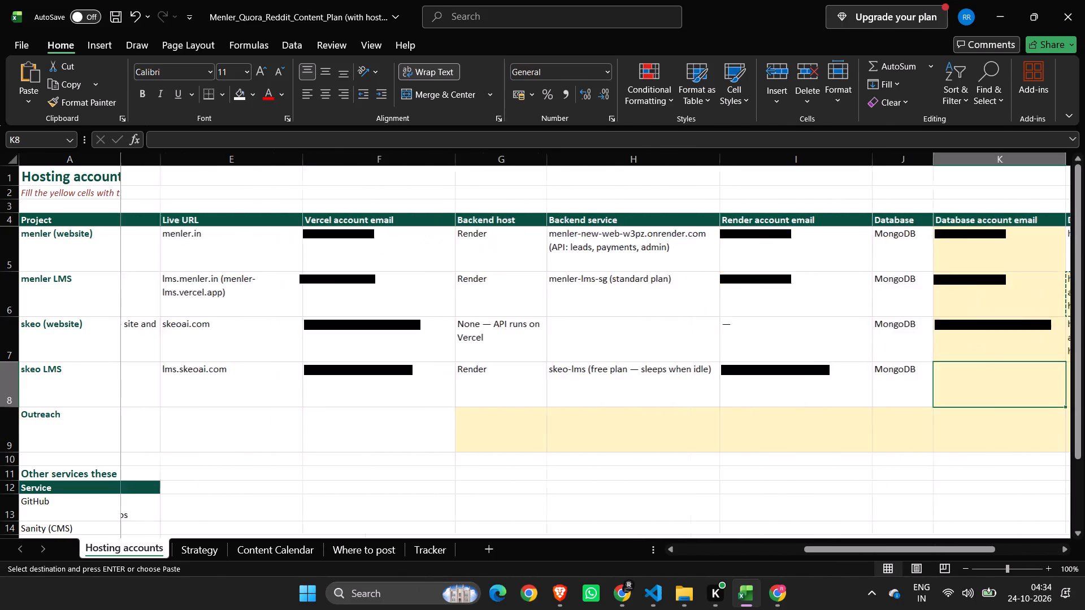
scroll(450, 442, right, 3)
scroll(450, 442, left, 2)
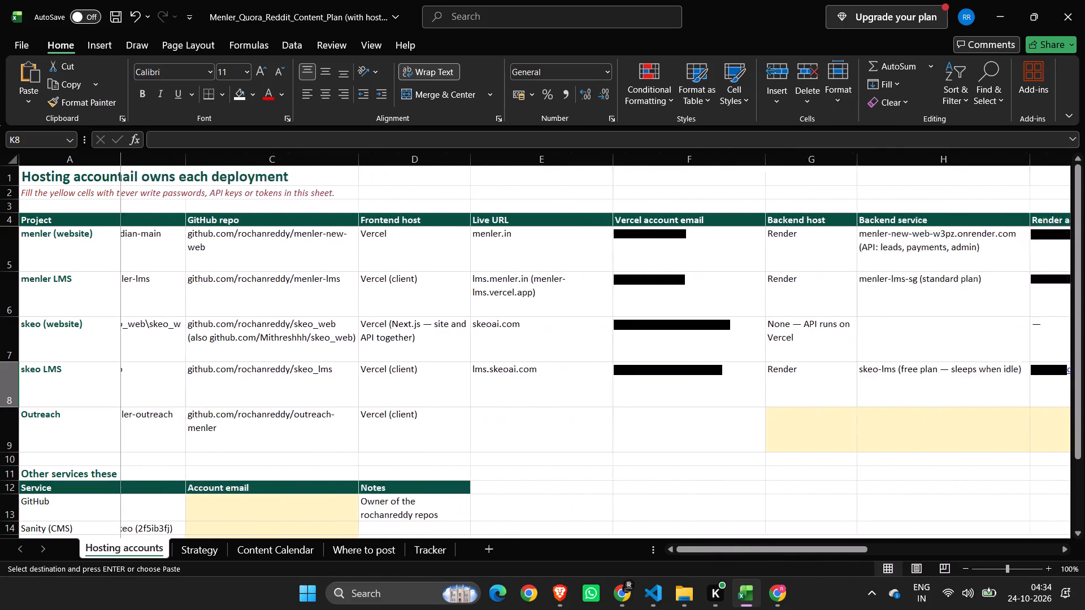
scroll(450, 442, left, 6)
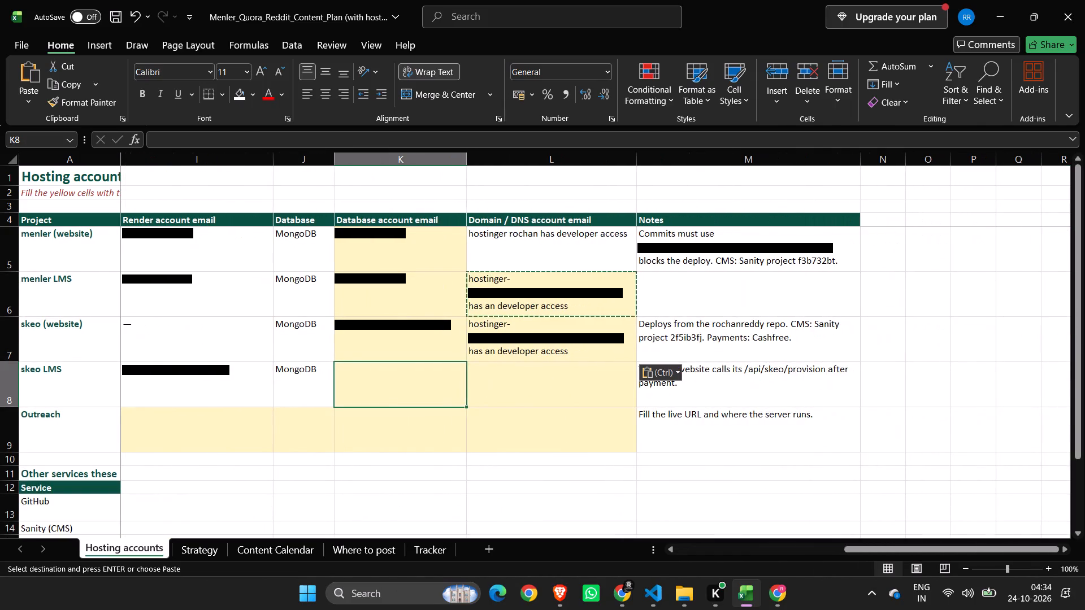
Switch to MongoDB Atlas in Chrome and view the skeo_dev database's collections in Cluster0.
key(alt+Tab)
key(alt+Tab)
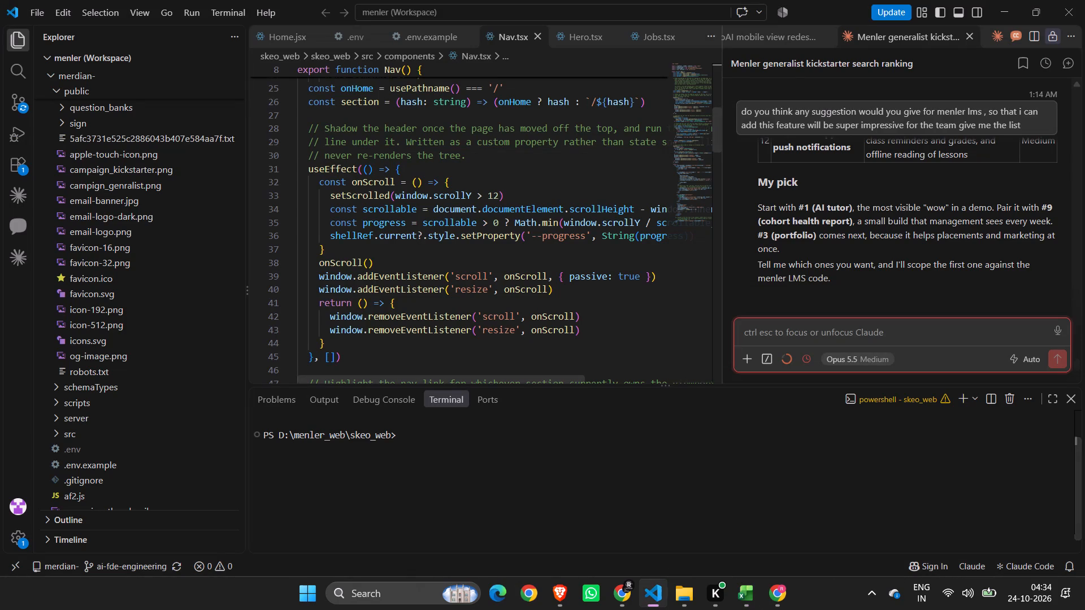
key(alt+Tab)
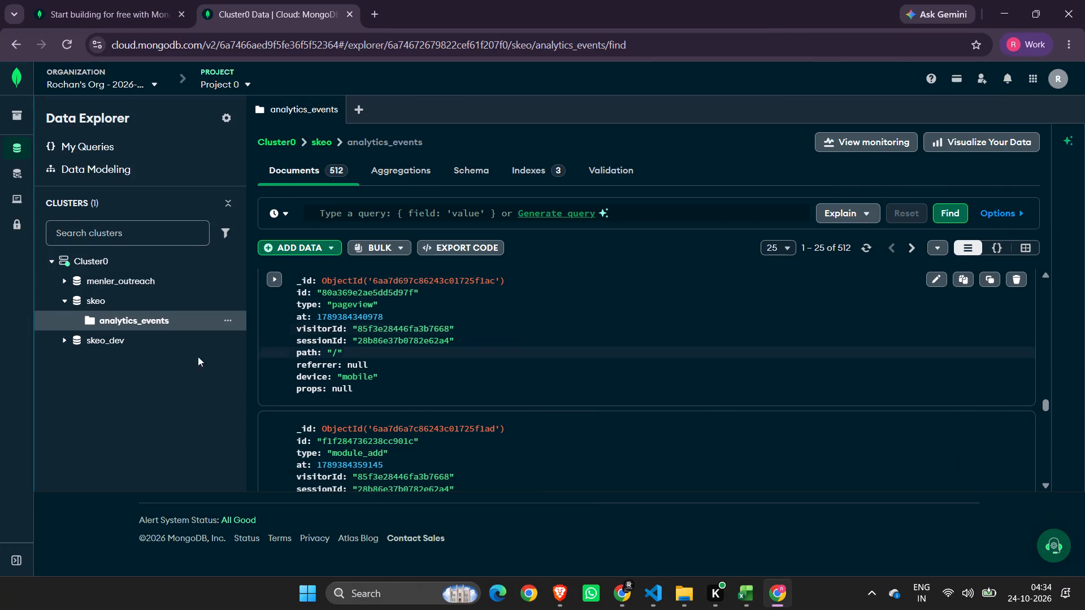
click(106, 346)
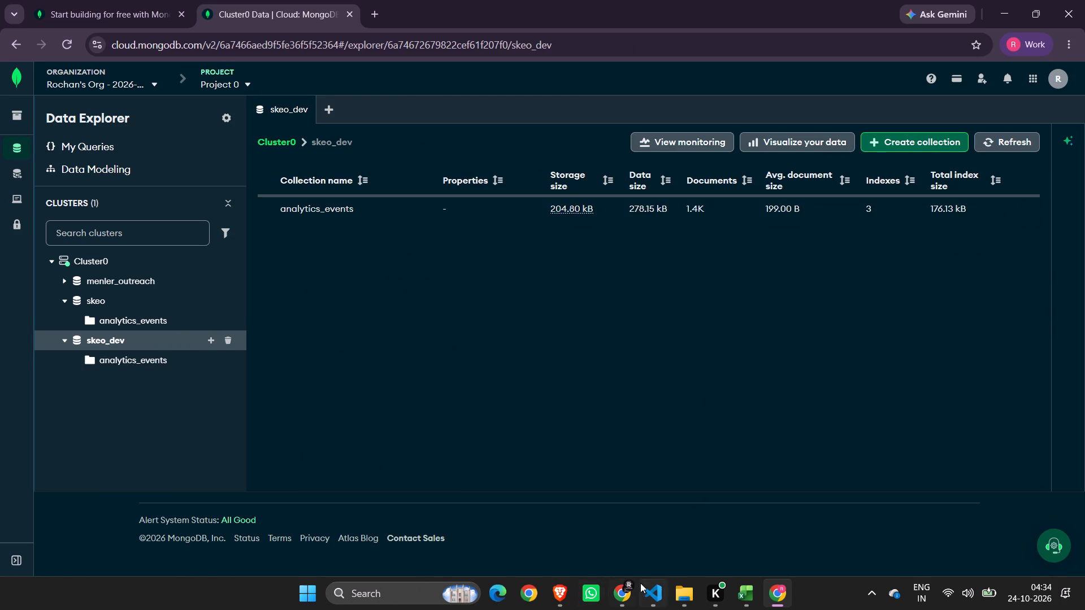
Open the meridianedutech Chrome profile, search Google for mongodb atlas and open the Atlas Database result.
click(525, 598)
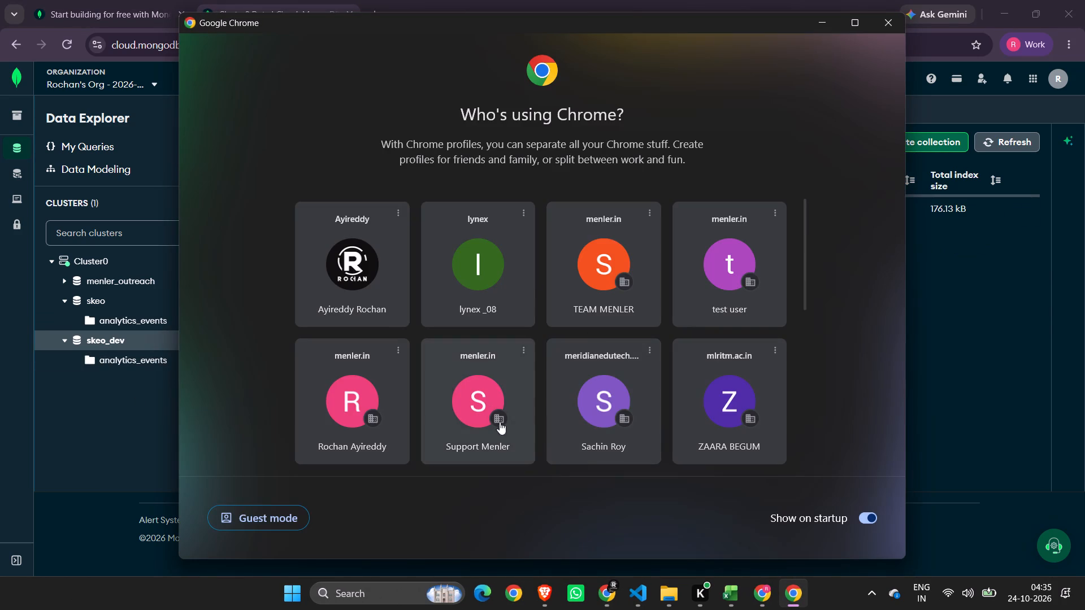
click(618, 386)
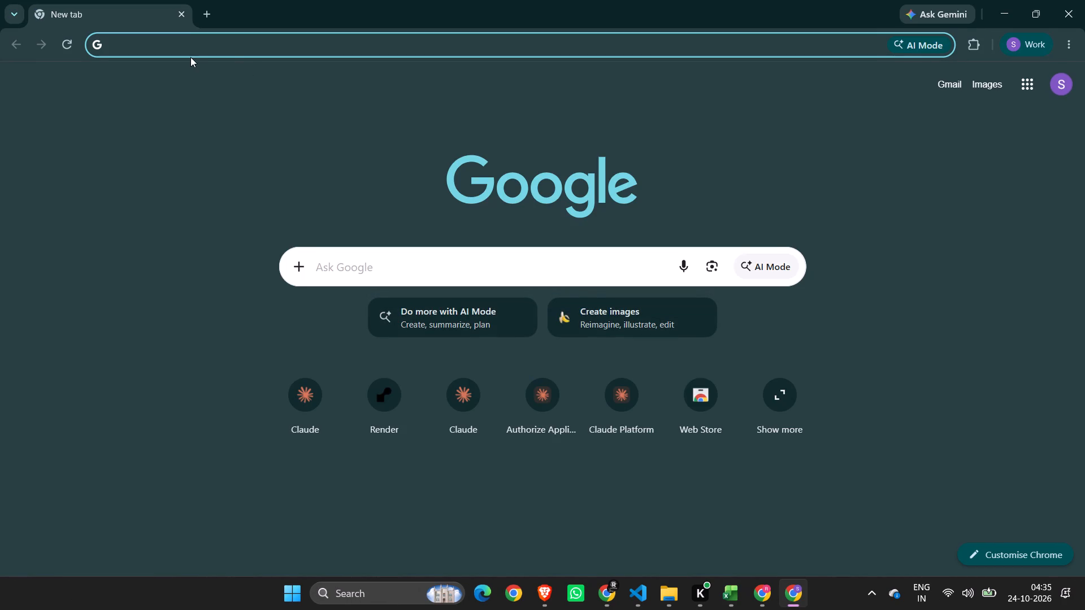
text(mongo)
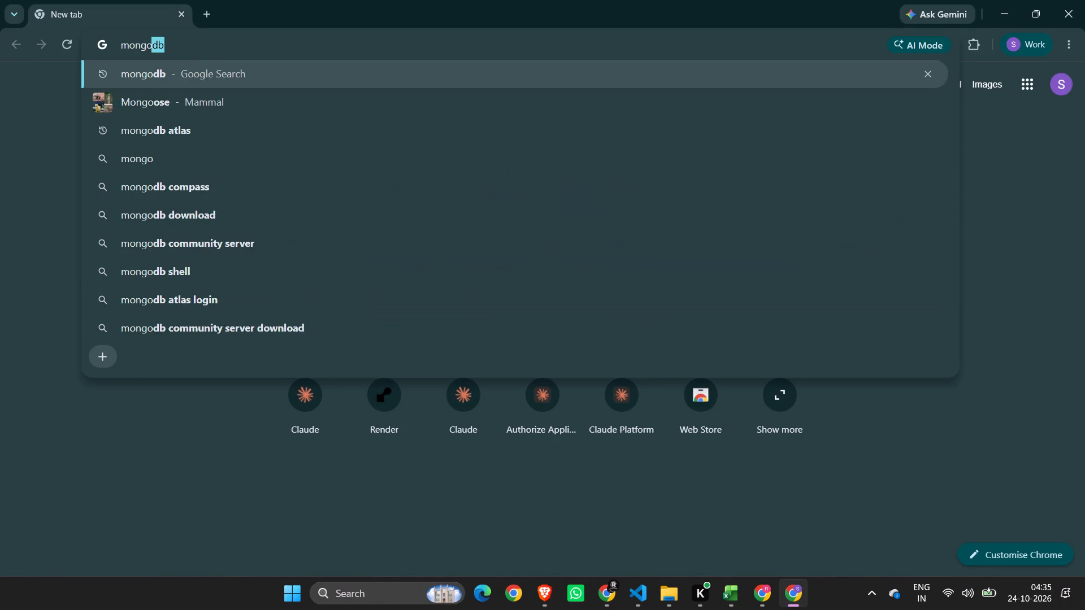
text(db a)
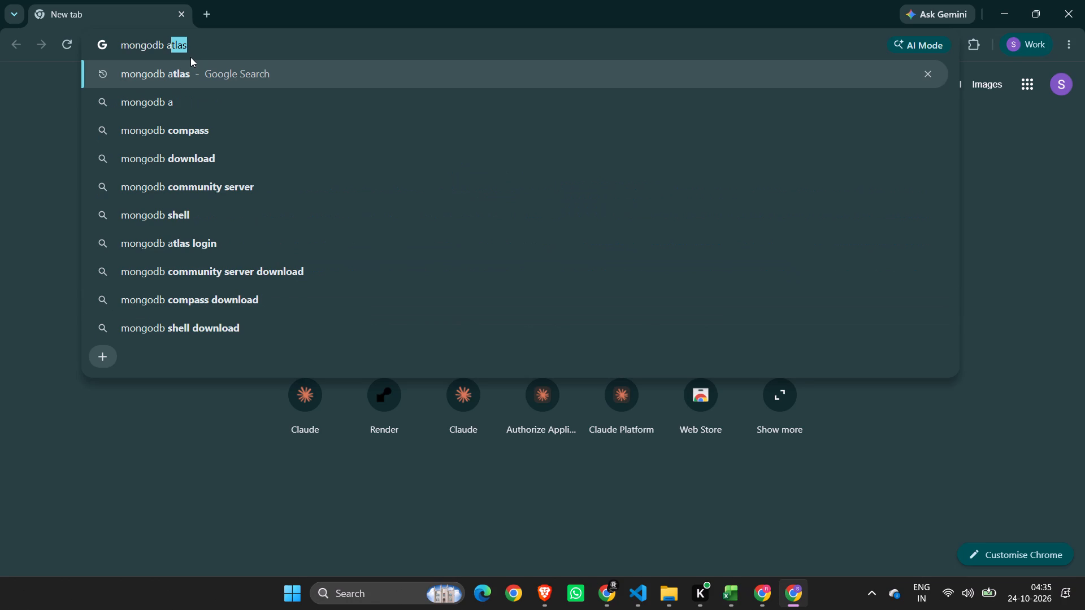
key(Right)
key(Return)
scroll(63, 281, down, 3)
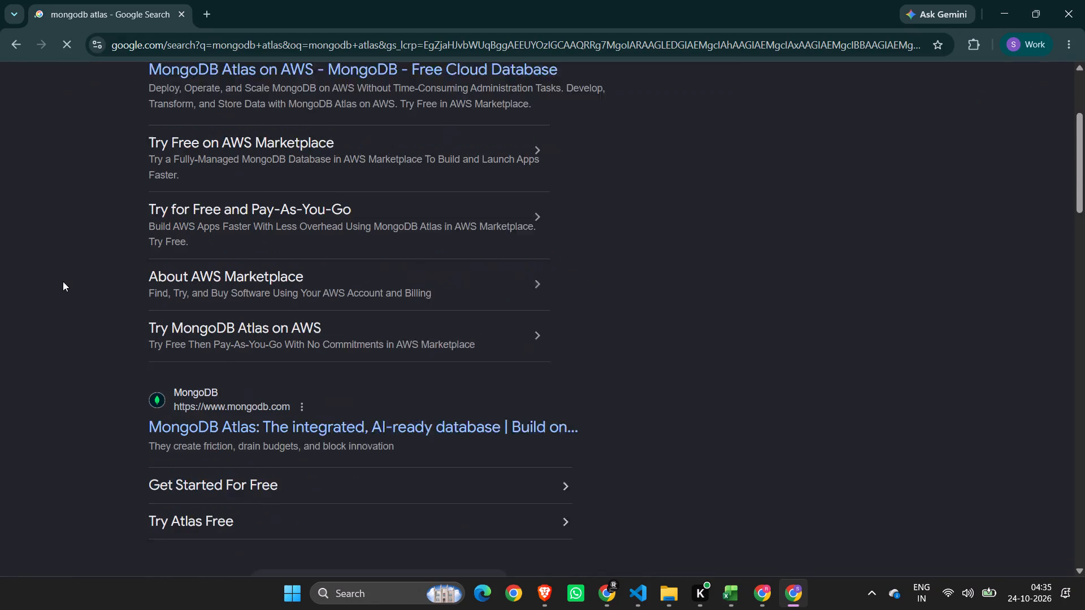
scroll(63, 281, down, 1)
click(182, 459)
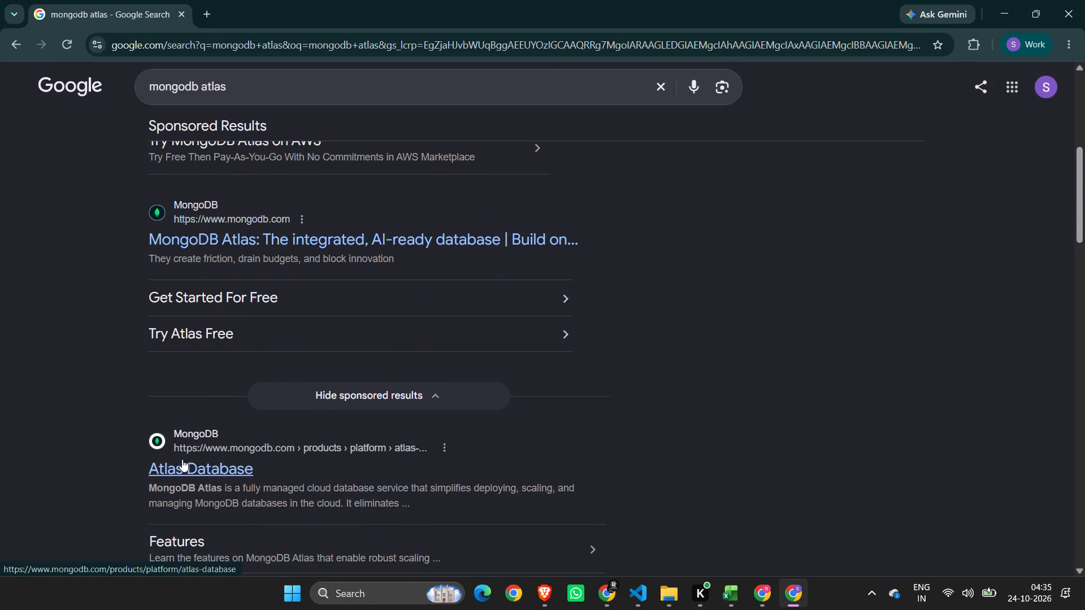
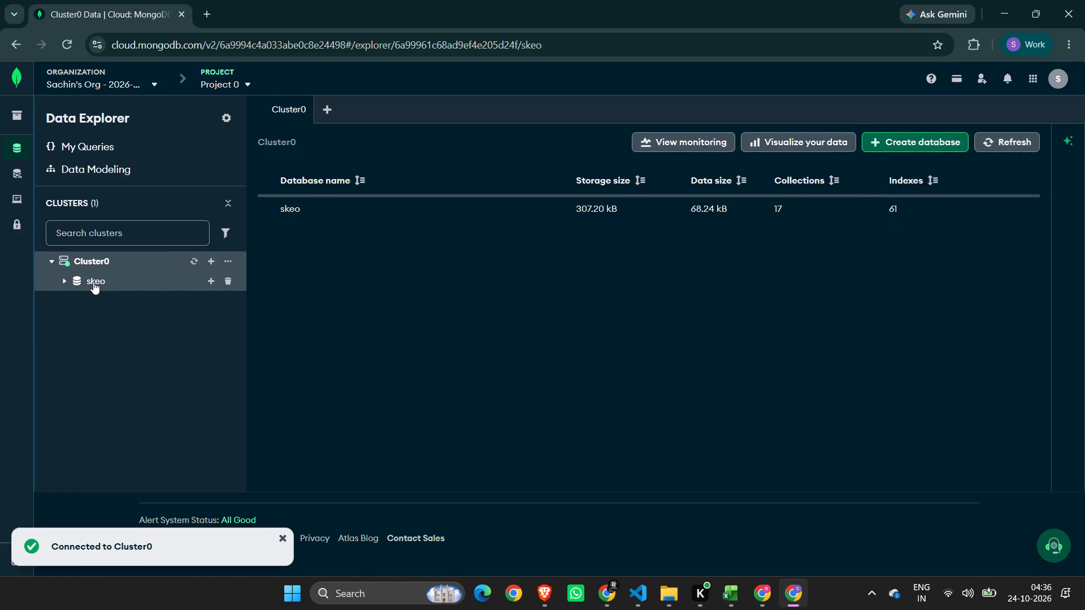
Examine the skeo database's collections in Cluster0 and compare them with the skeo_dev collections in the other Chrome profile's Atlas.
scroll(132, 396, down, 2)
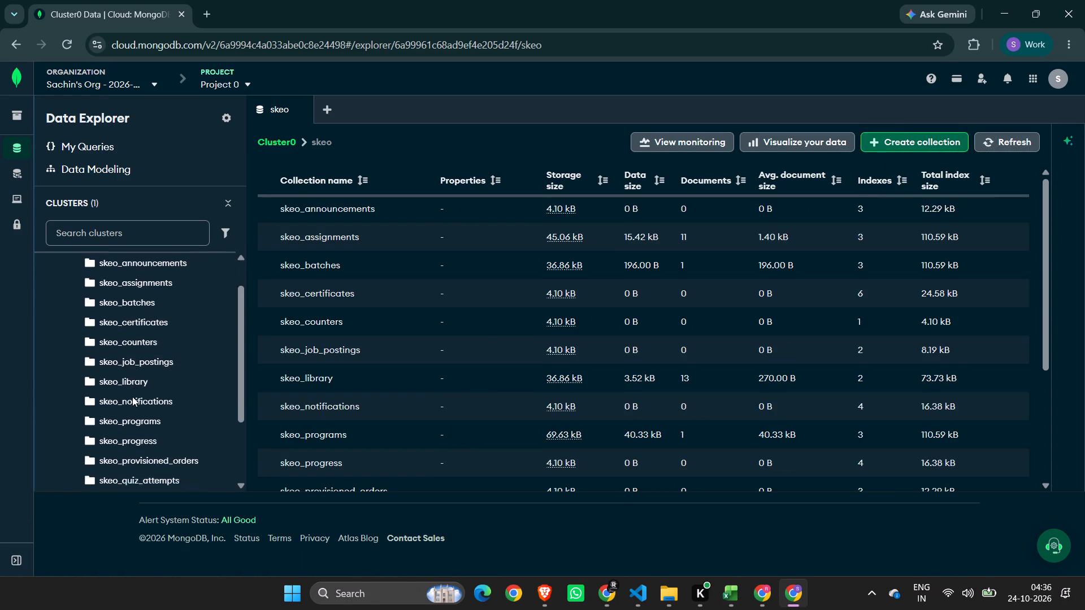
scroll(132, 396, down, 5)
scroll(144, 442, up, 5)
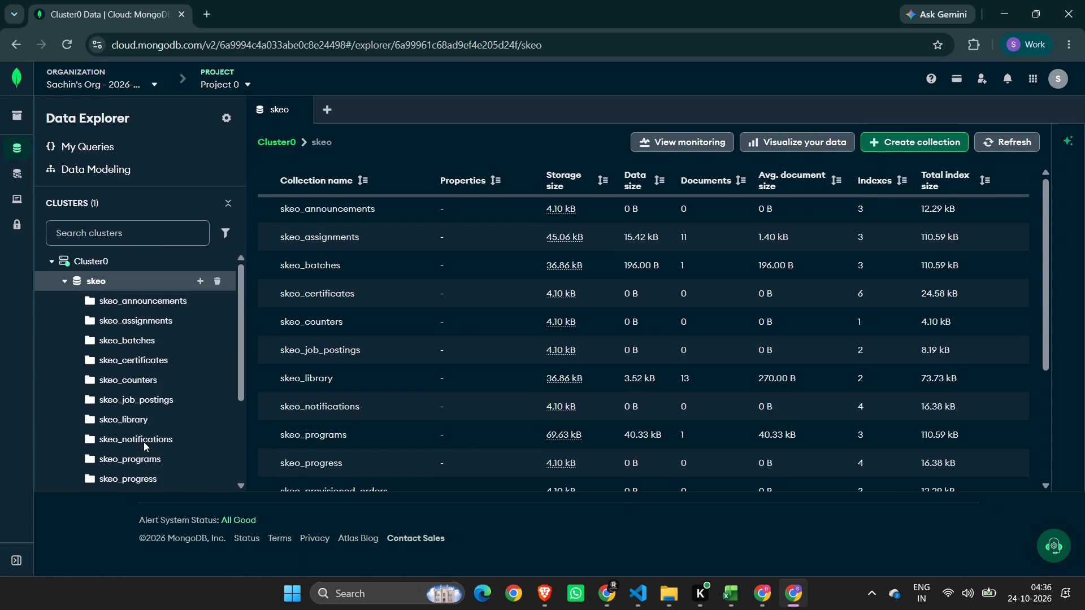
key(alt+Tab)
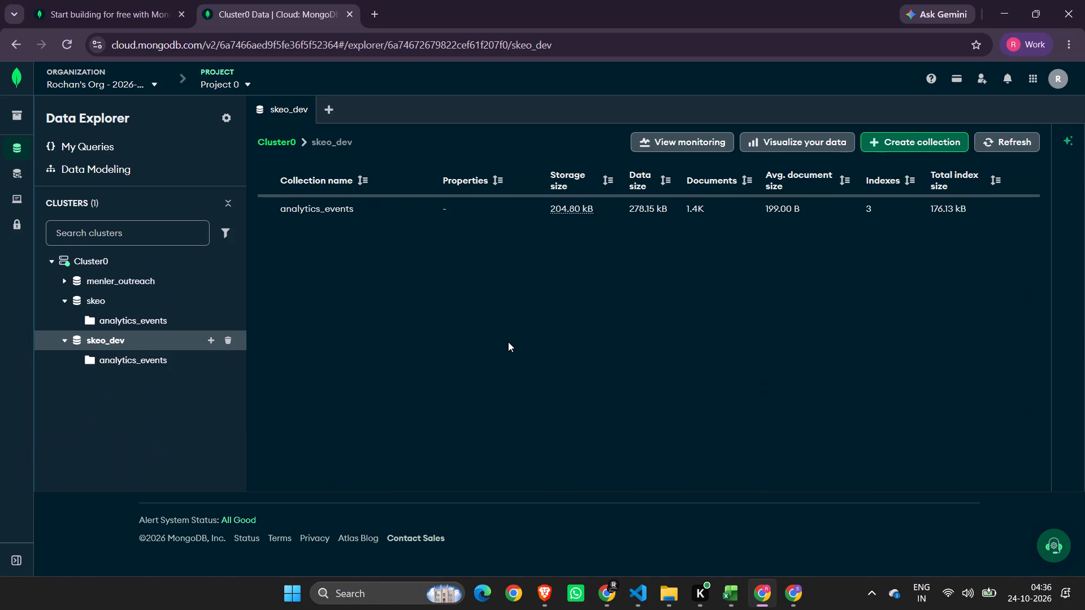
key(alt+Tab)
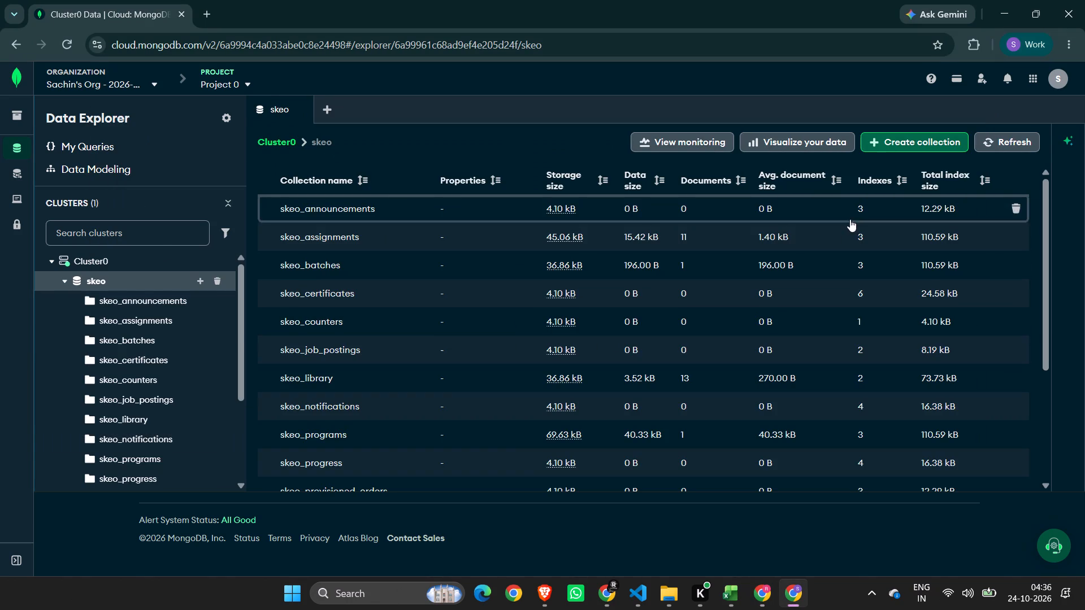
Switch back to the Hosting accounts sheet in Excel for the skeo LMS row's Database account email.
key(alt+Tab)
key(alt+Tab)
key(alt+Tab)
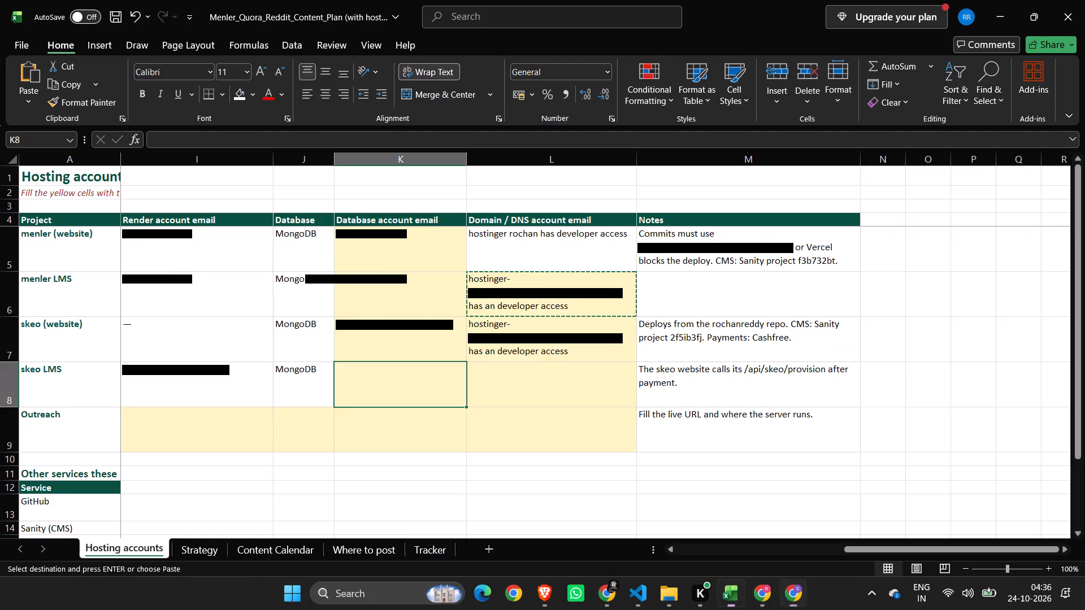
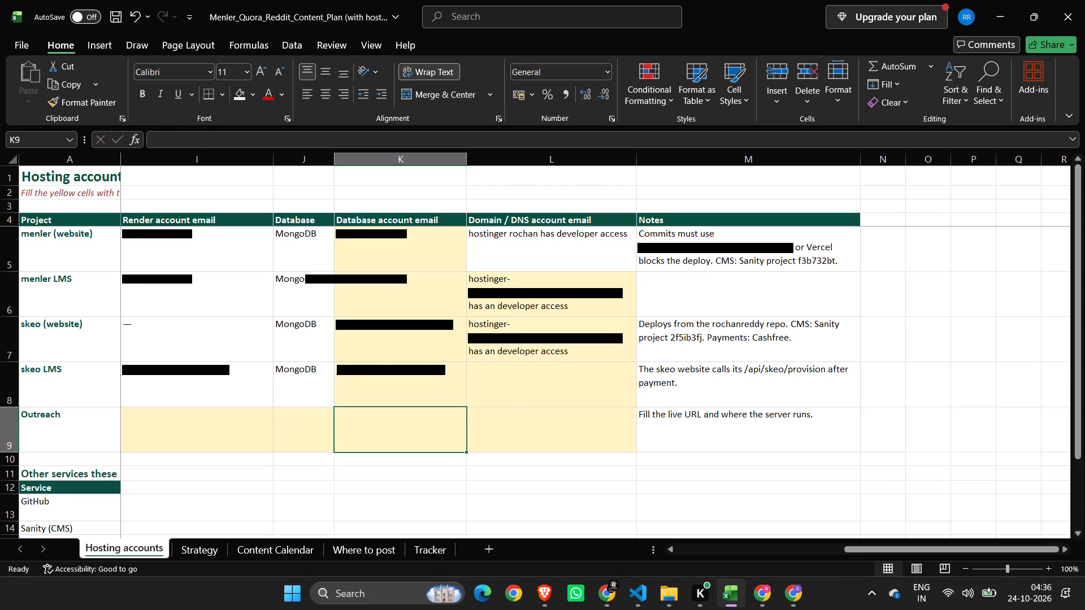
Review the project rows across the Hosting accounts sheet's columns, from Local folder to Render account email, for missing account details.
scroll(349, 429, right, 8)
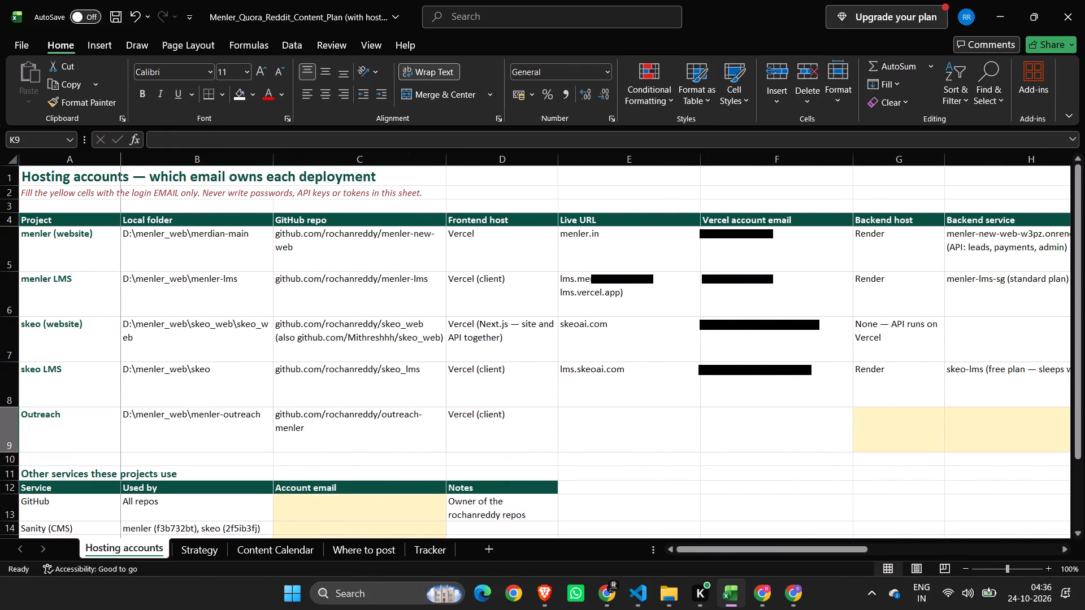
scroll(349, 429, left, 2)
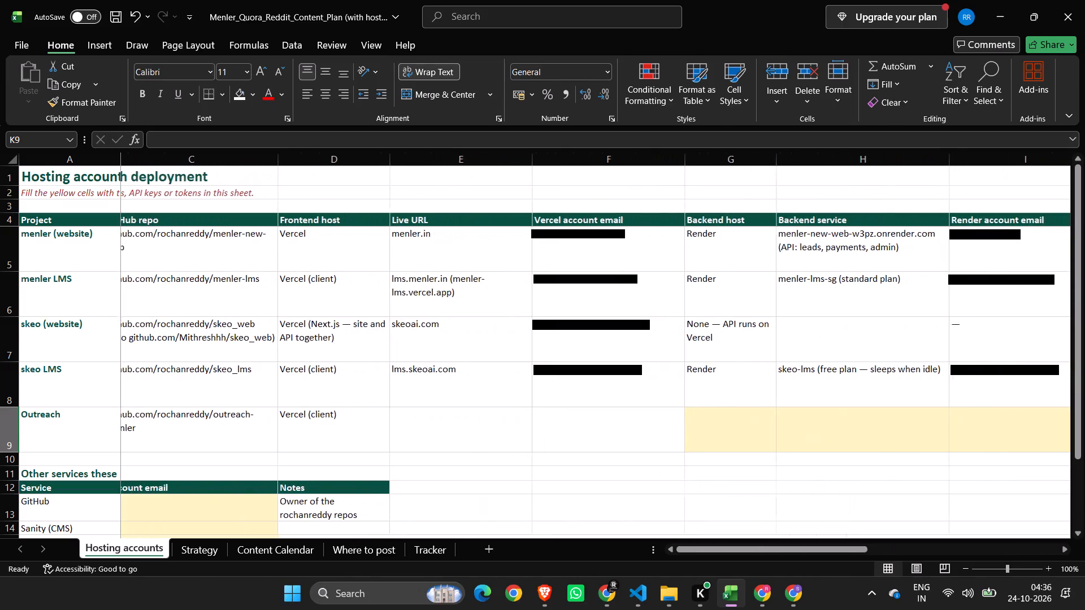
scroll(349, 429, right, 3)
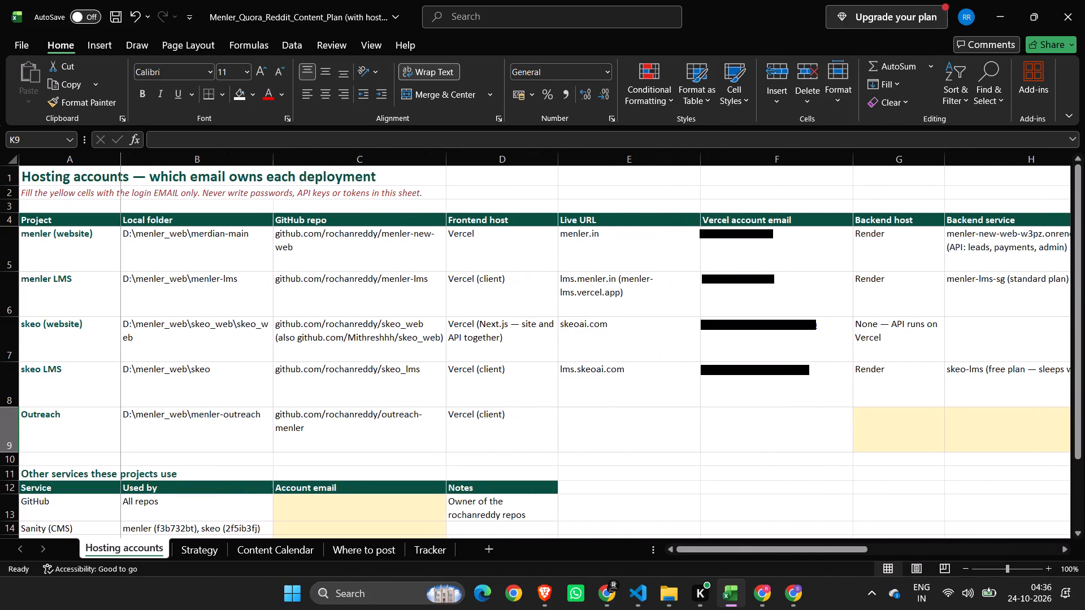
scroll(772, 443, left, 1)
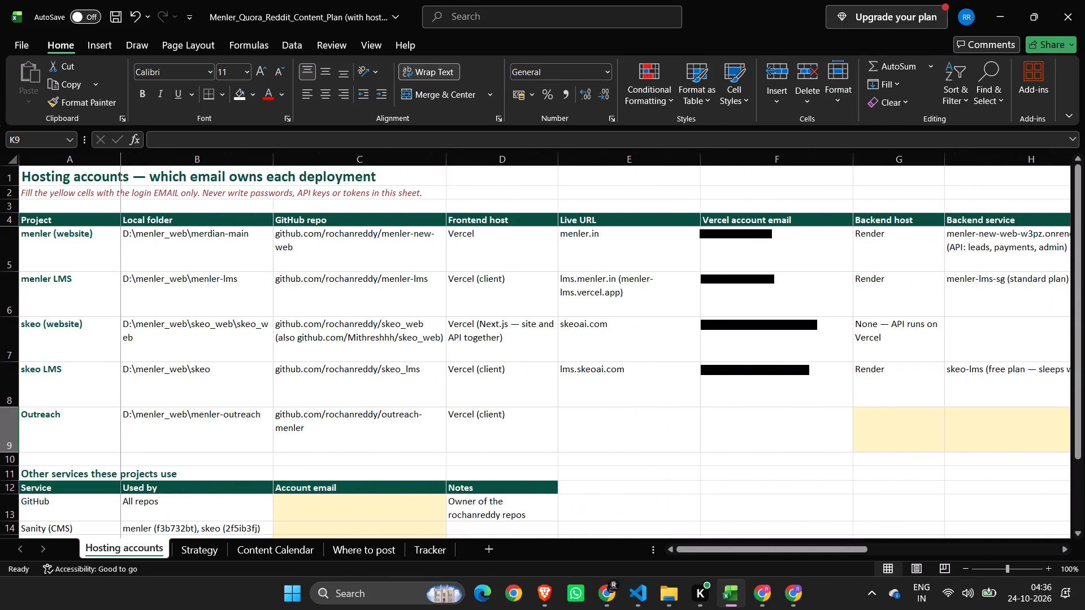
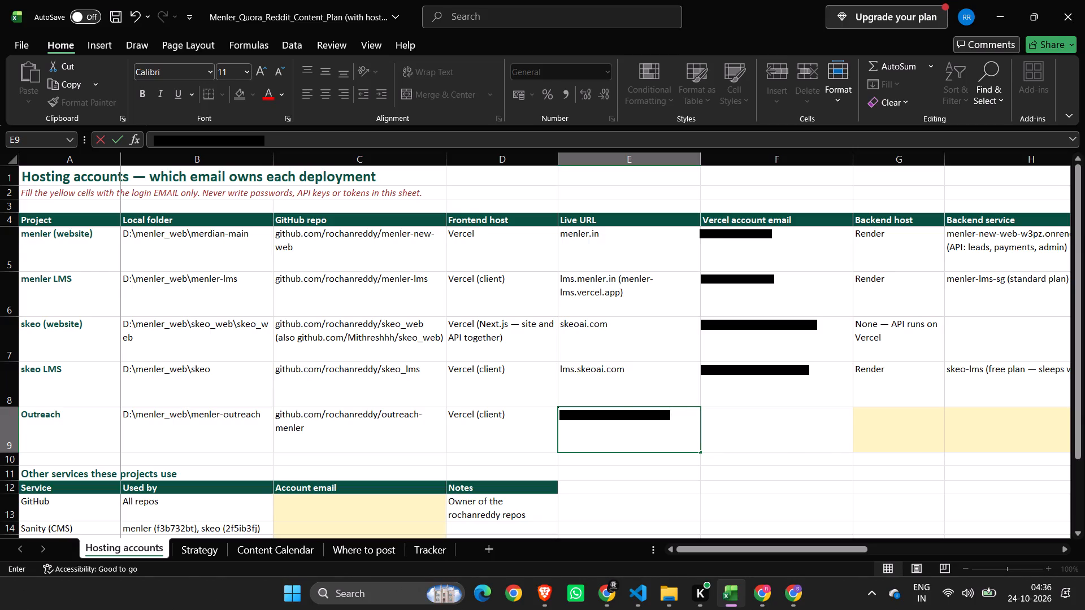
Clear the misplaced email entry from the Outreach row's Live URL cell.
key(BackSpace)
key(BackSpace)
key(BackSpace)
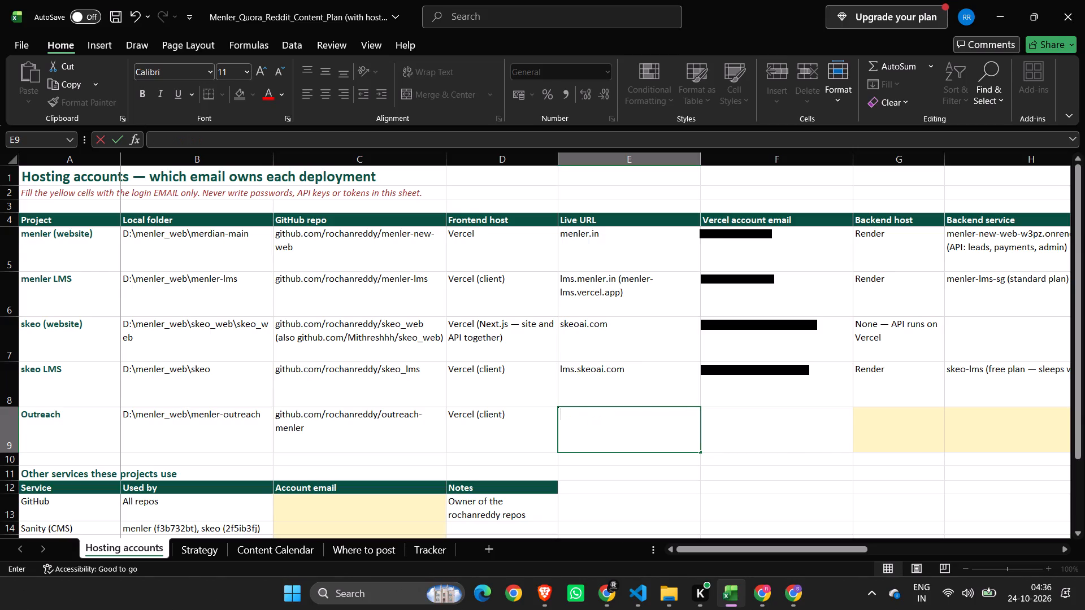
Enter the account email in the Outreach row's Vercel account email cell.
click(748, 429)
double_click(748, 429)
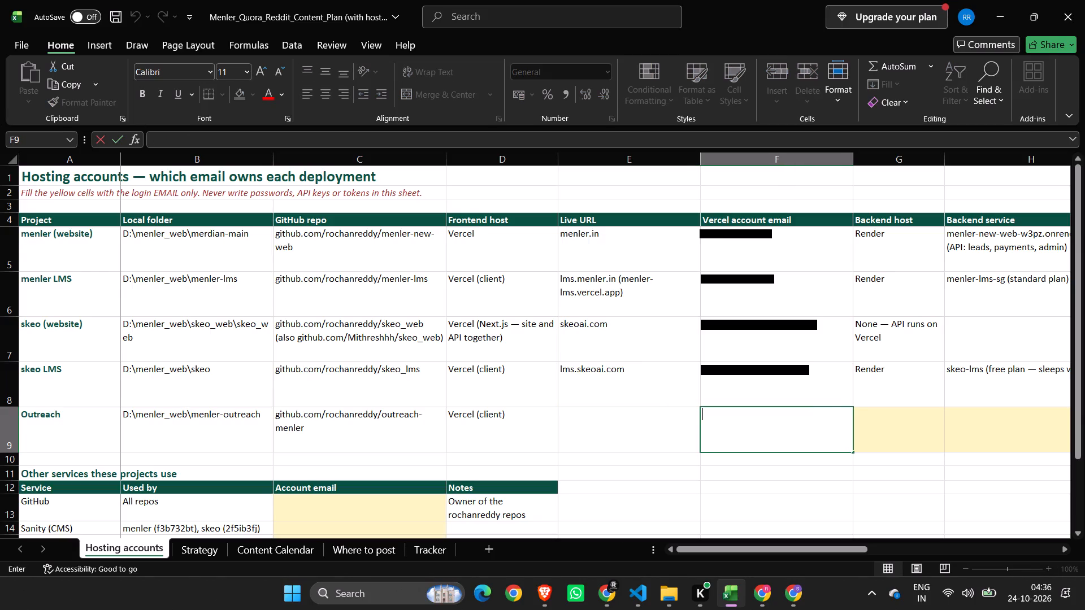
text(rocha)
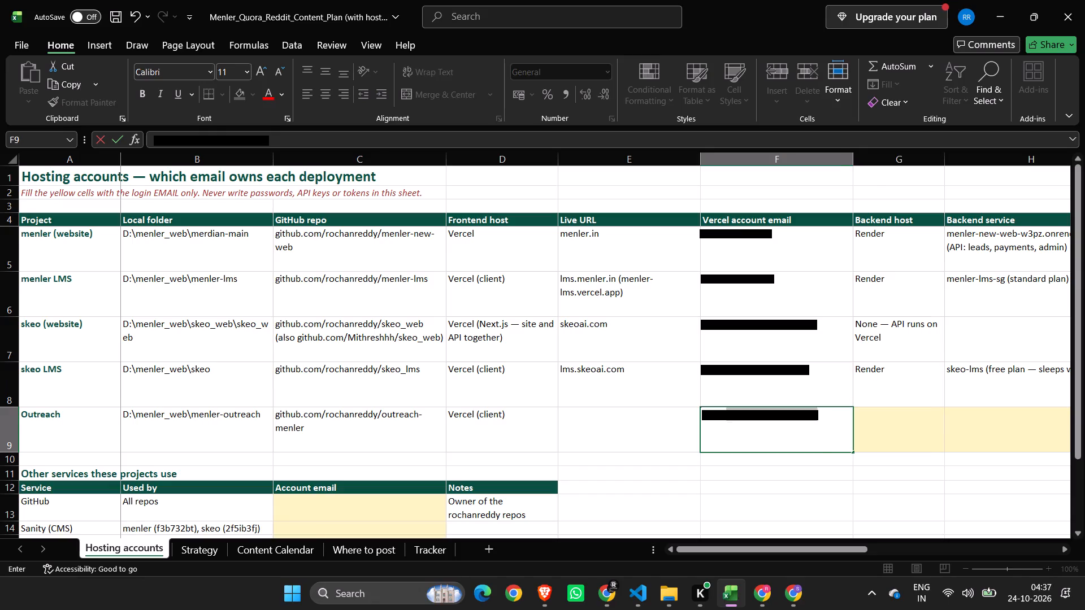
key(Right)
Change the yellow fill to white in the Outreach row's Backend host, Backend service and Render account email cells.
scroll(889, 430, left, 1)
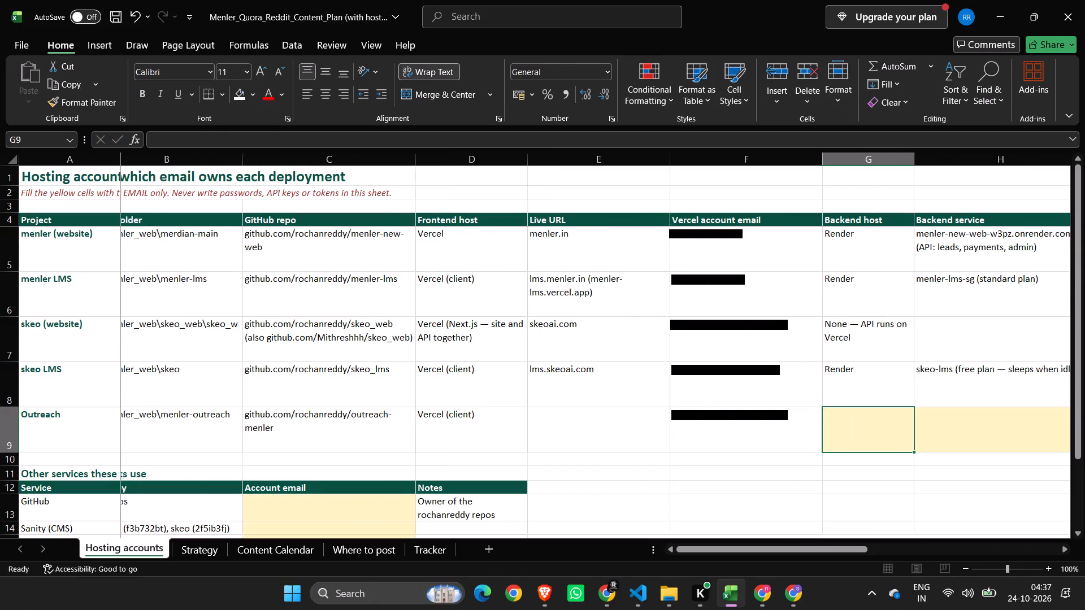
scroll(889, 430, left, 1)
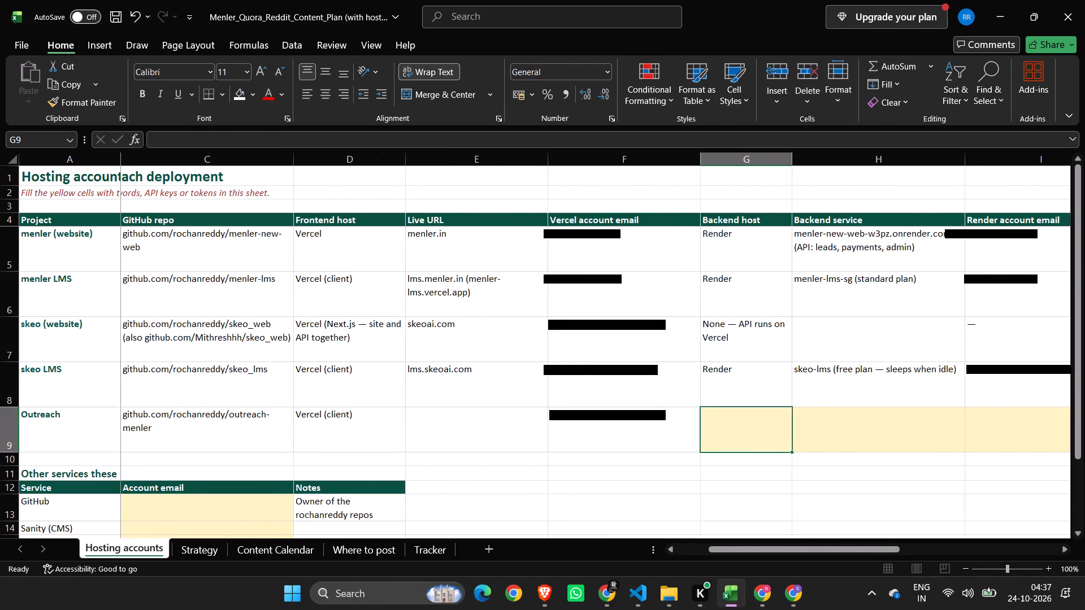
scroll(763, 443, left, 4)
scroll(763, 443, right, 2)
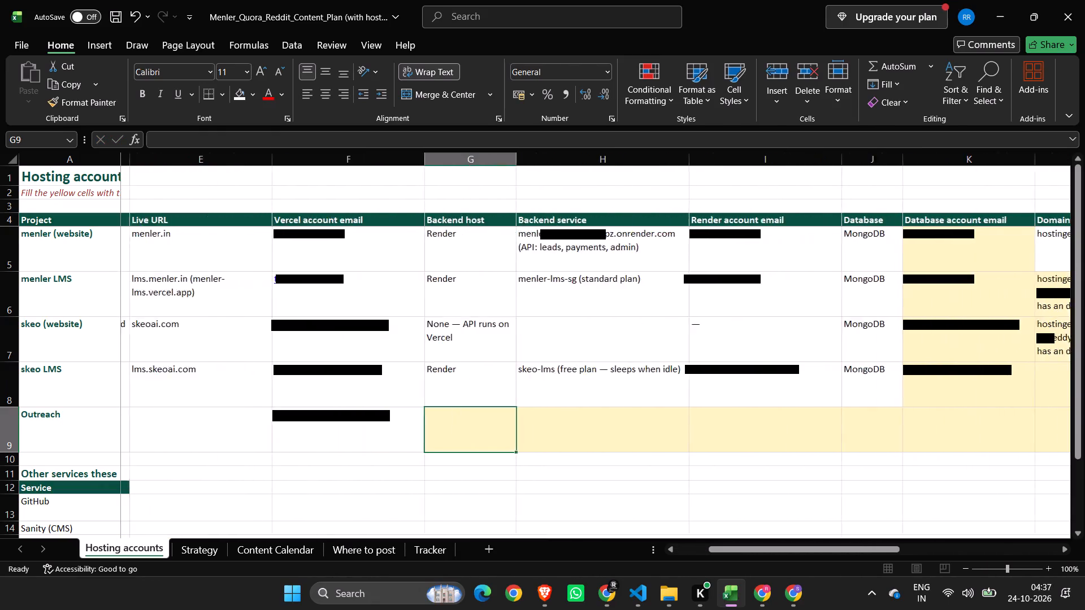
scroll(763, 443, right, 1)
click(584, 434)
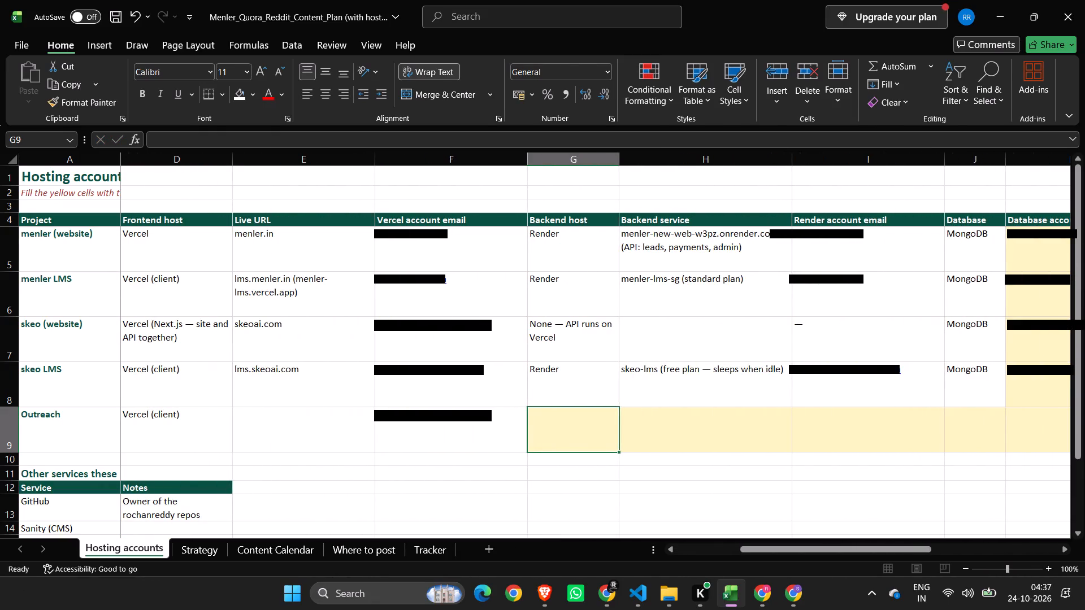
click(233, 95)
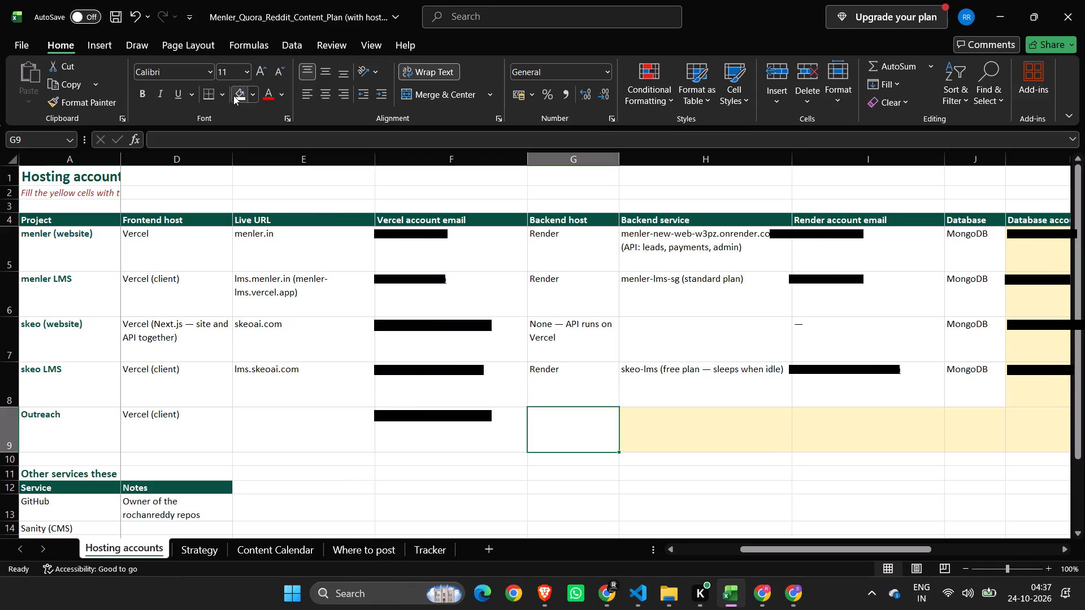
click(673, 426)
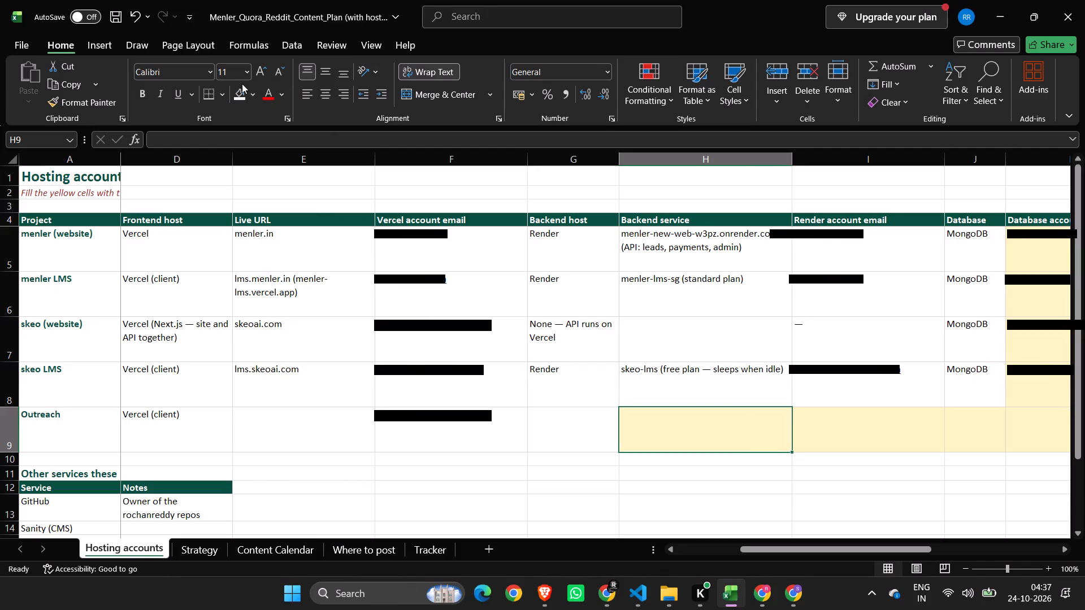
click(238, 93)
click(858, 432)
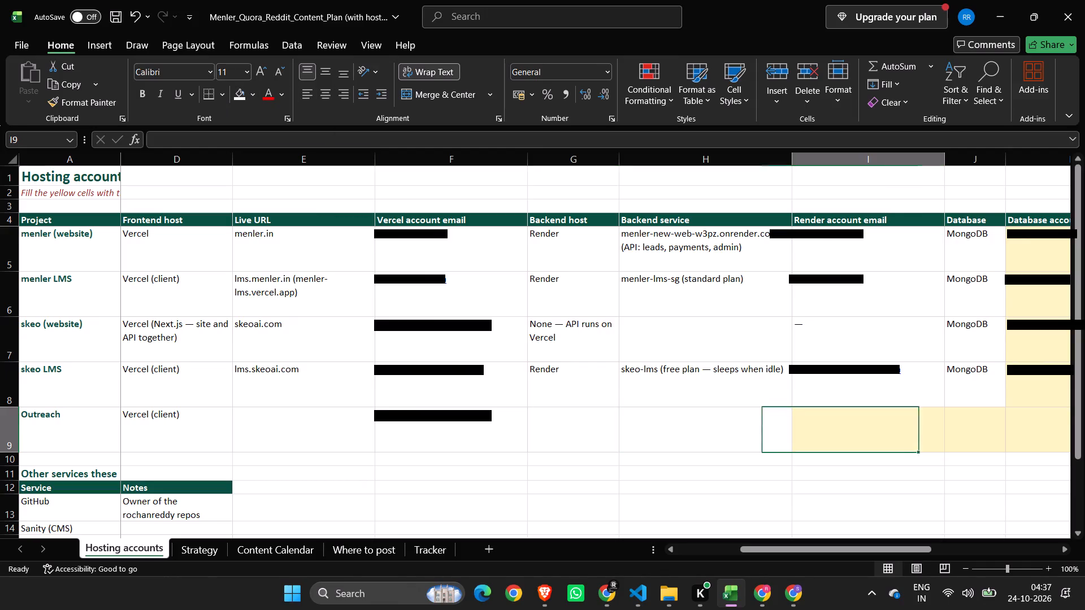
click(243, 94)
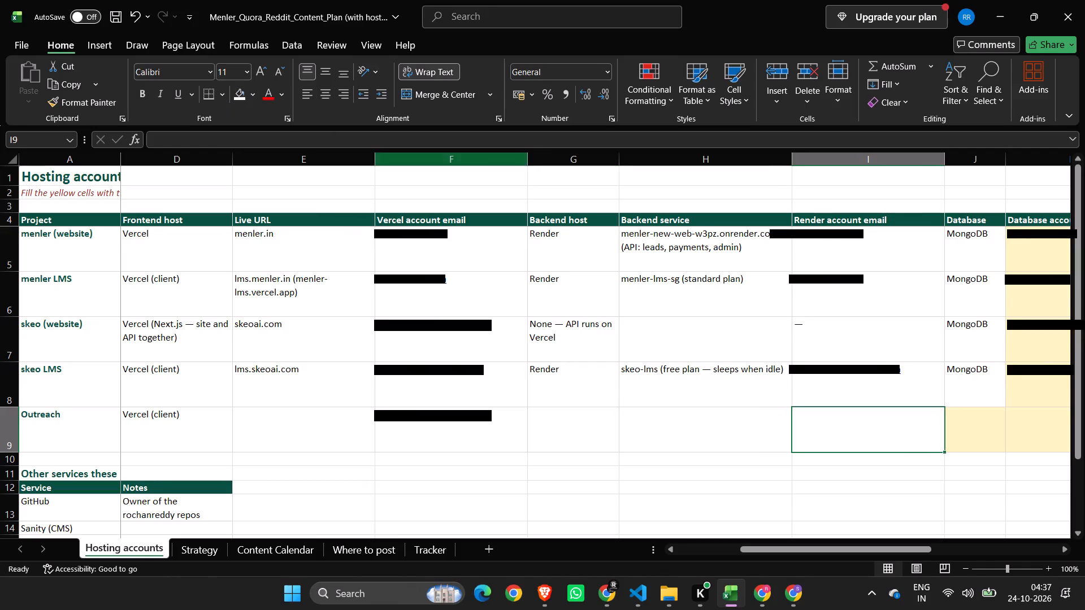
Change the yellow fill to white in the Outreach row's Database, Database account email and Domain / DNS account email cells.
scroll(770, 292, left, 4)
click(743, 439)
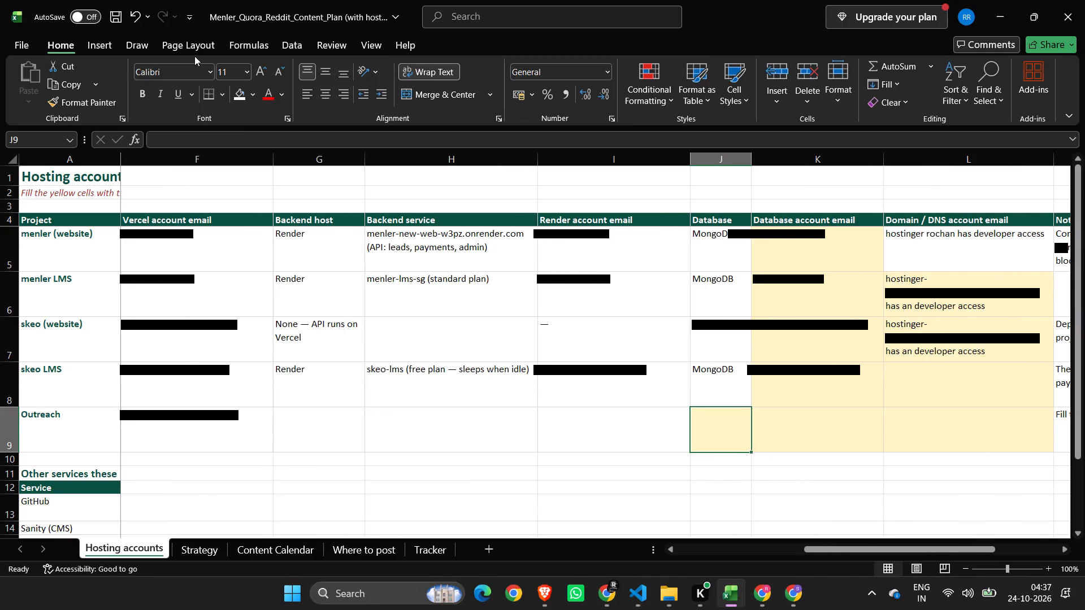
click(233, 96)
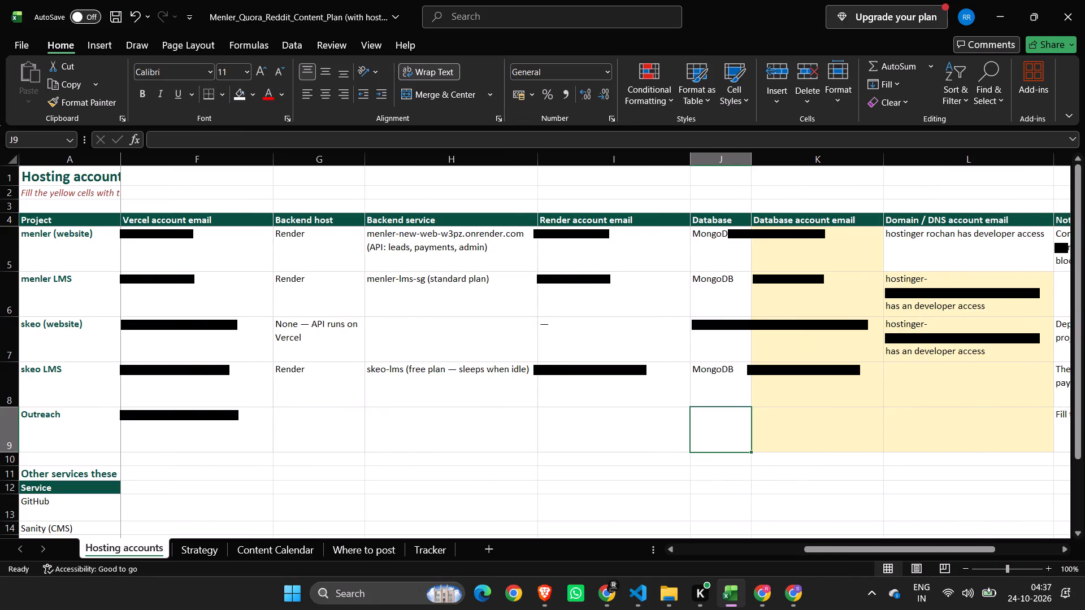
click(792, 431)
click(233, 89)
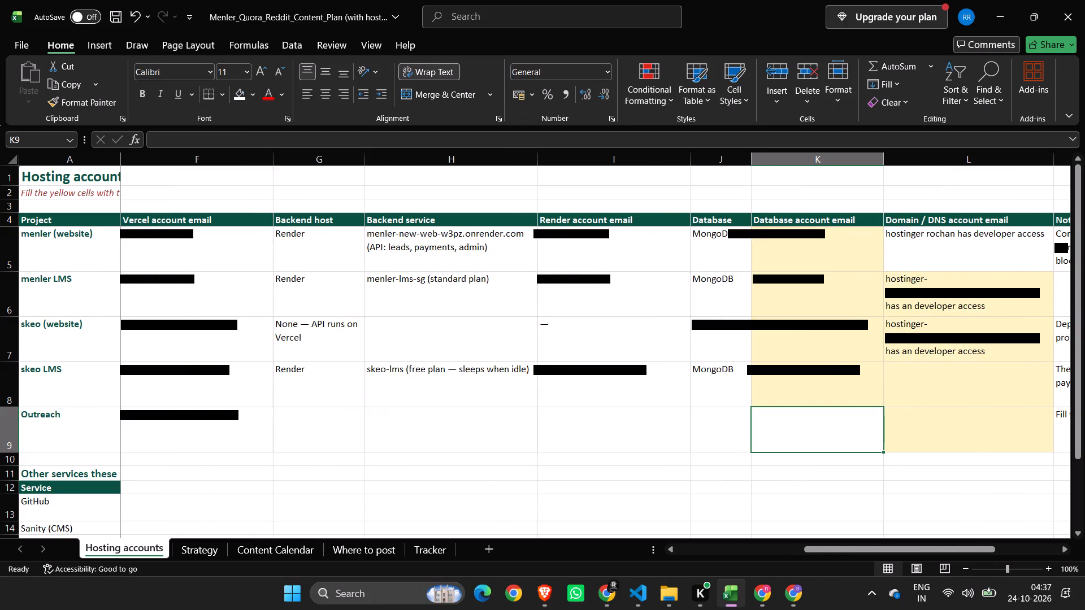
click(944, 439)
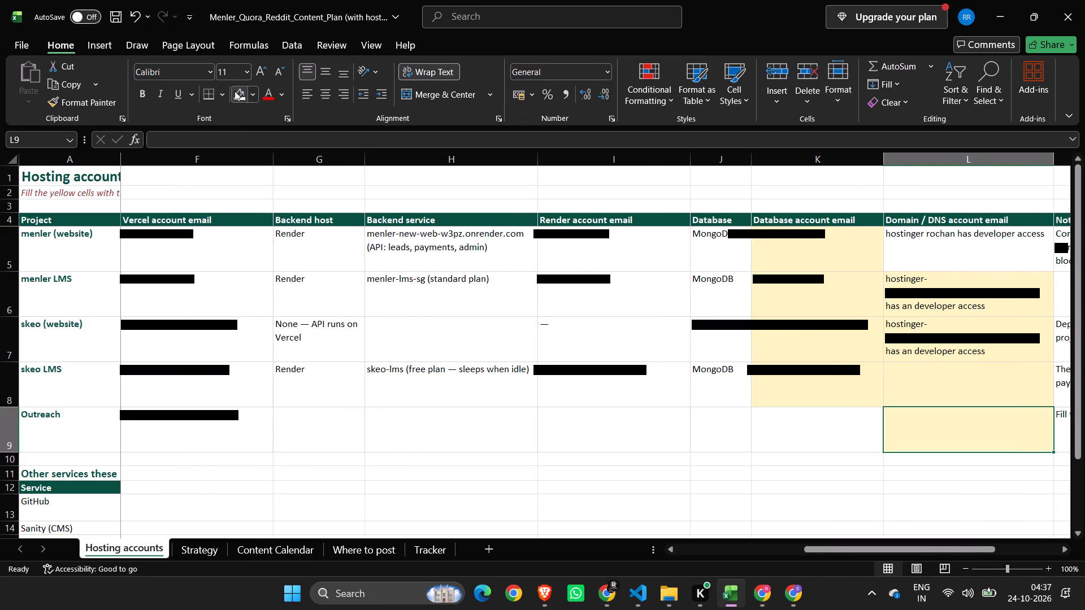
click(235, 91)
Enter "render" as the Outreach row's Backend host.
click(300, 427)
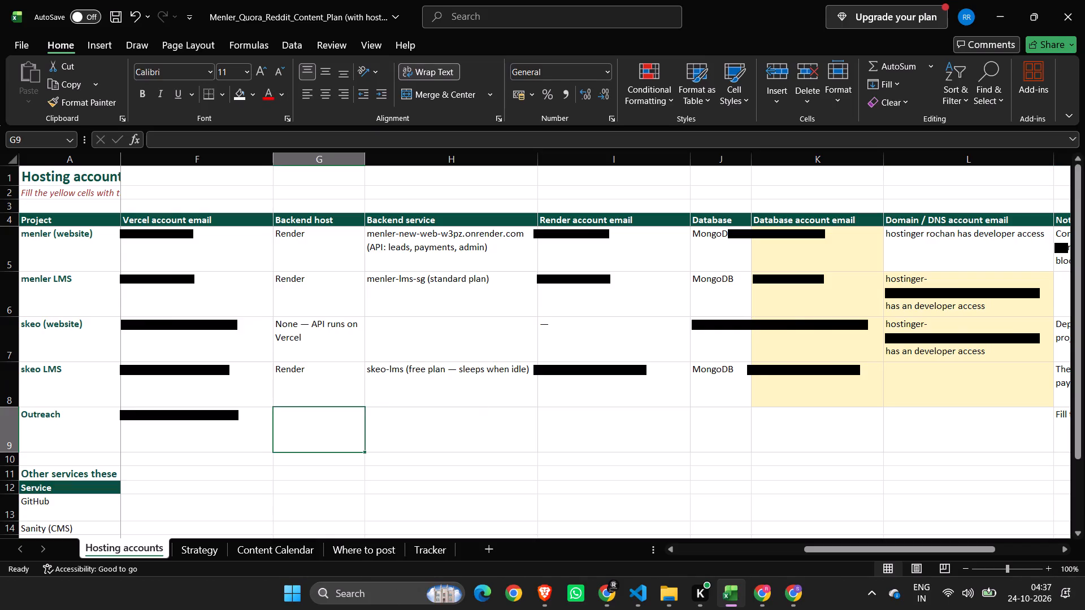
text(render)
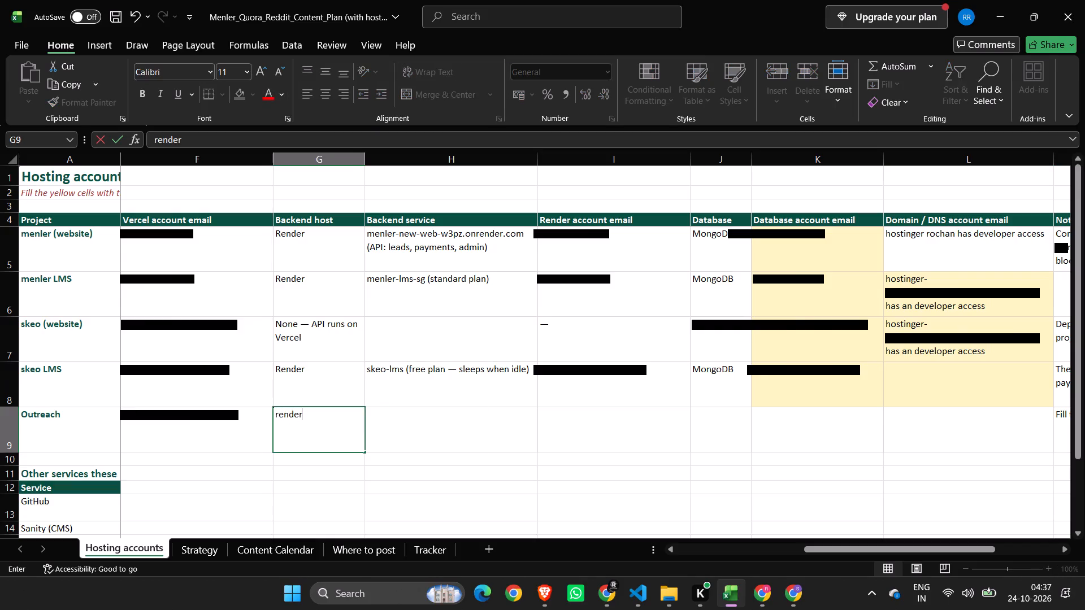
Fill in the Outreach row's Backend service name, starting with "ou".
click(441, 442)
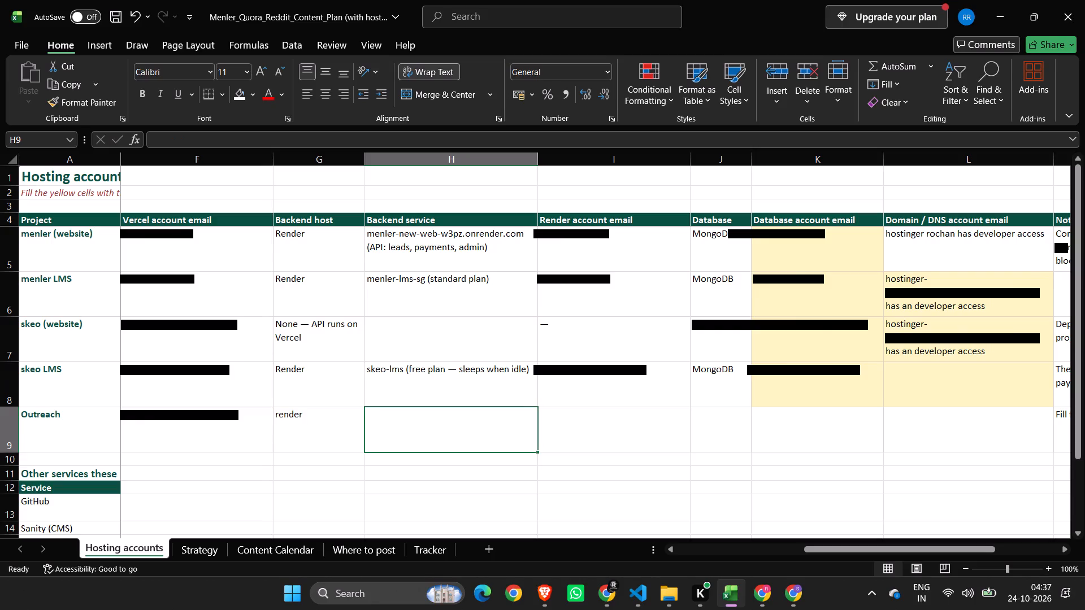
key(a)
key(BackSpace)
text(ou)
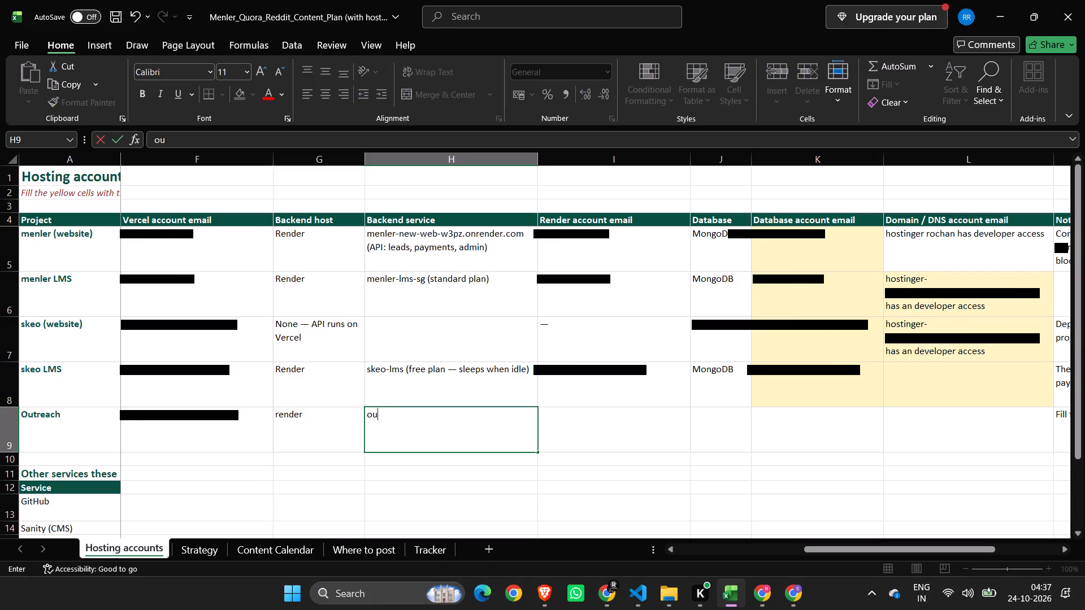
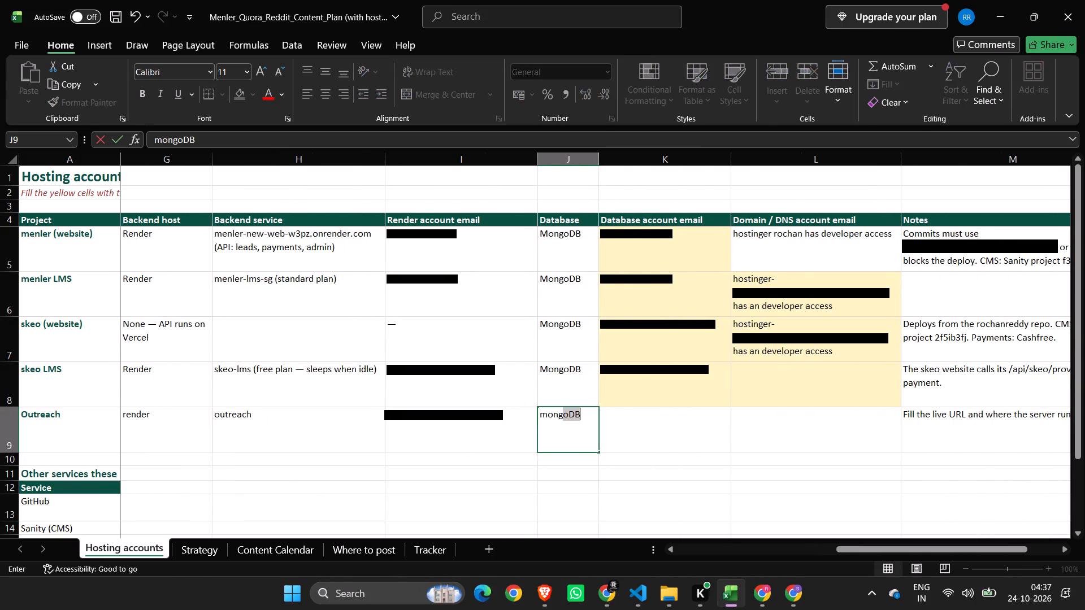
Complete the Outreach row's Database entry as "mongodb" and fill in its Database account email.
text(odb)
click(671, 432)
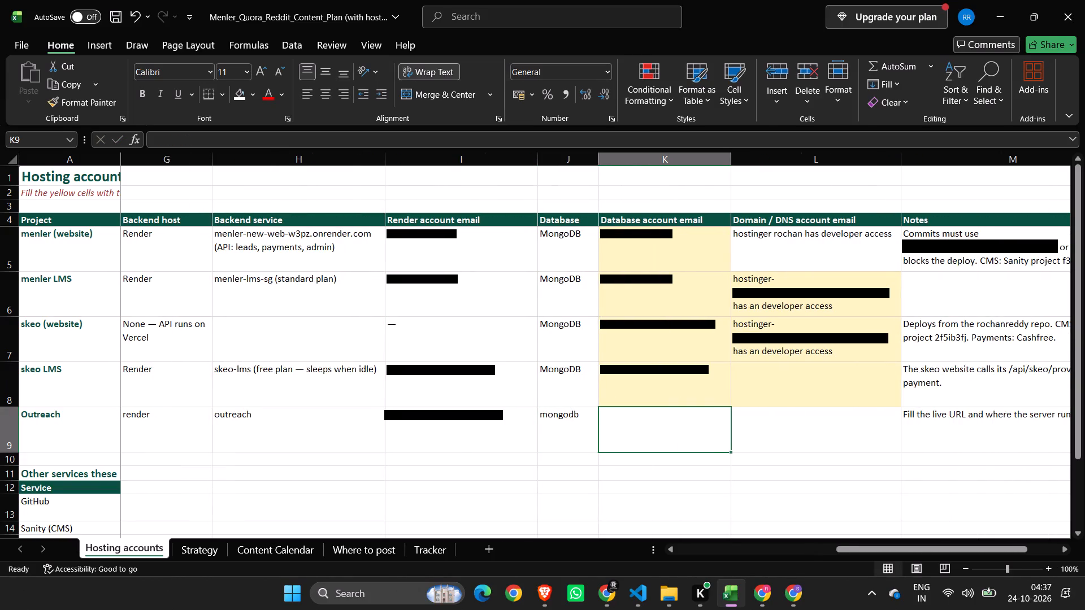
text(rochan)
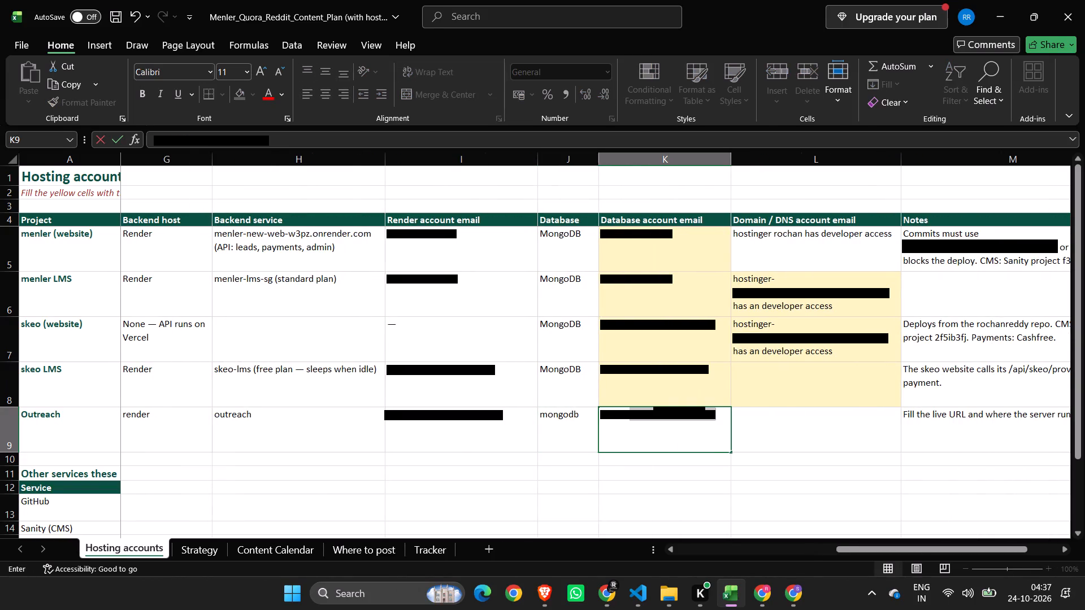
key(Right)
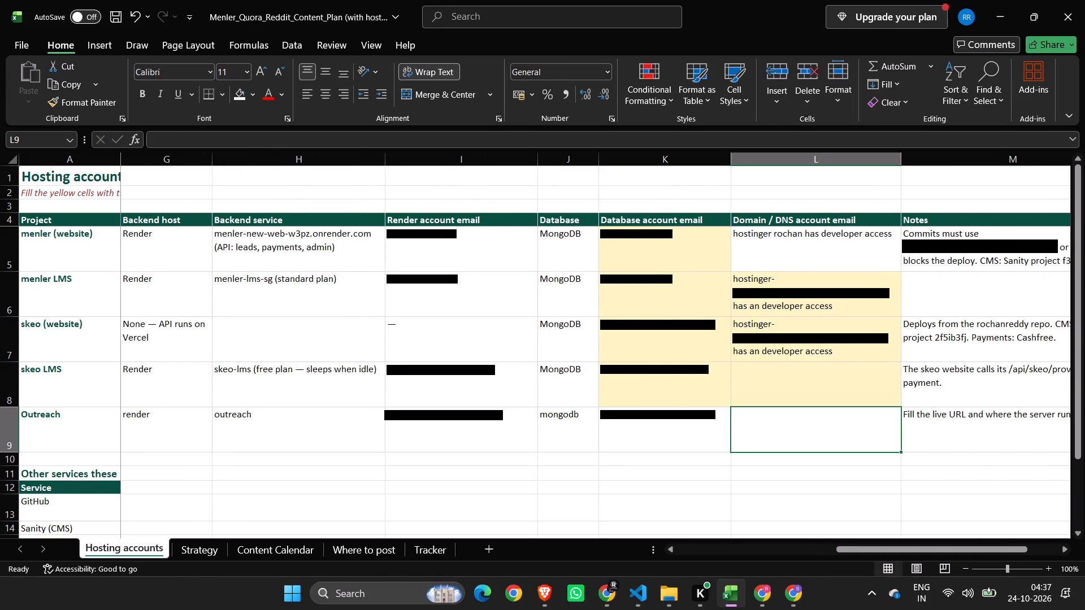
Copy the skeo (website) row's Domain / DNS account email cell into the skeo LMS and Outreach rows.
click(803, 334)
key(ctrl+c)
click(781, 384)
key(ctrl+v)
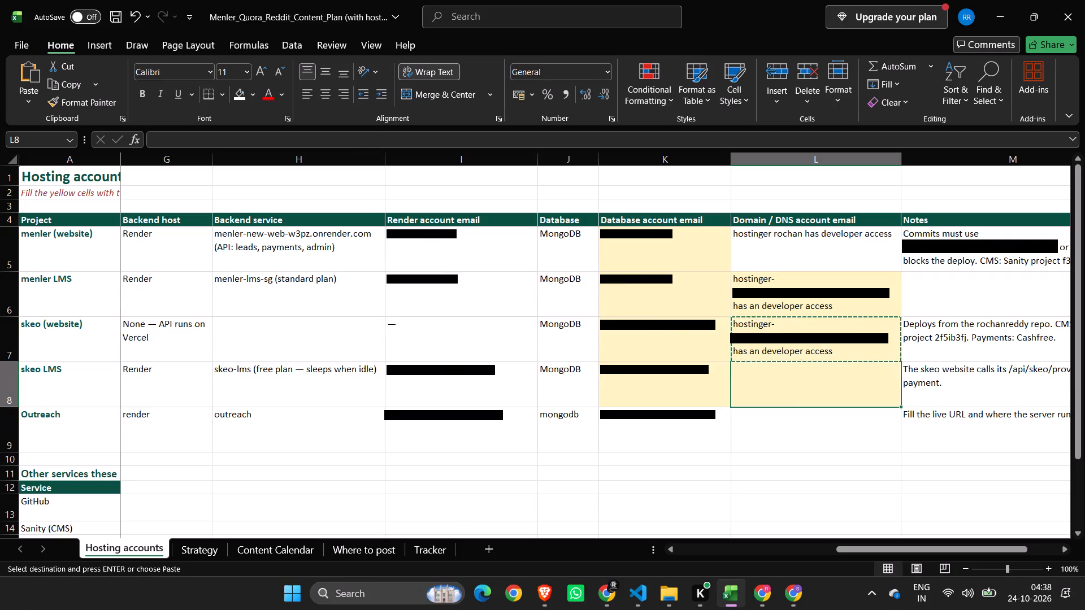
click(787, 435)
key(ctrl+v)
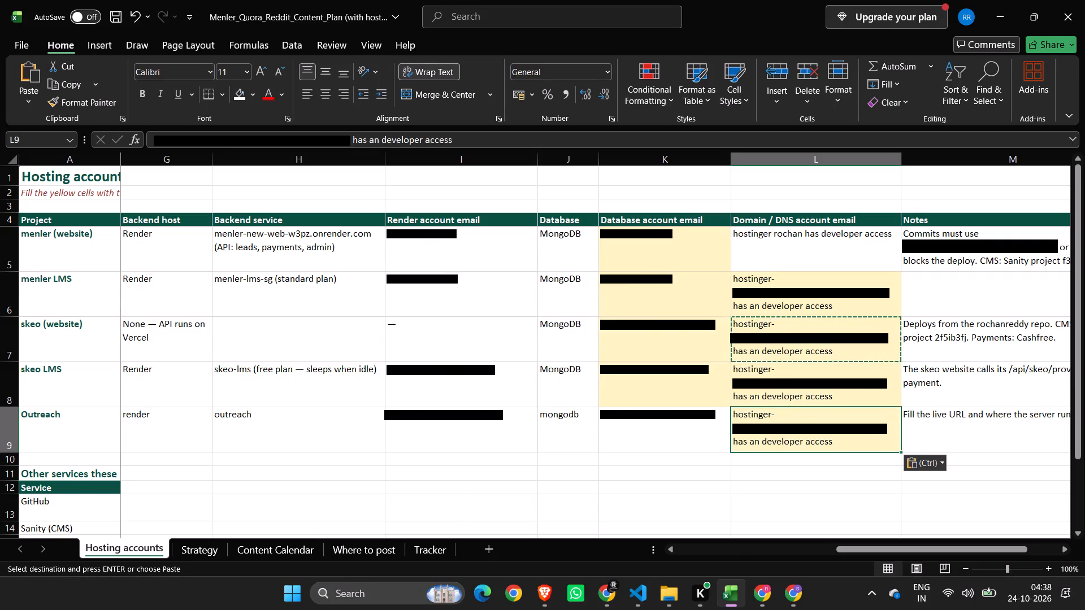
Change the yellow fill to white in the Database account email cells of the skeo LMS, skeo (website), menler LMS and menler (website) rows.
click(683, 385)
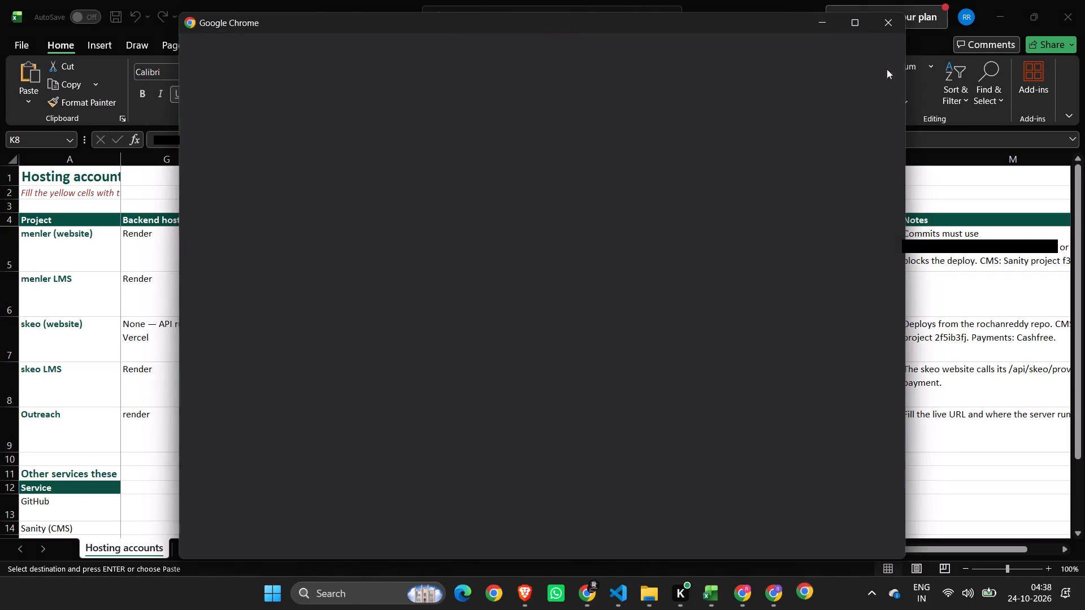
click(888, 24)
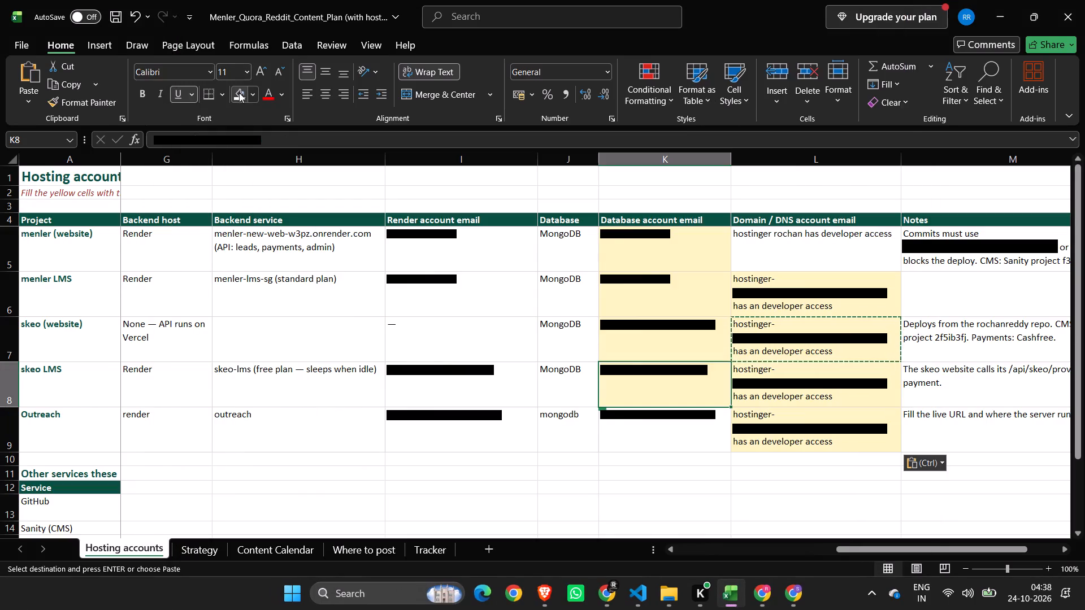
click(239, 95)
click(617, 341)
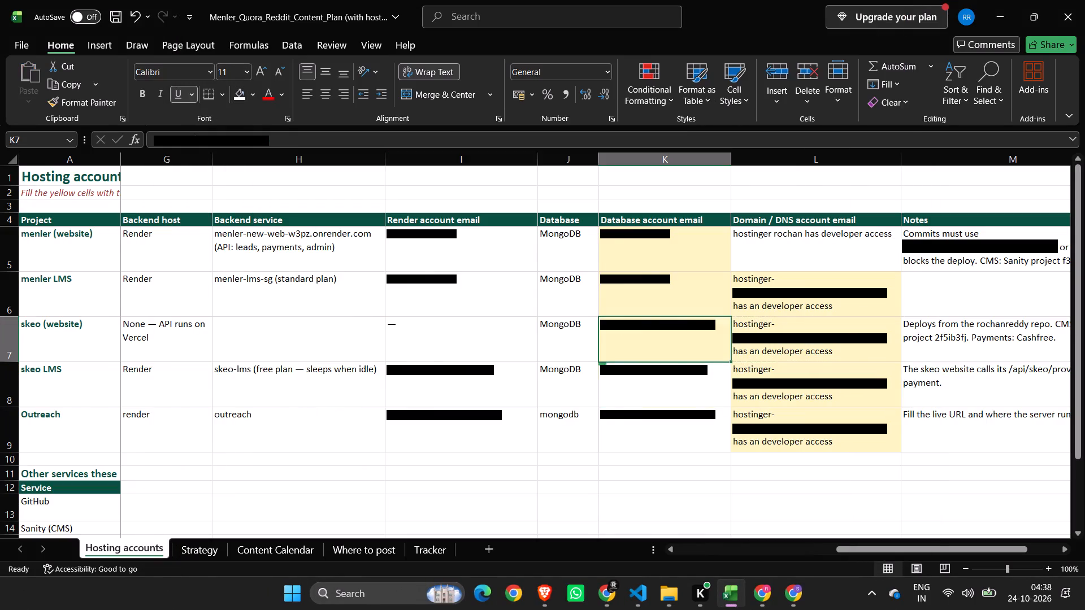
click(897, 30)
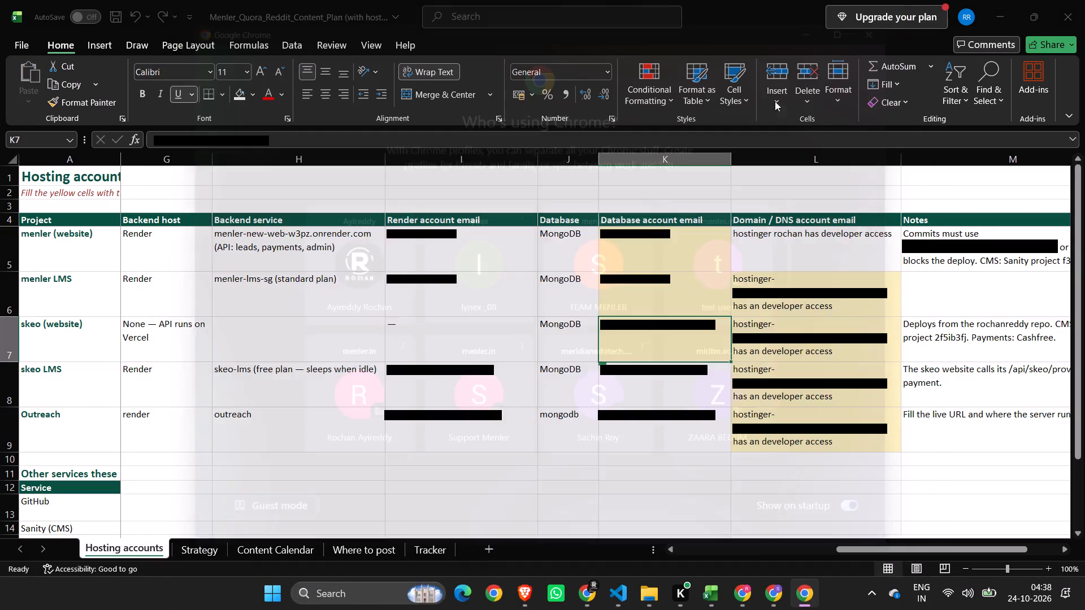
click(234, 98)
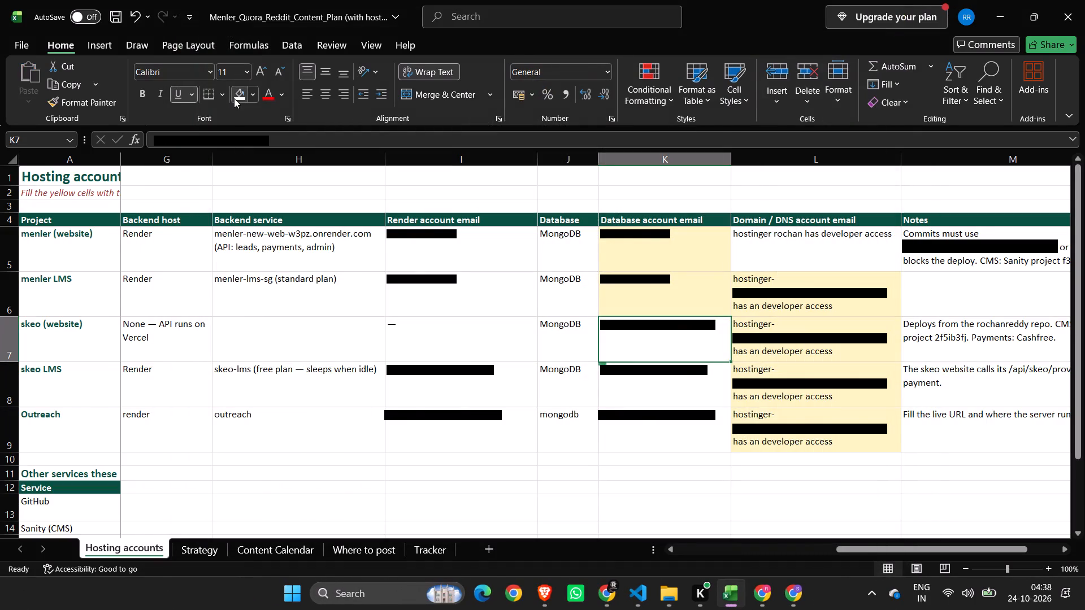
click(655, 308)
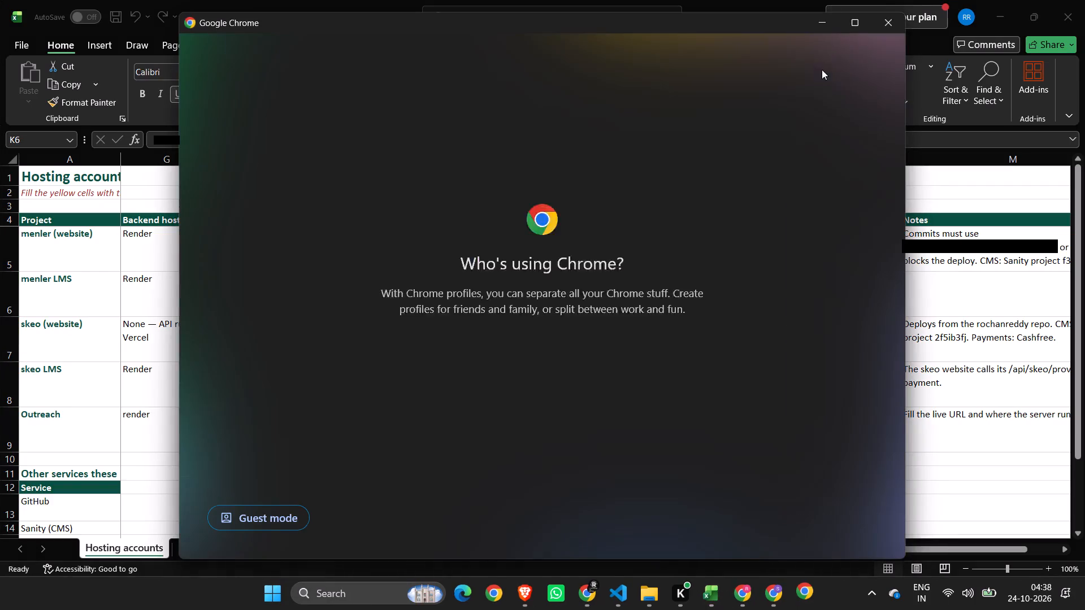
click(886, 27)
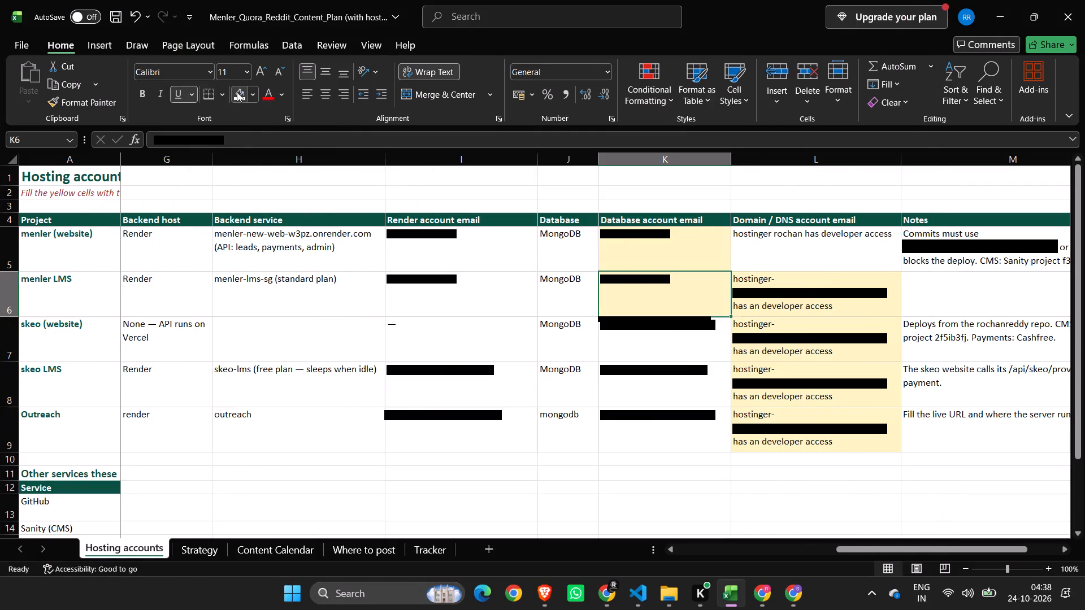
click(237, 91)
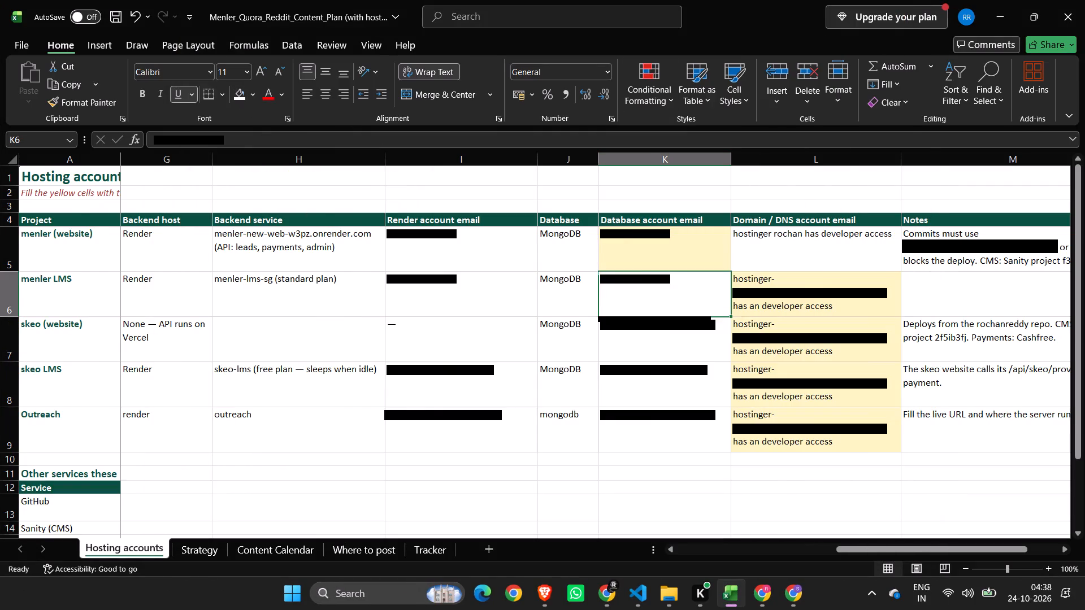
click(652, 249)
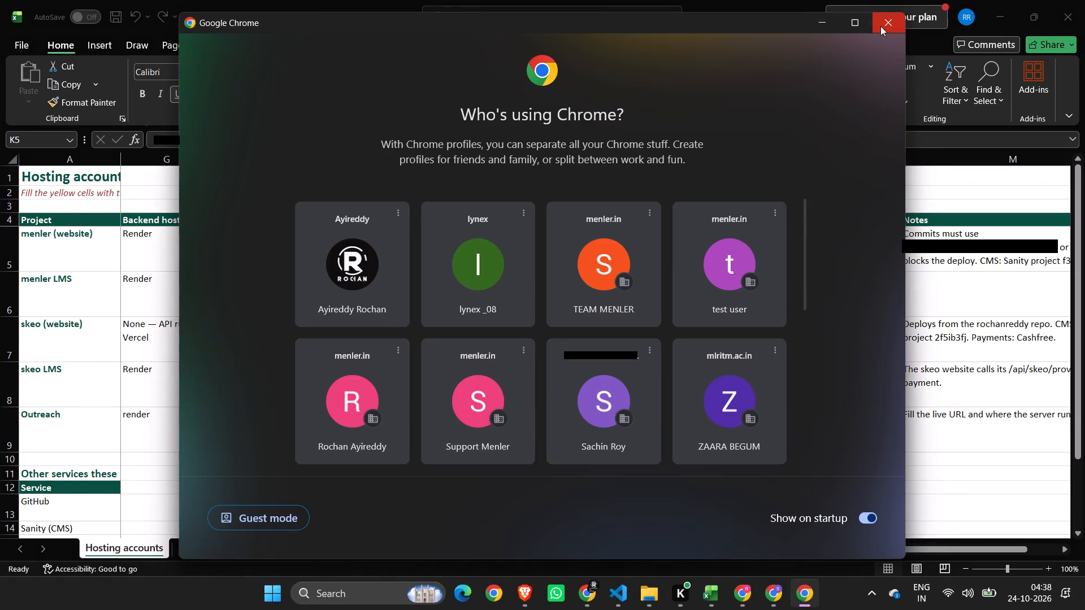
click(880, 26)
click(238, 92)
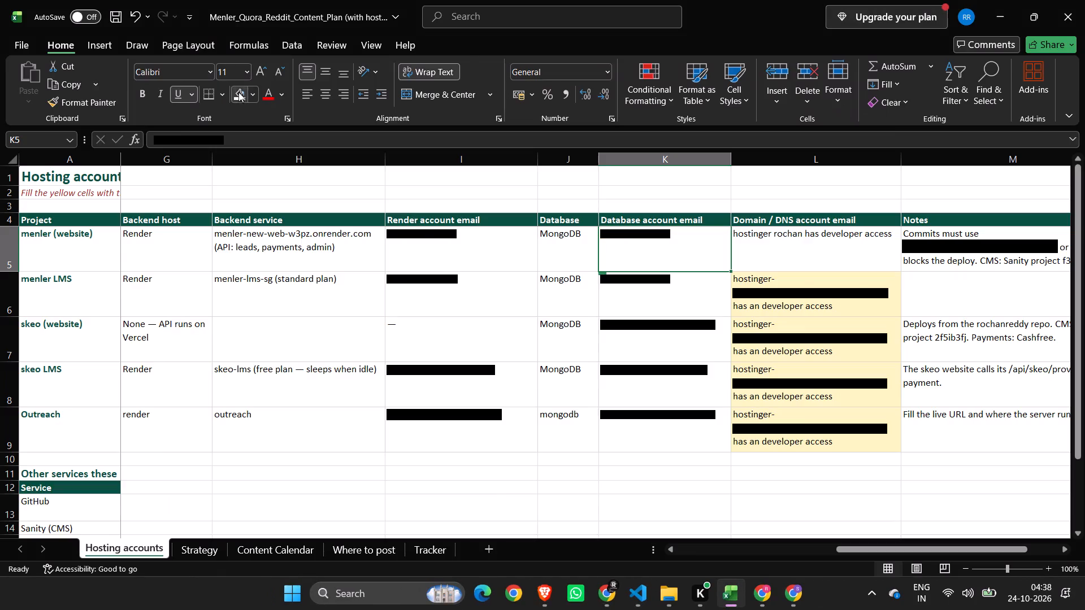
Change the yellow fill to white in the Domain / DNS account email cells of the menler LMS, skeo (website), skeo LMS and Outreach rows.
click(802, 304)
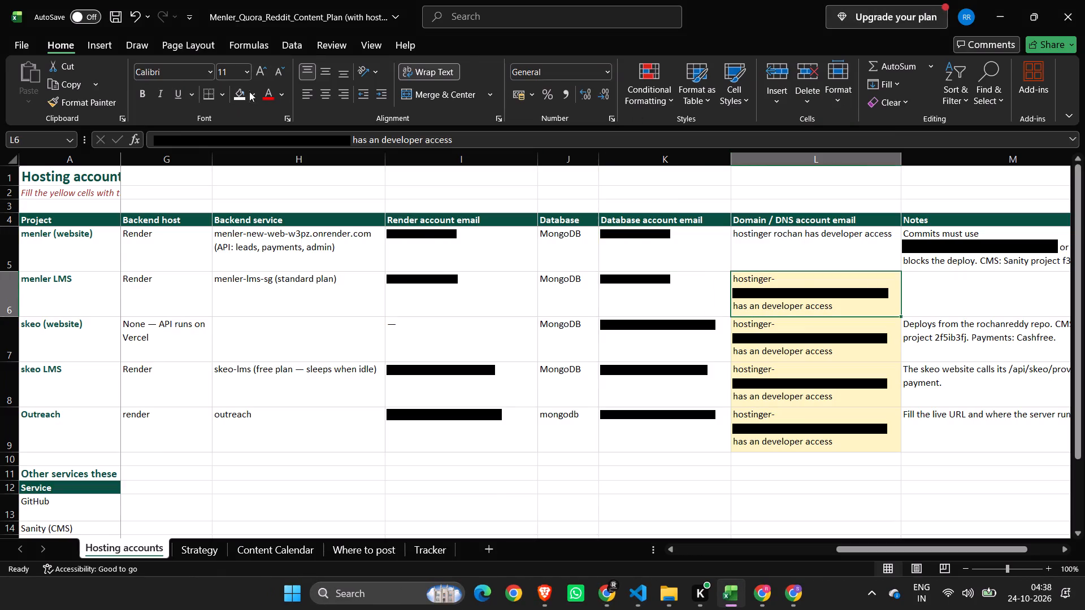
click(235, 92)
click(787, 346)
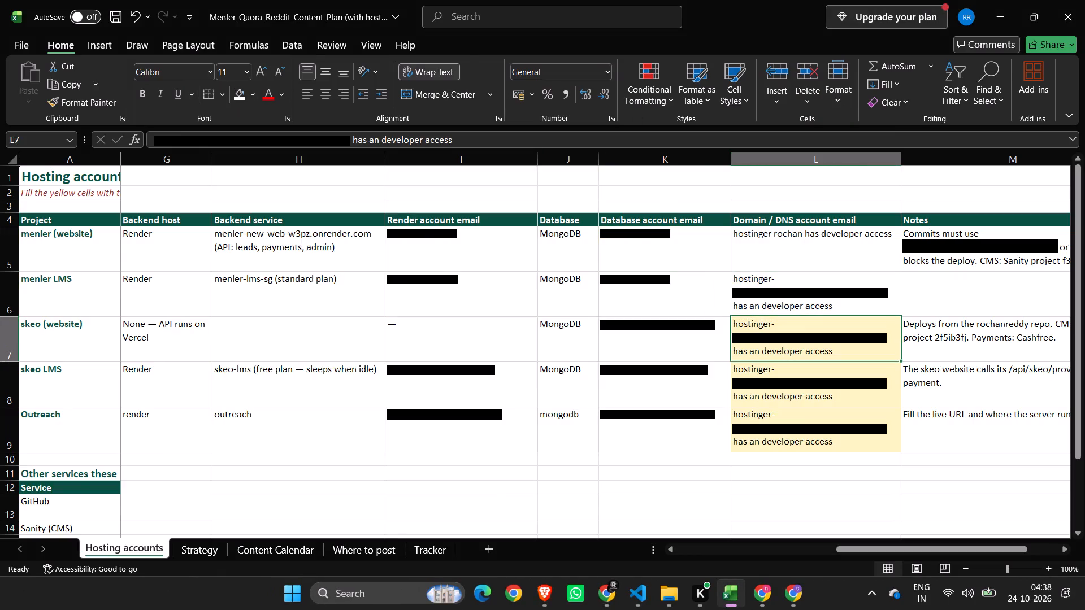
click(235, 86)
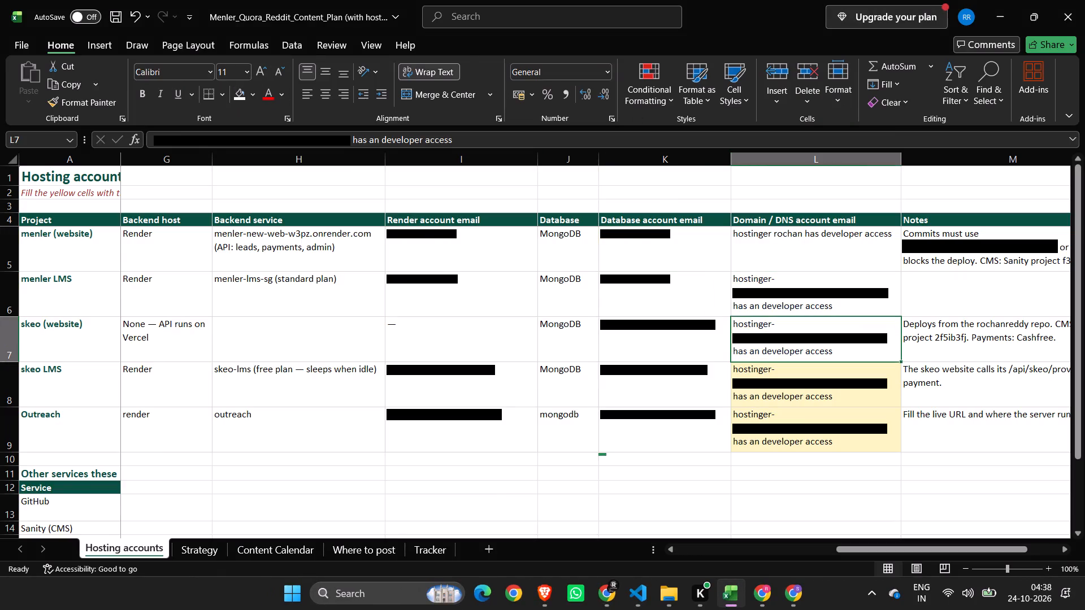
click(783, 388)
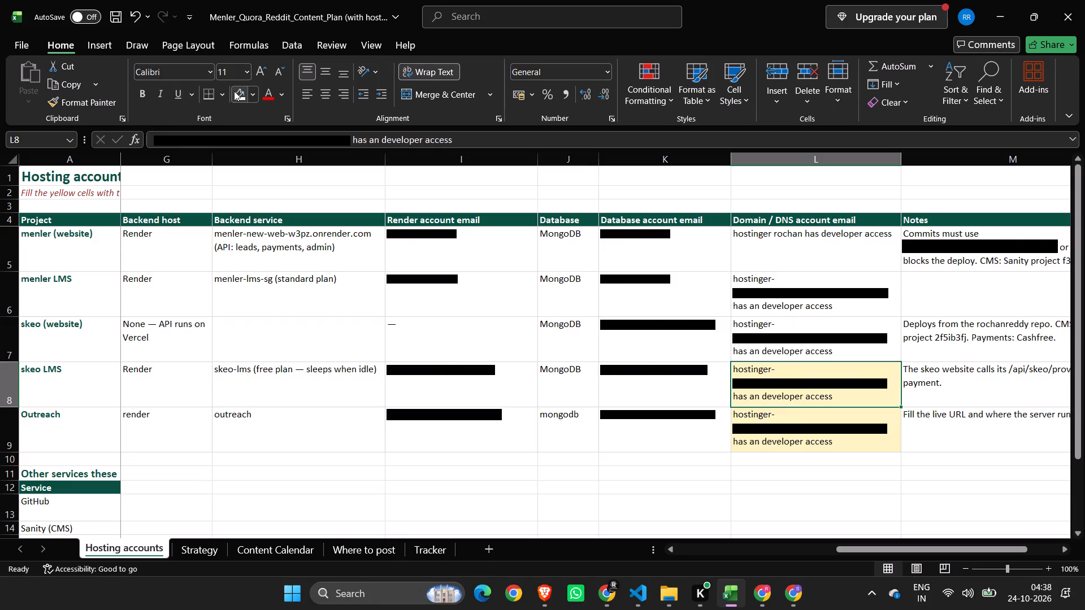
click(234, 91)
click(776, 435)
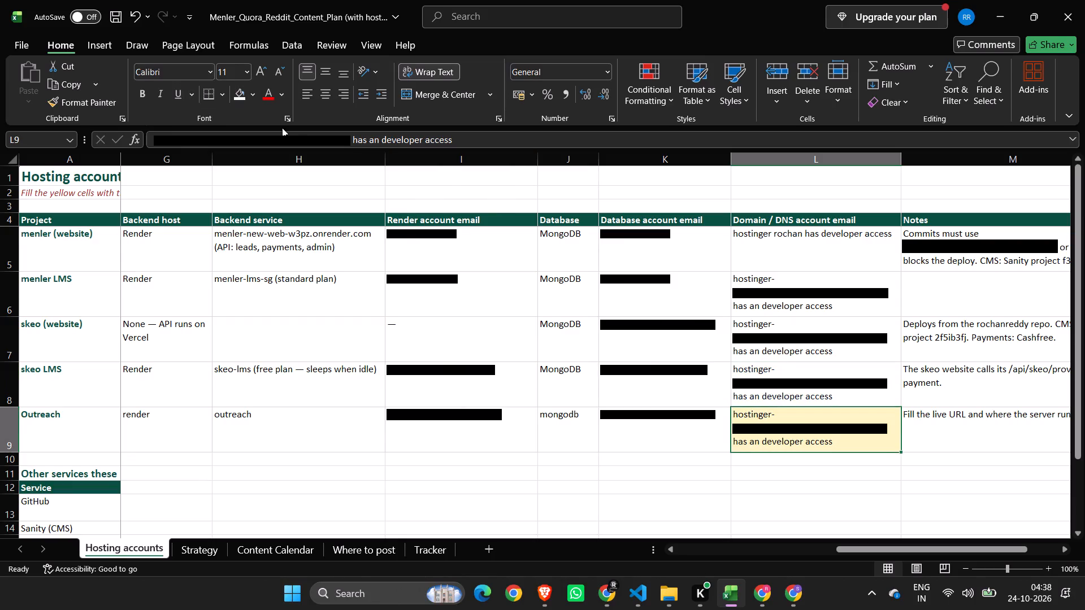
click(239, 95)
Remove the hyperlinks from the Vercel account email cells of all five project rows, from menler (website) down to Outreach.
scroll(387, 264, right, 2)
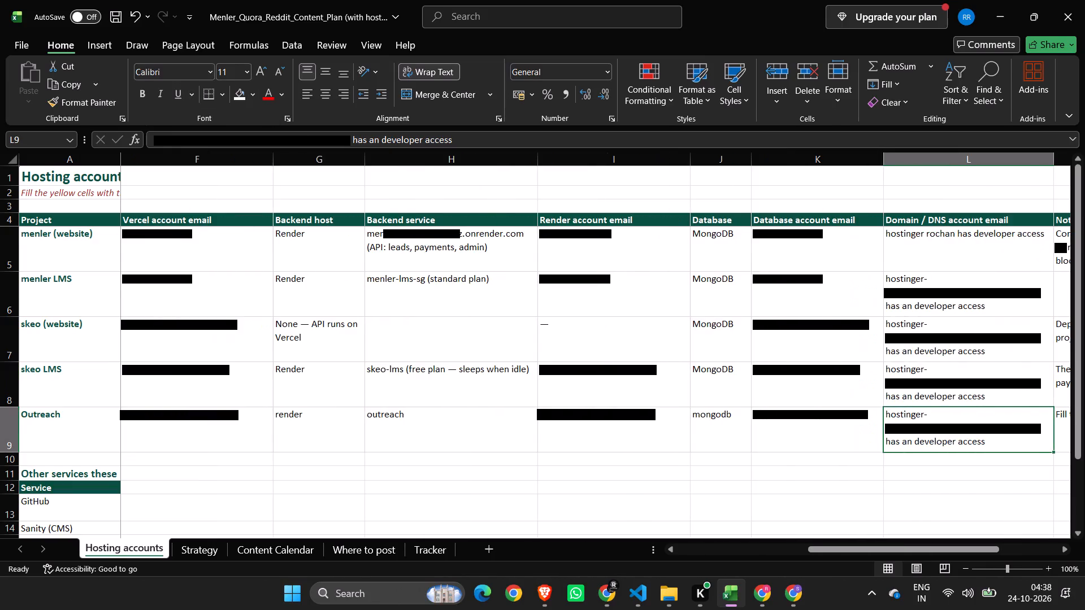
scroll(558, 303, right, 4)
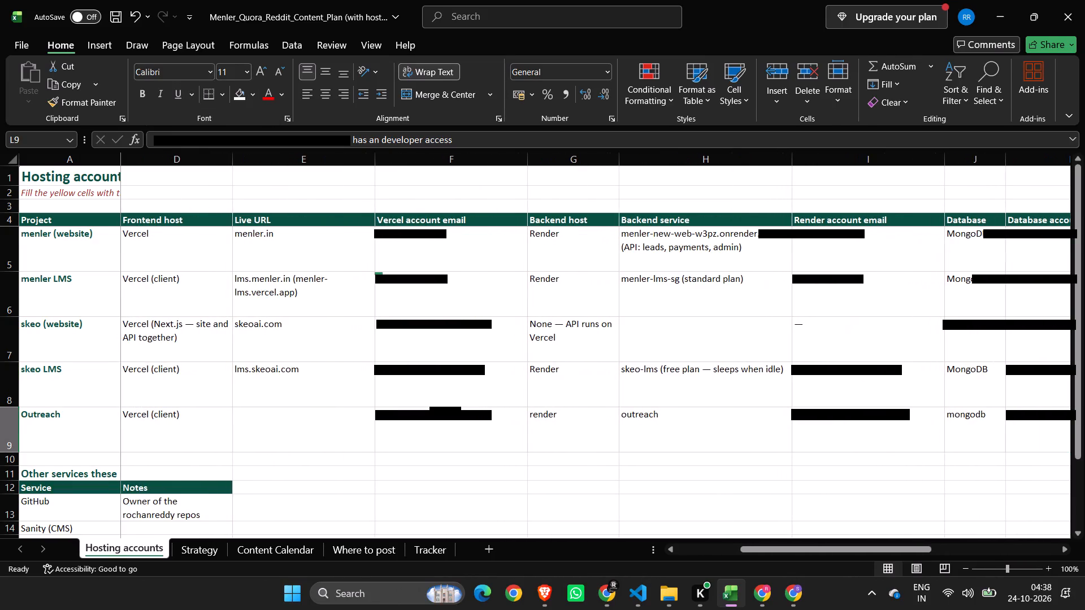
right_click(461, 252)
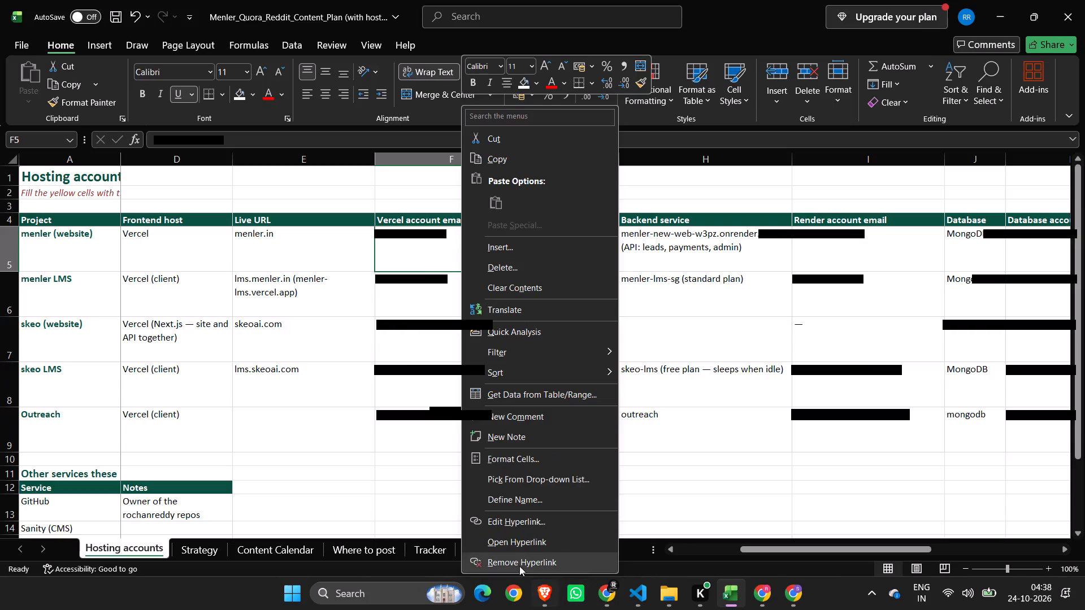
click(516, 562)
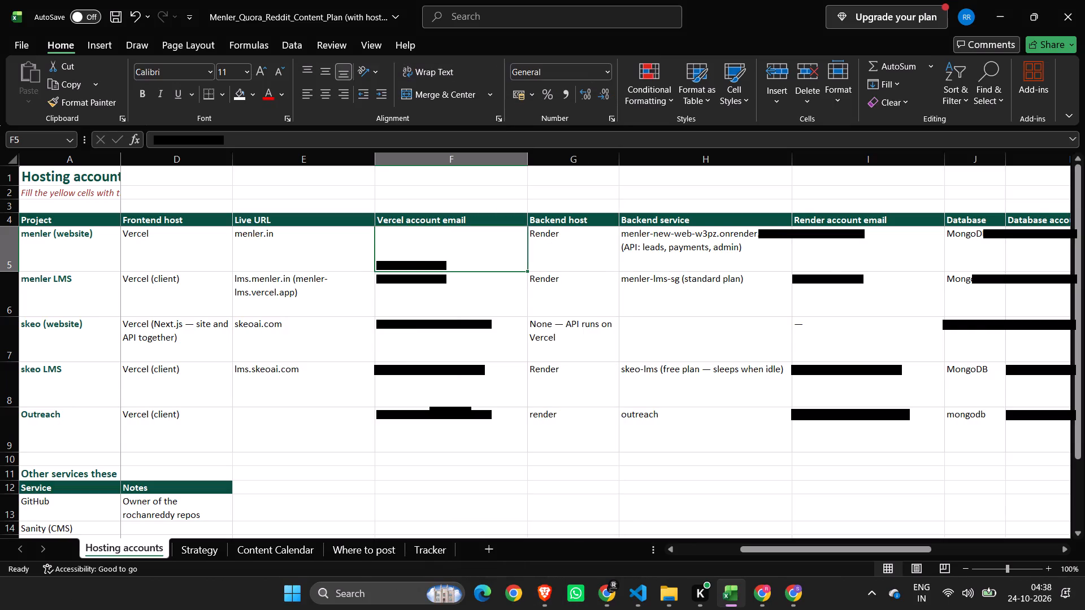
right_click(472, 292)
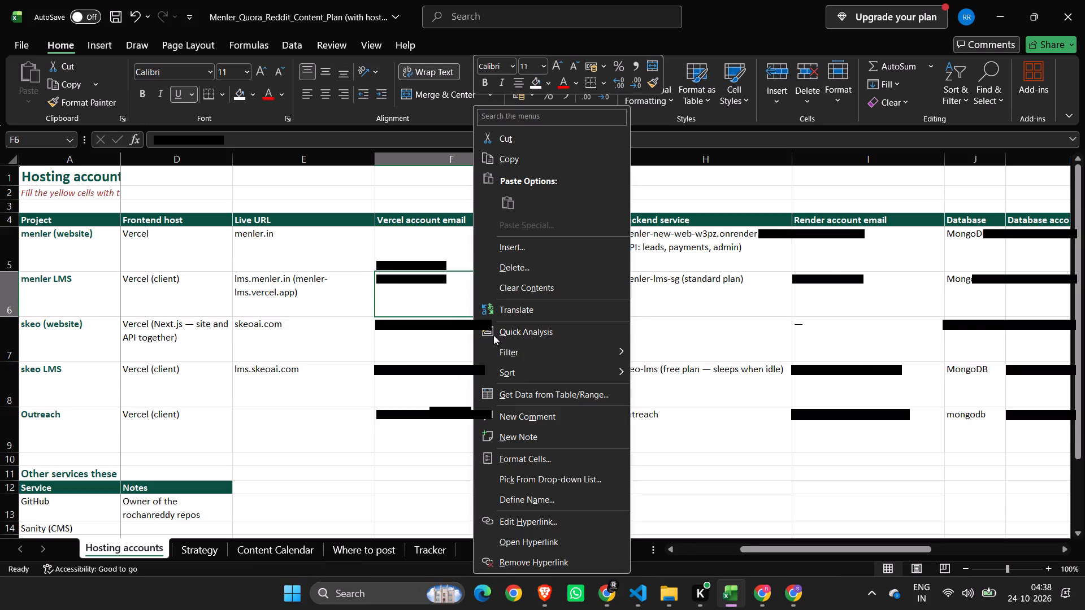
click(528, 564)
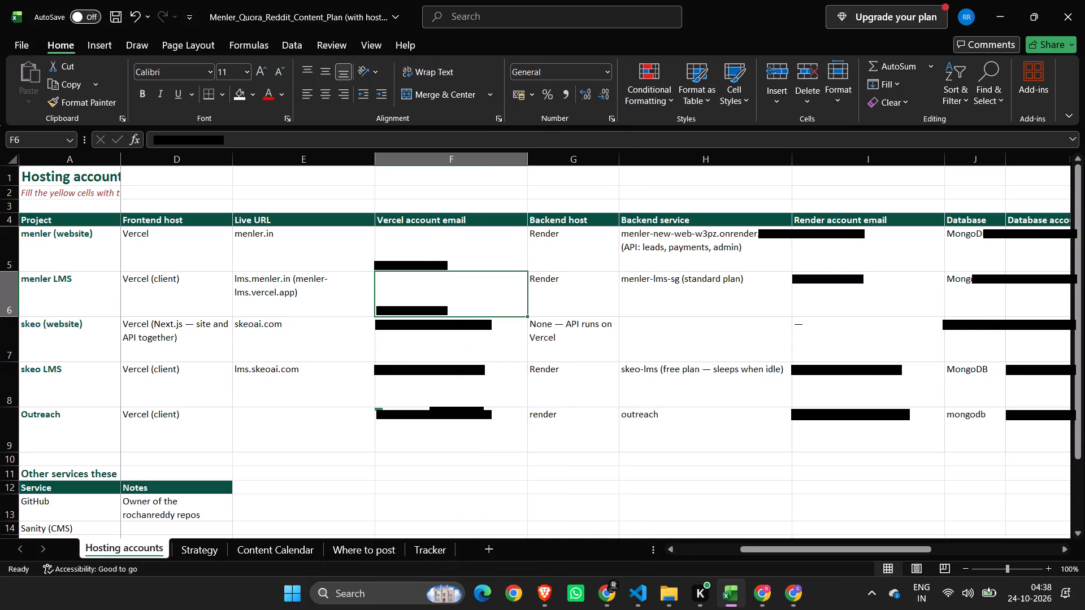
right_click(434, 329)
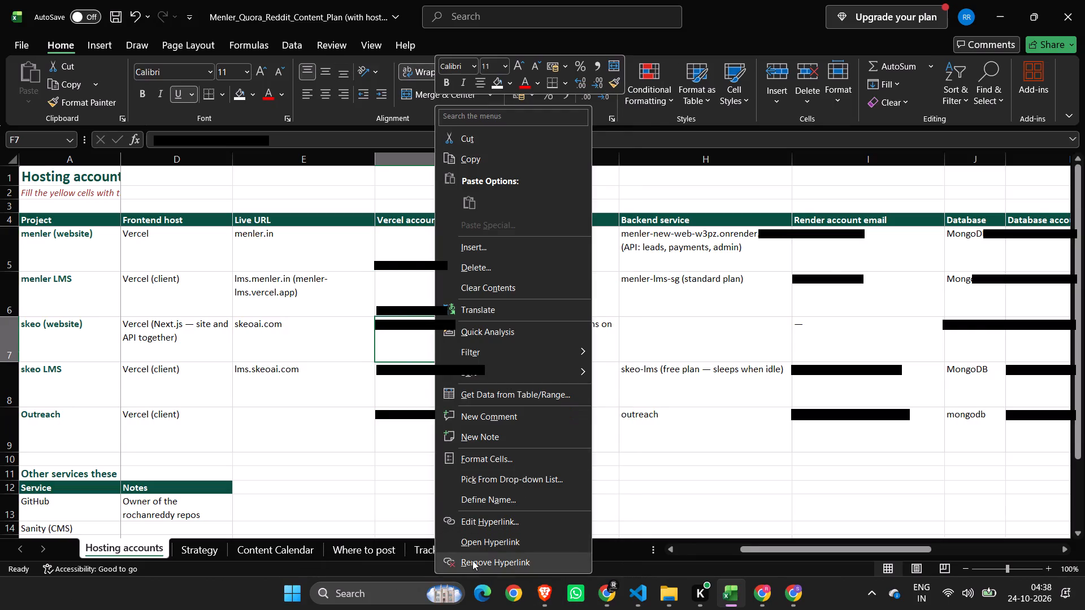
click(472, 560)
right_click(418, 386)
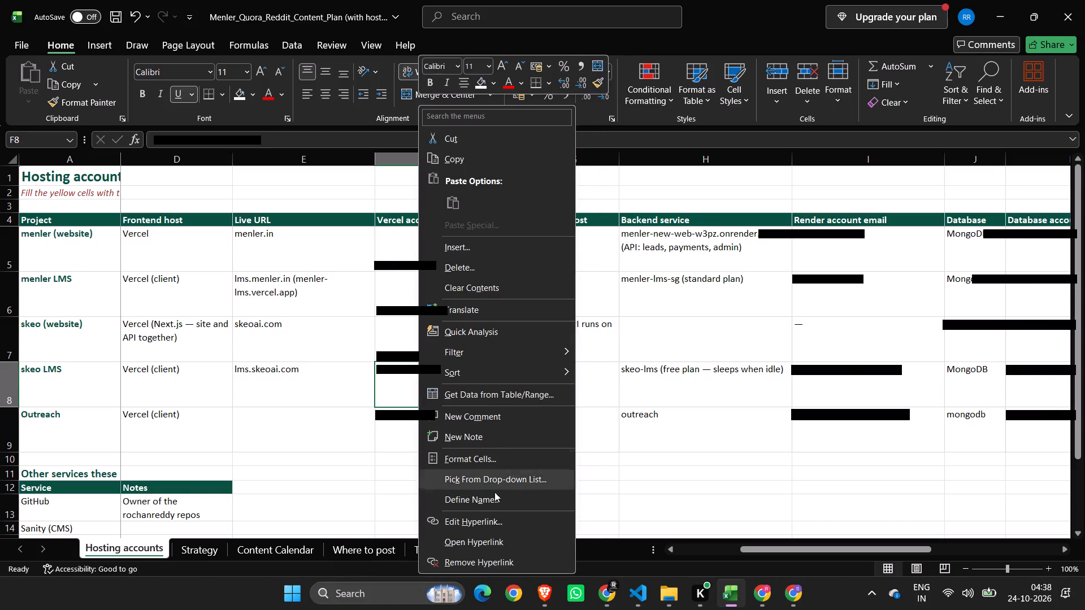
click(468, 555)
right_click(425, 427)
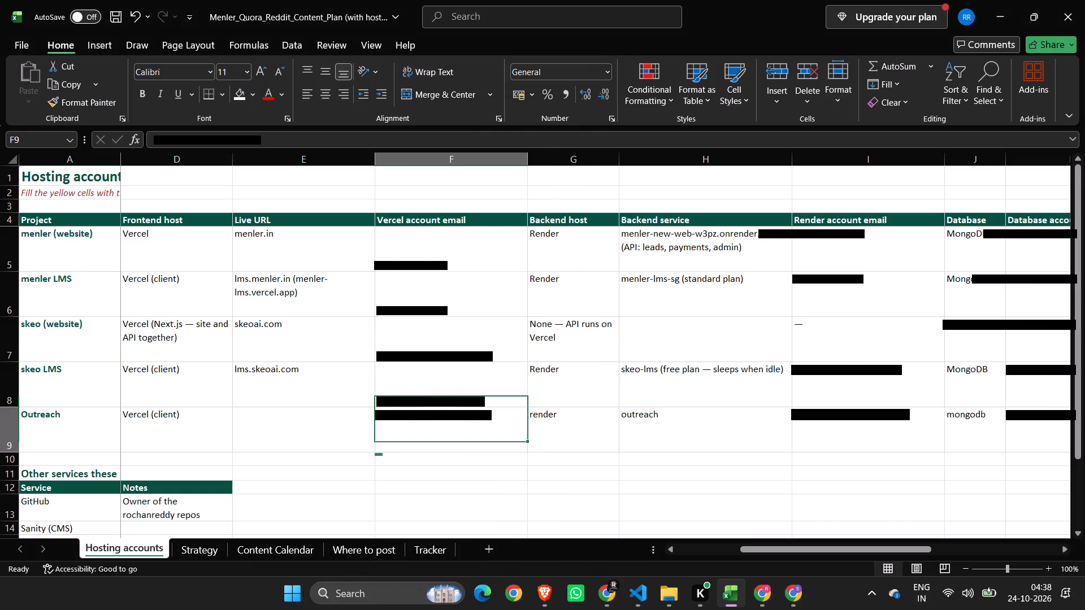
click(468, 565)
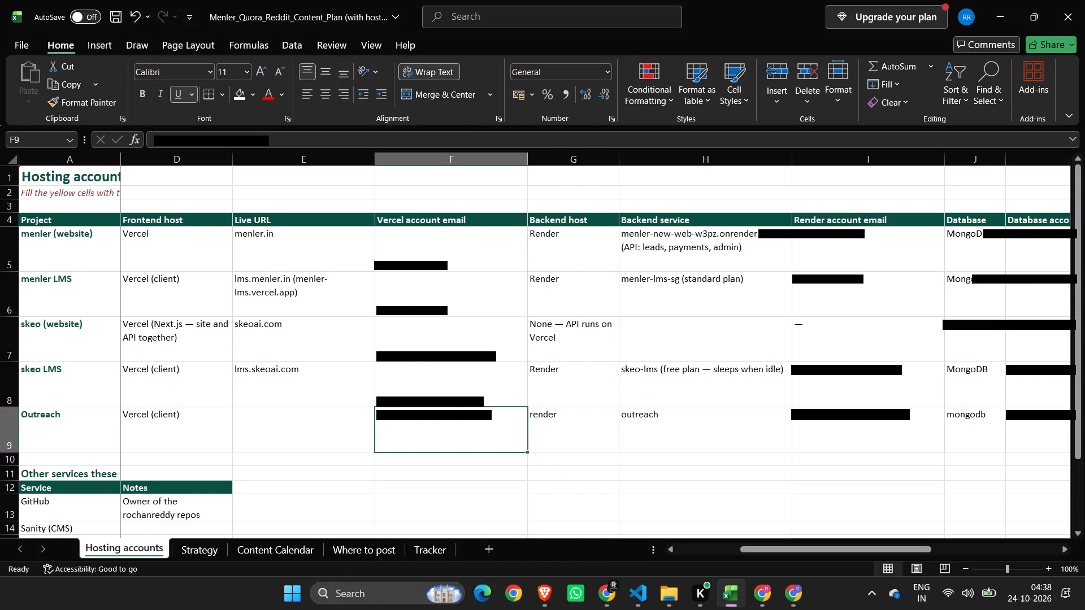
Remove the hyperlinks from the Render account email cells of the menler (website), menler LMS, skeo LMS and Outreach rows.
right_click(843, 245)
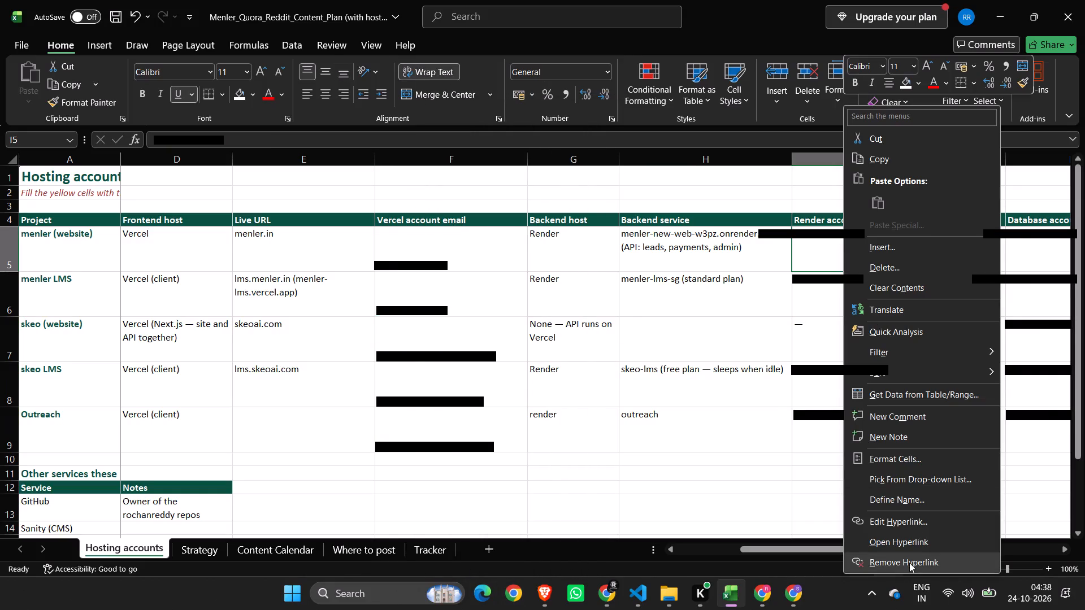
click(909, 563)
right_click(817, 291)
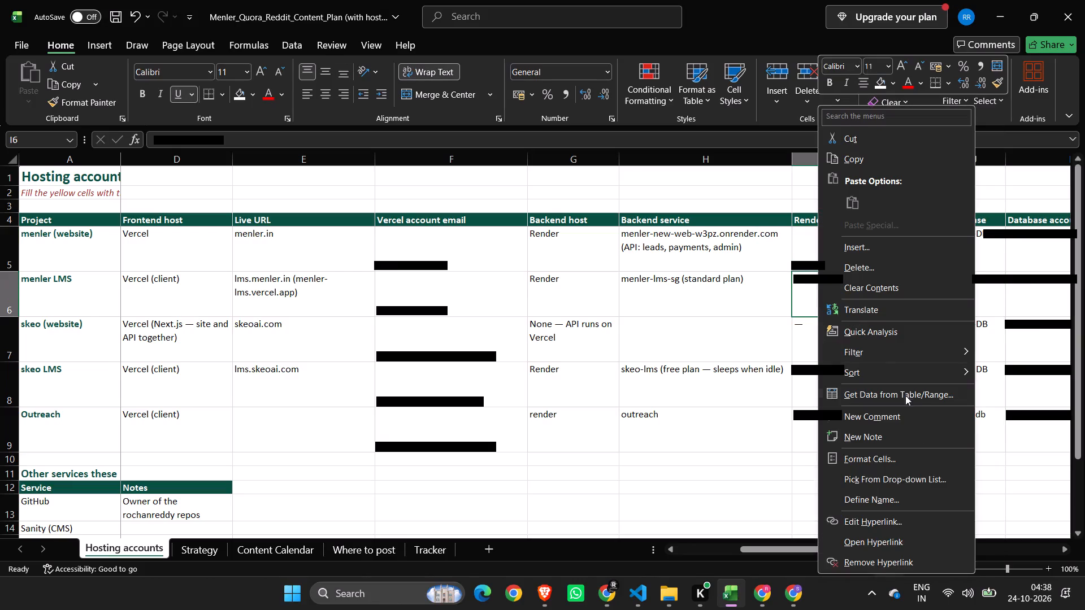
click(880, 557)
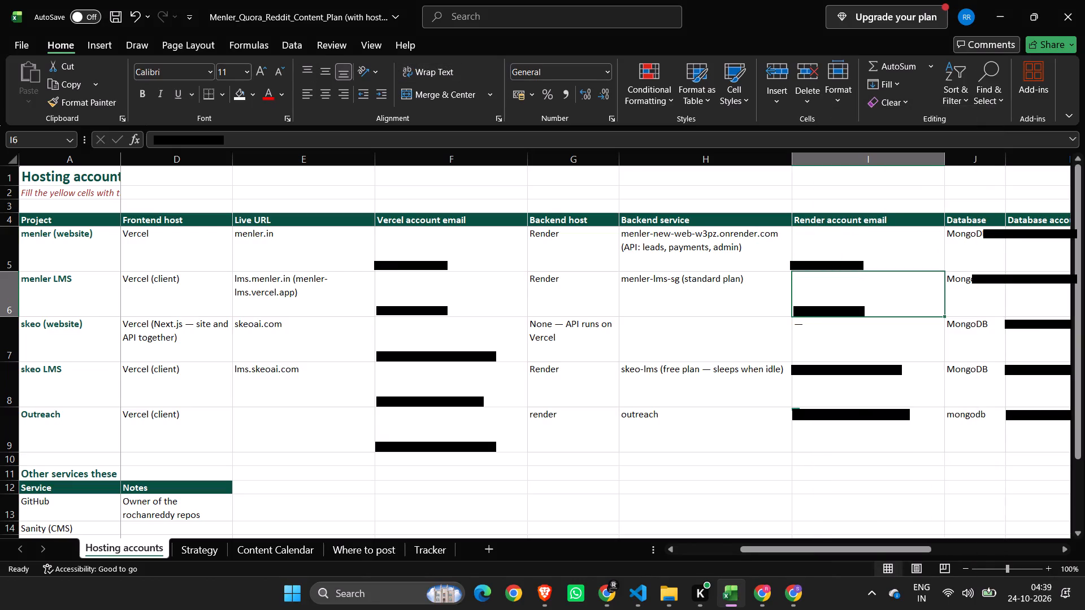
right_click(823, 366)
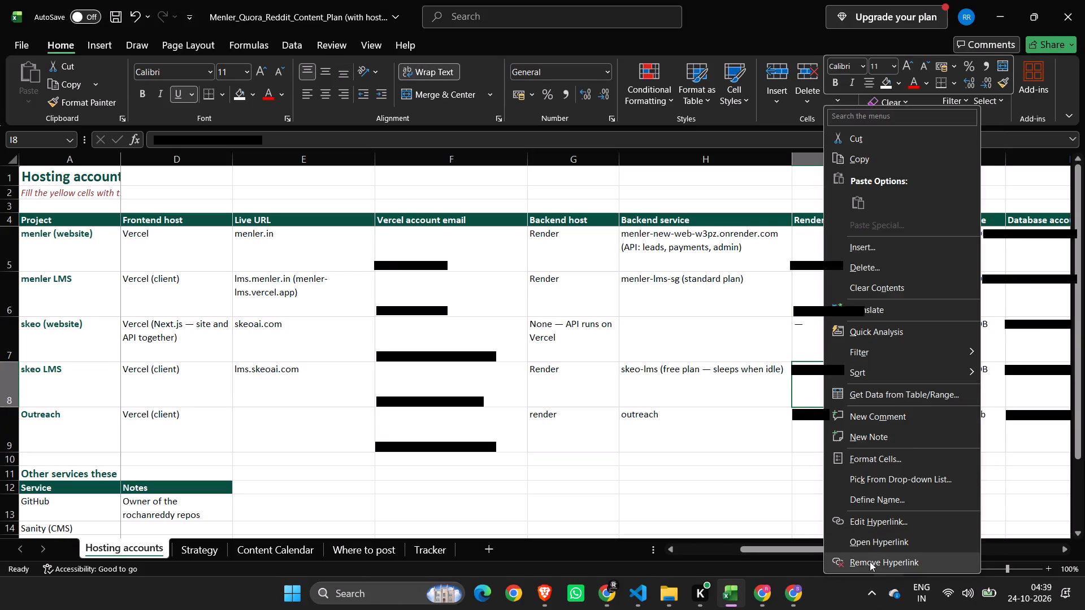
click(870, 561)
right_click(879, 425)
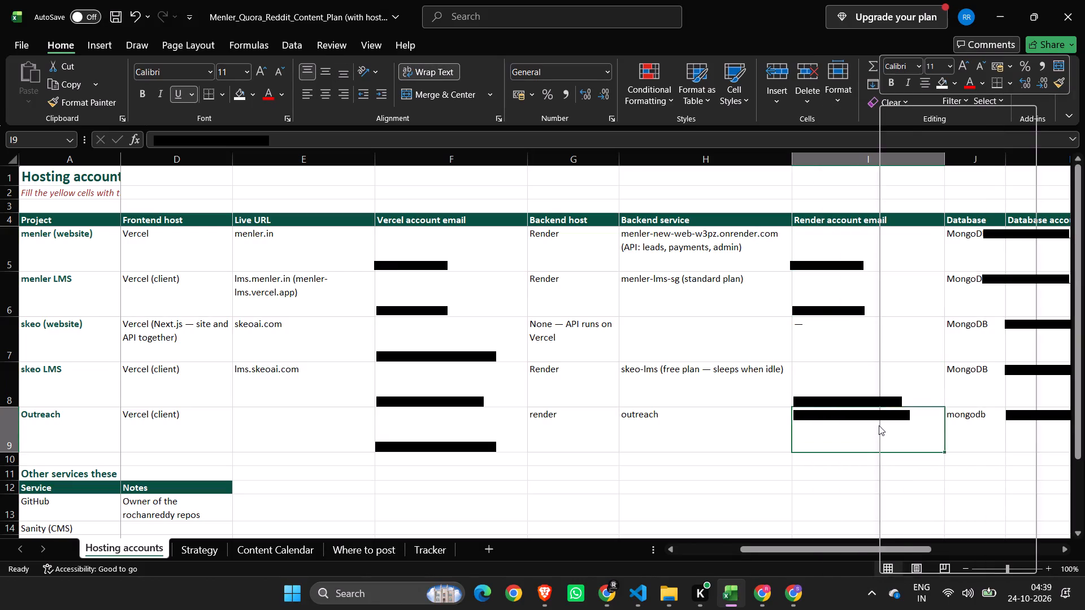
click(926, 563)
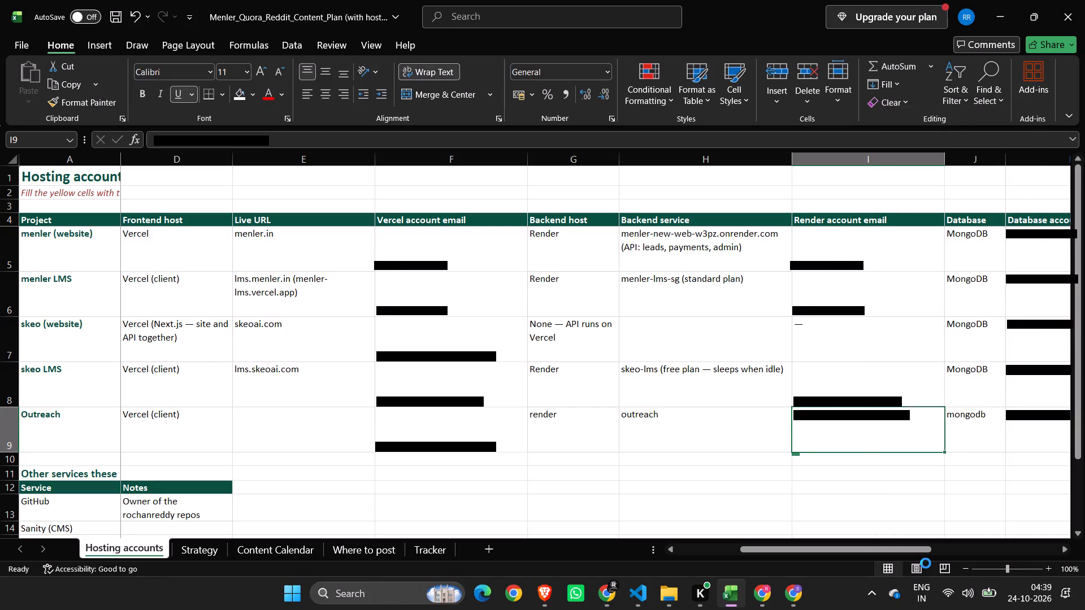
Remove the hyperlinks from the Database account email cells of the menler (website), menler LMS, skeo (website) and skeo LMS rows.
scroll(811, 478, left, 3)
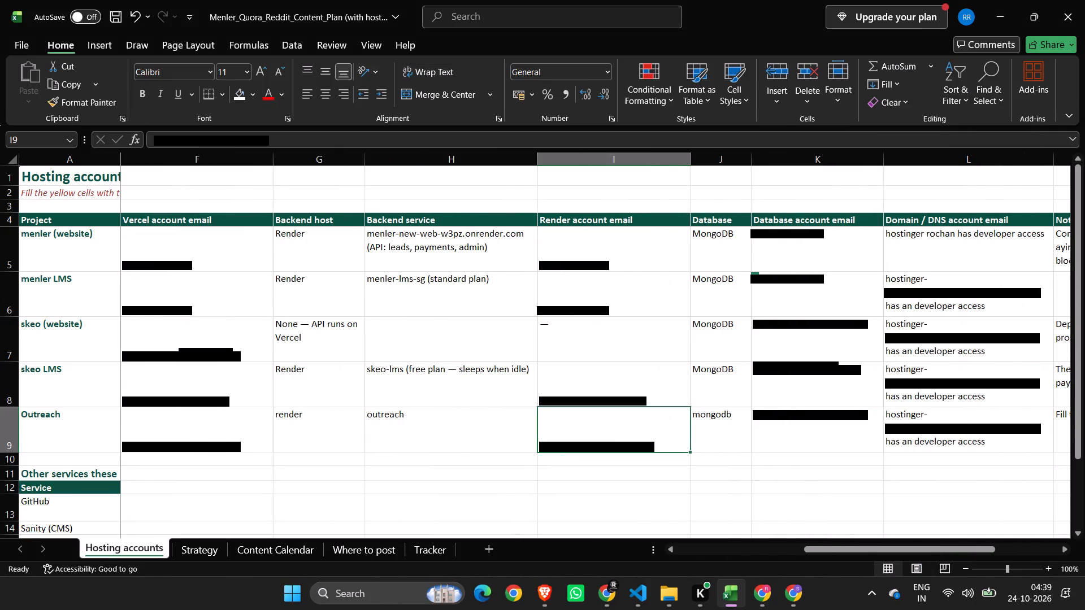
right_click(787, 258)
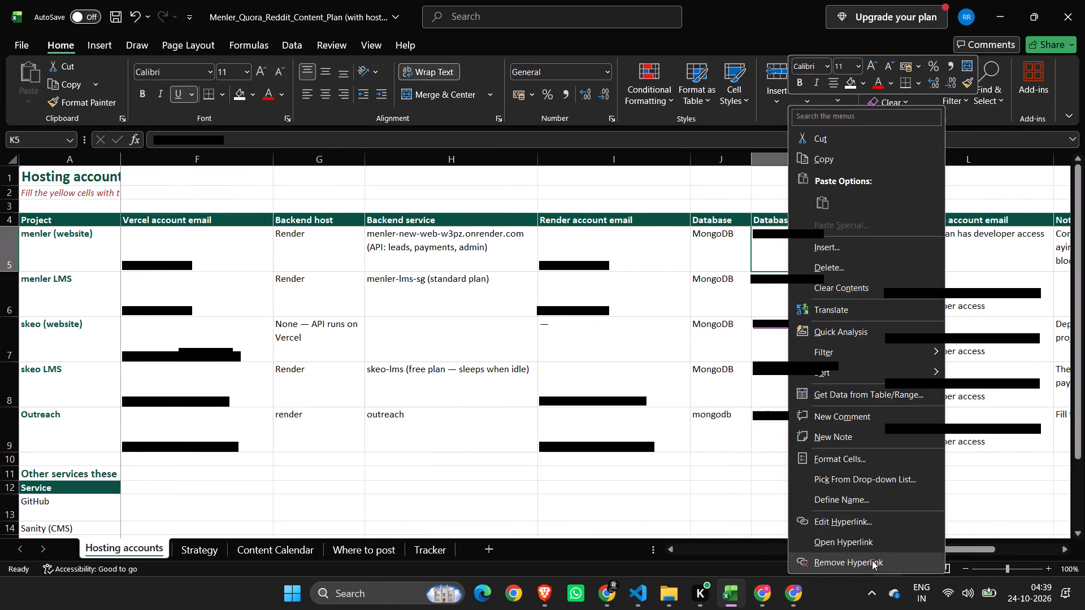
click(852, 565)
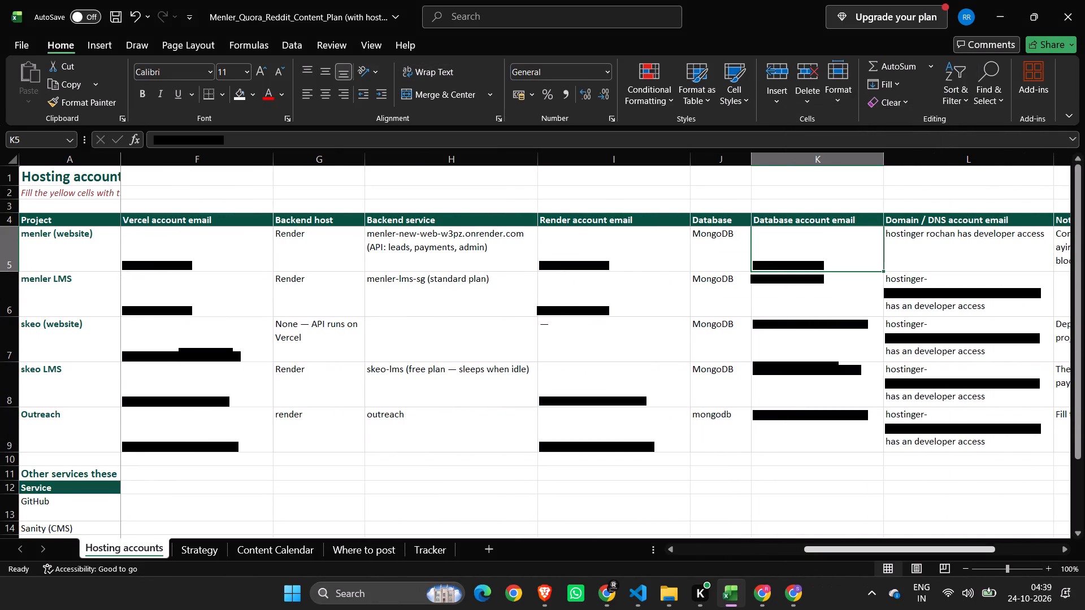
right_click(793, 289)
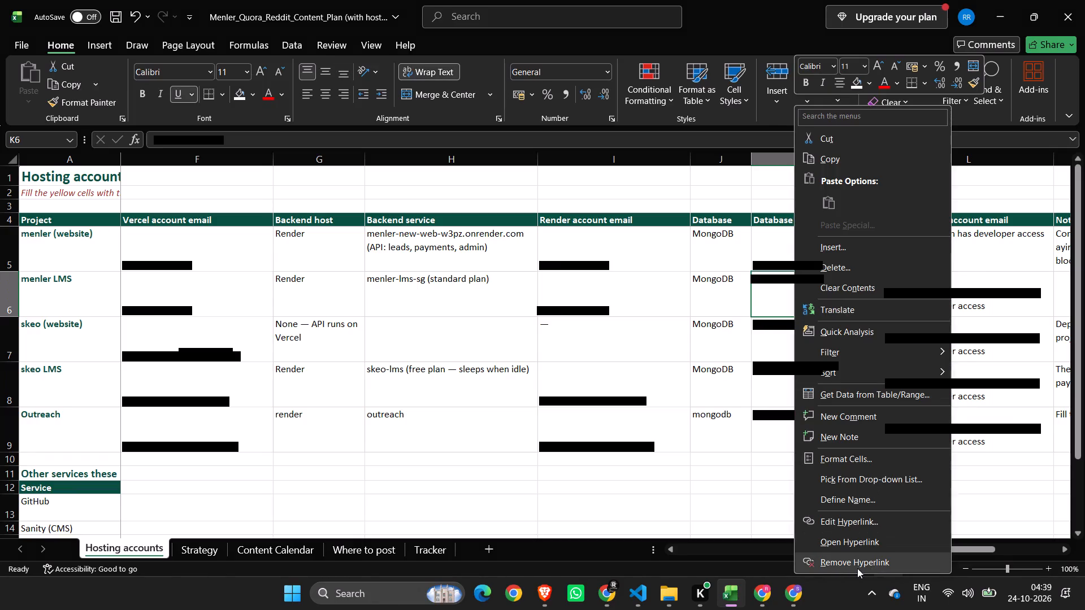
click(857, 568)
right_click(774, 326)
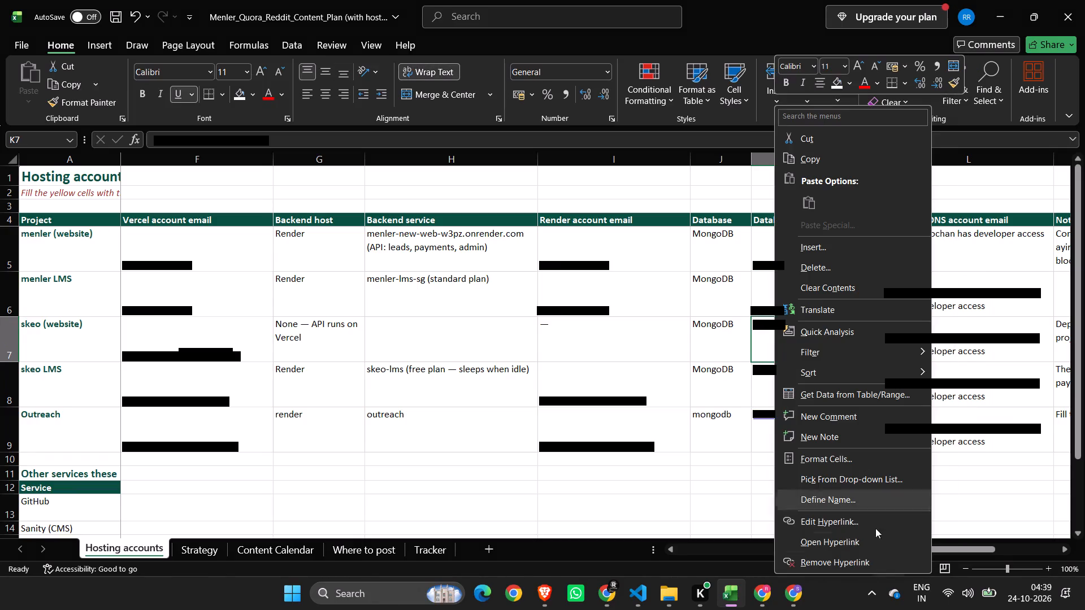
click(839, 565)
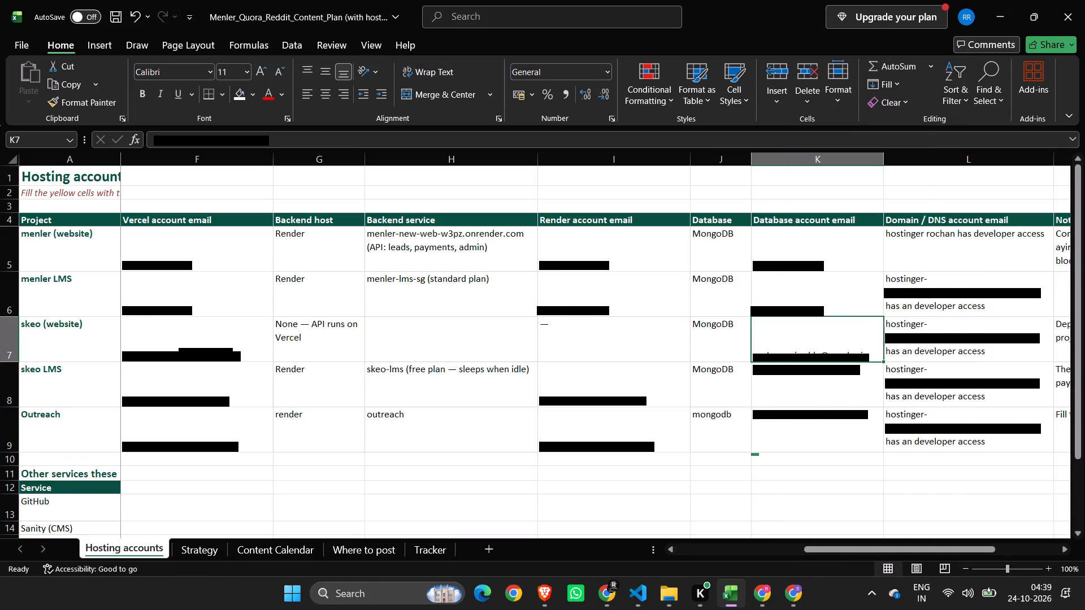
right_click(787, 386)
click(850, 561)
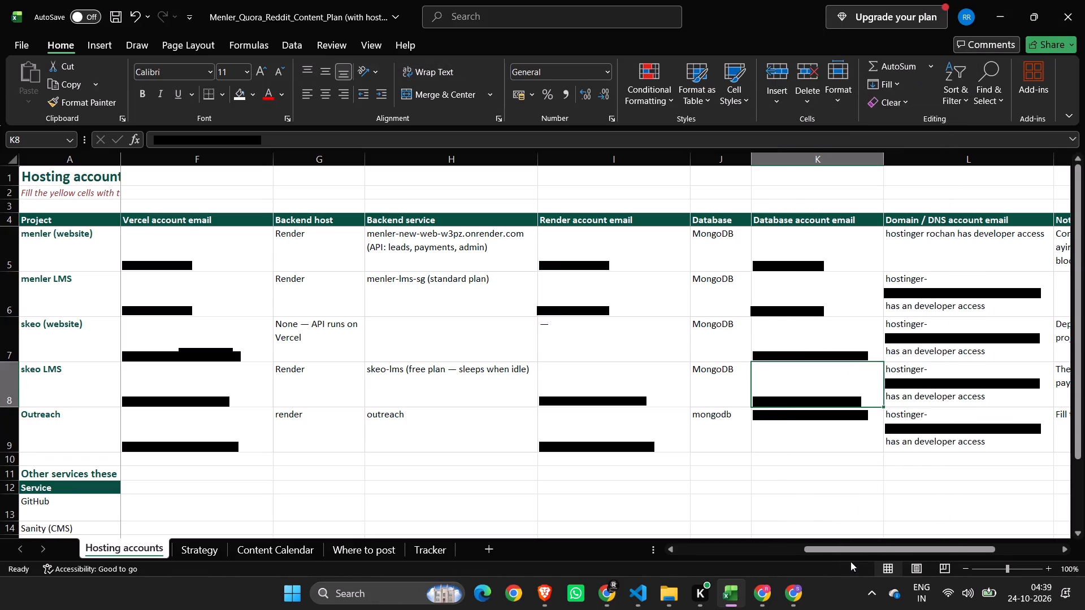
Review the "Other services these projects use" table and the project rows above it for remaining yellow cells.
scroll(630, 503, right, 9)
scroll(630, 503, down, 1)
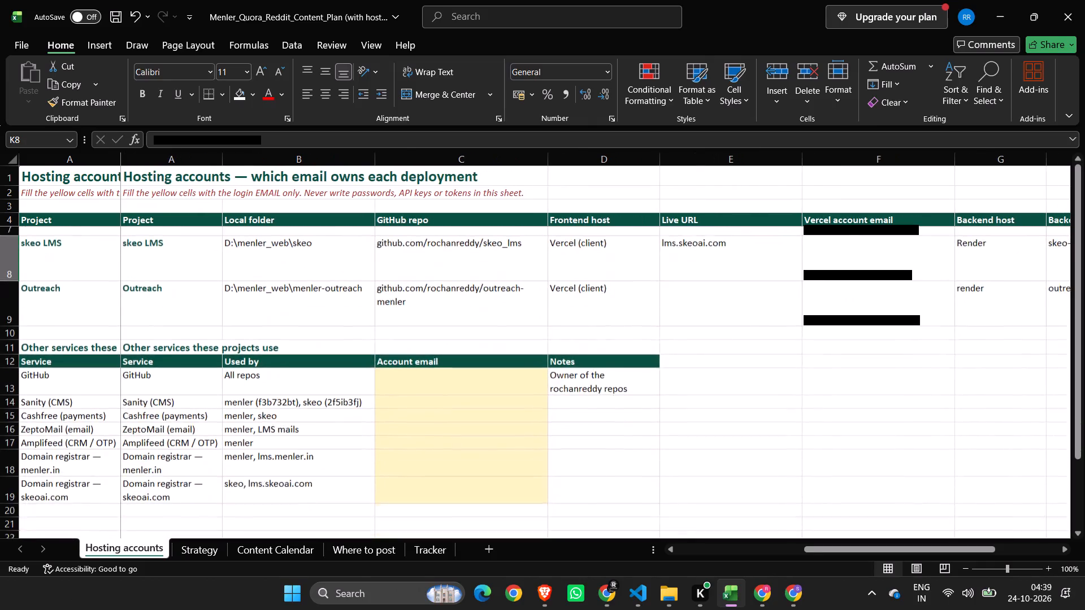
scroll(630, 503, down, 1)
scroll(722, 492, right, 1)
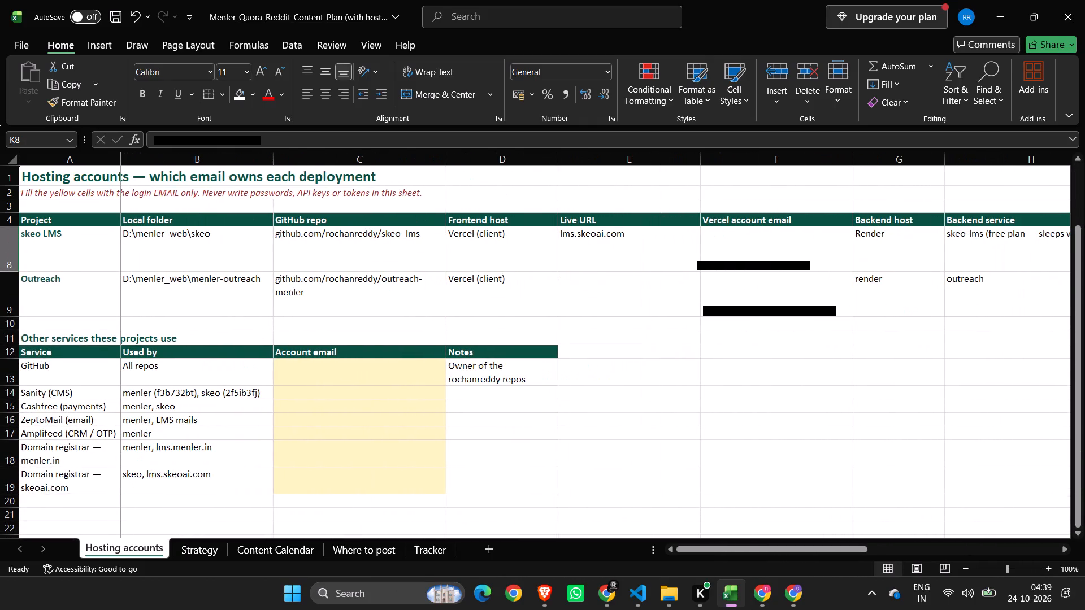
scroll(247, 417, right, 3)
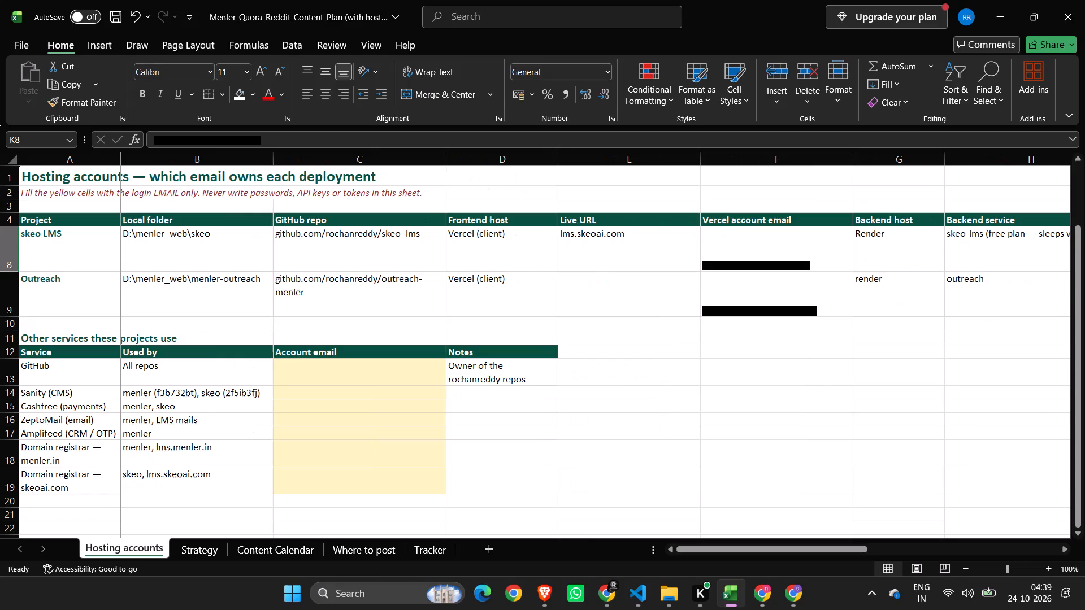
scroll(247, 417, up, 1)
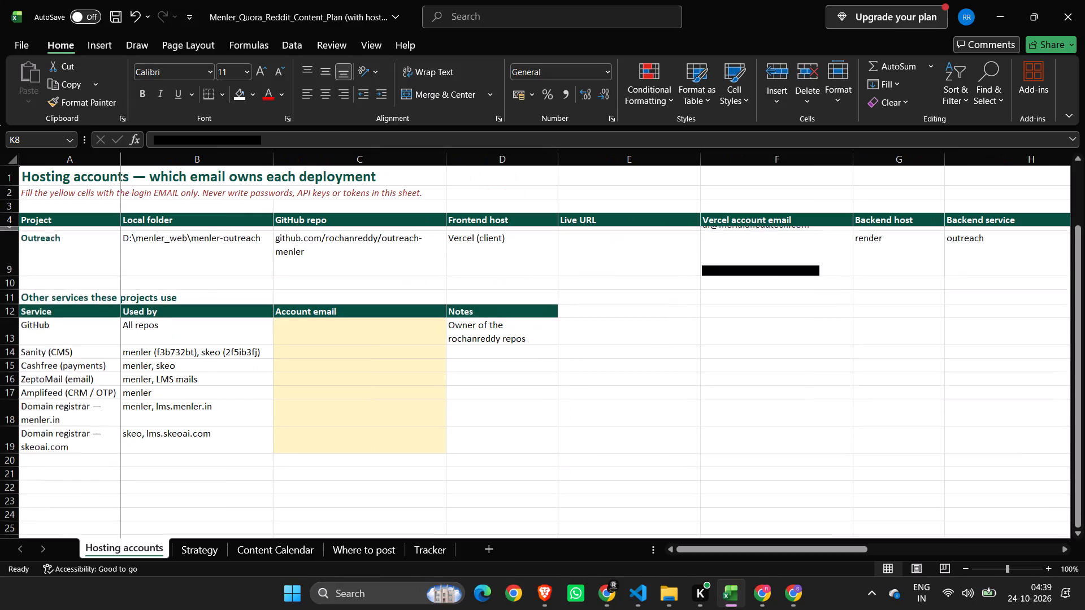
scroll(247, 417, up, 2)
scroll(247, 417, down, 1)
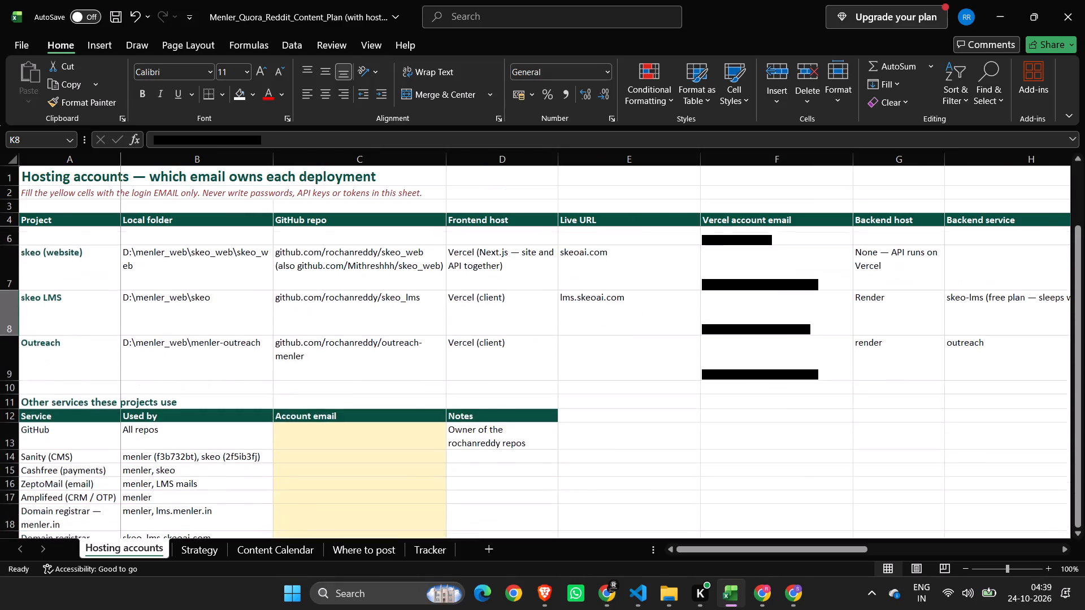
scroll(247, 417, down, 2)
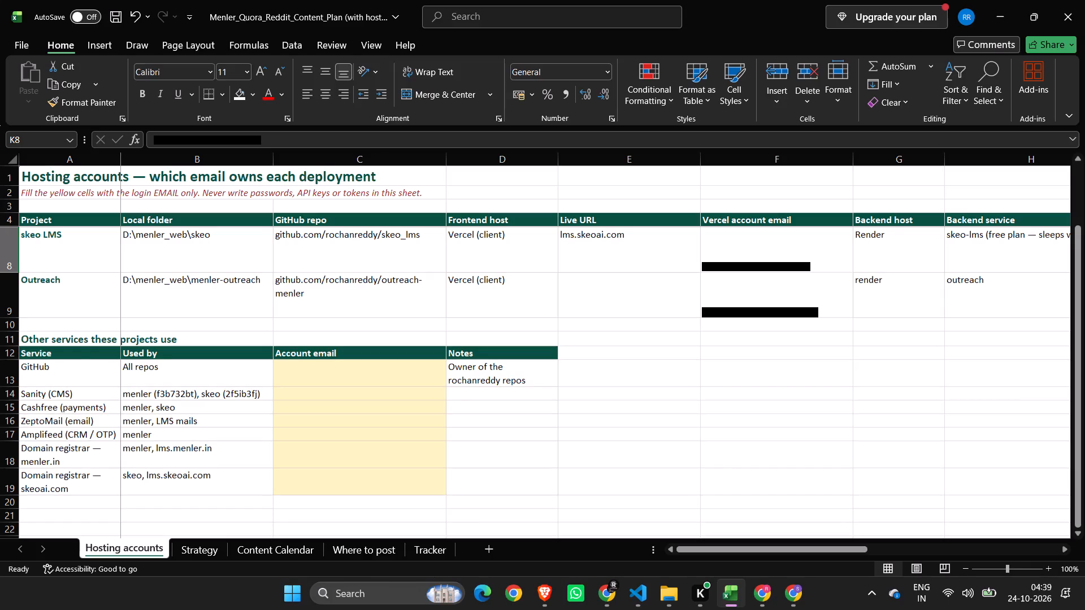
Change the ZeptoMail (email) row's Account email cell to a white fill and enter "amplifeed" in it.
click(294, 421)
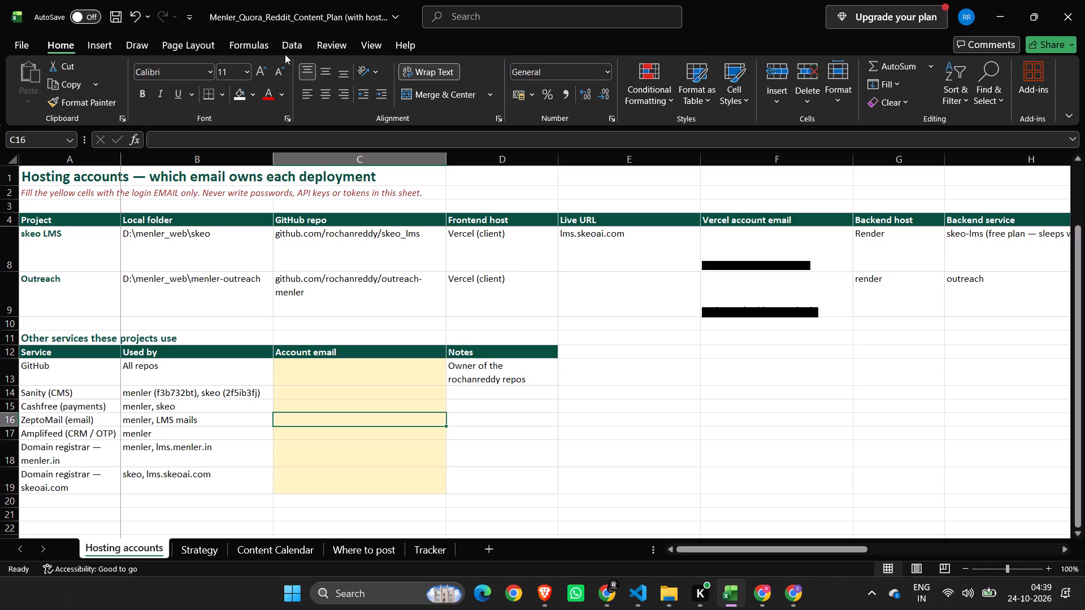
click(243, 94)
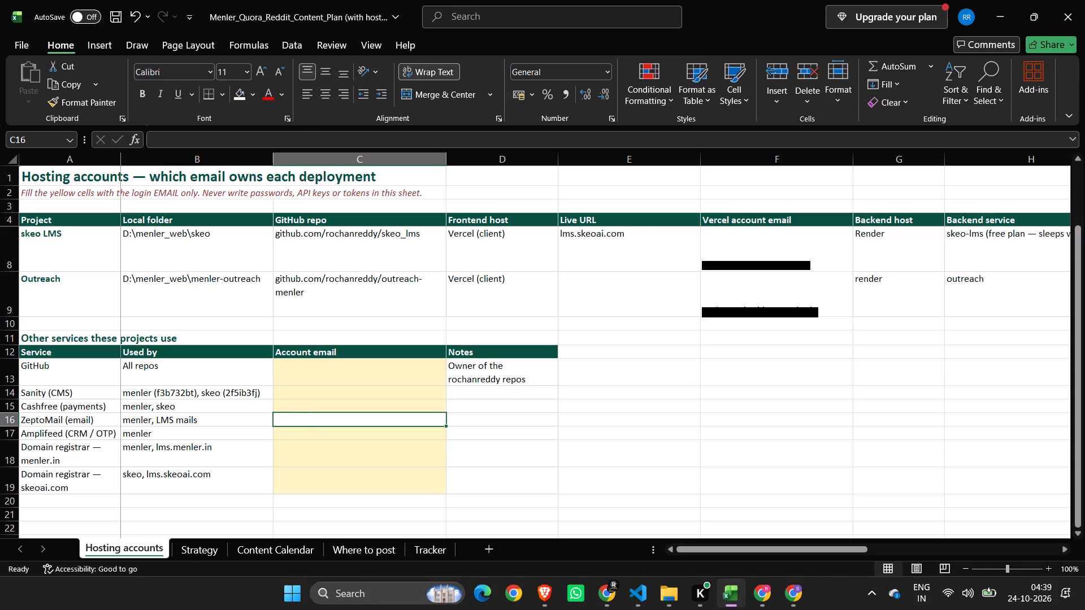
click(297, 411)
double_click(289, 417)
text(ap)
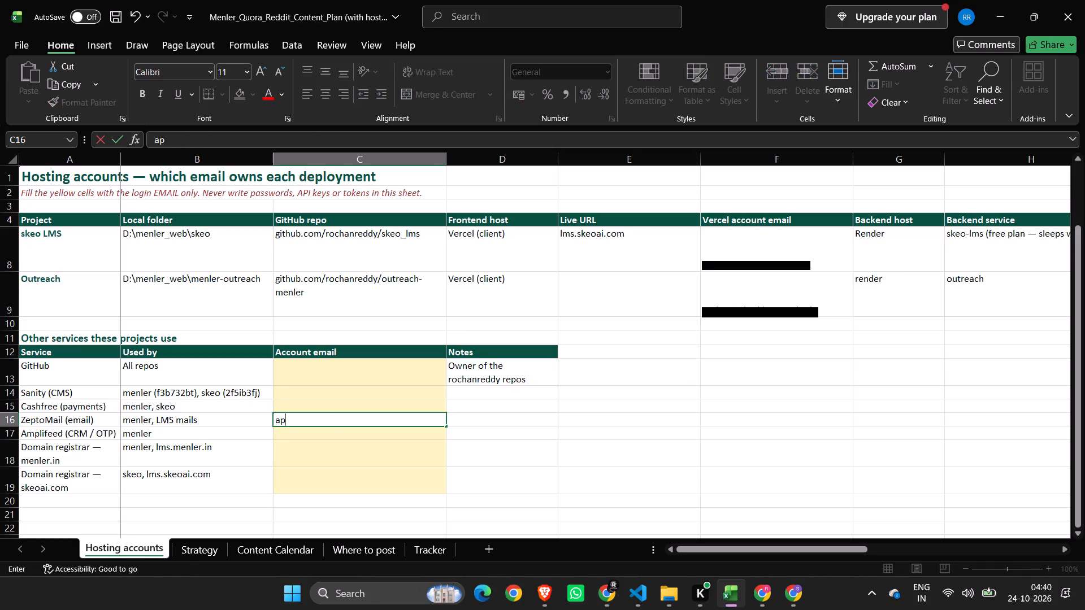
key(BackSpace)
text(mplifeed)
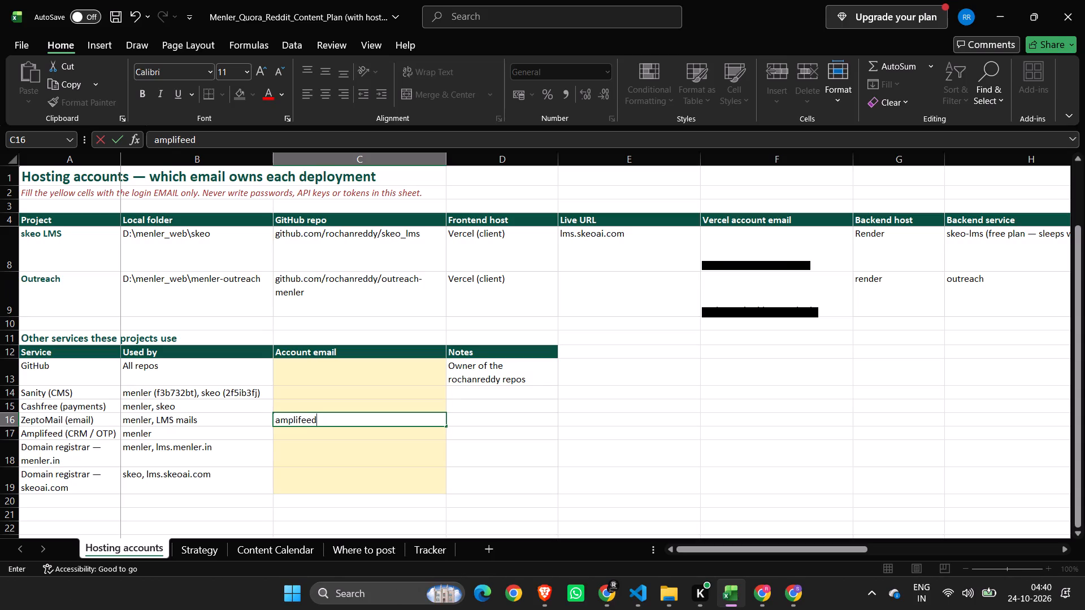
Change the yellow fill to white in the Cashfree (payments) row's Account email cell, leaving the cell empty.
double_click(297, 402)
right_click(297, 402)
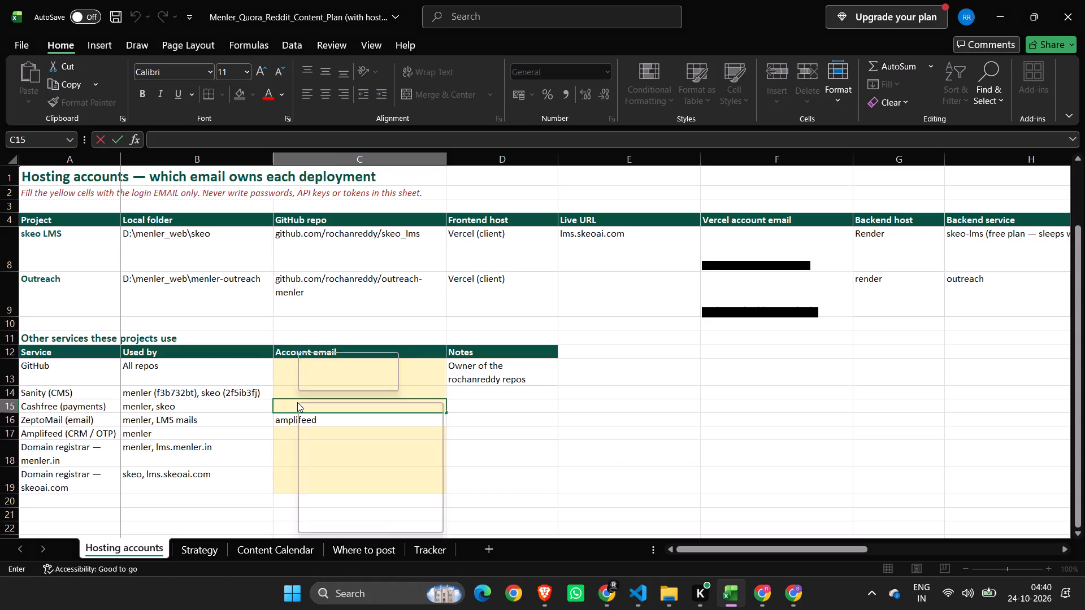
click(276, 406)
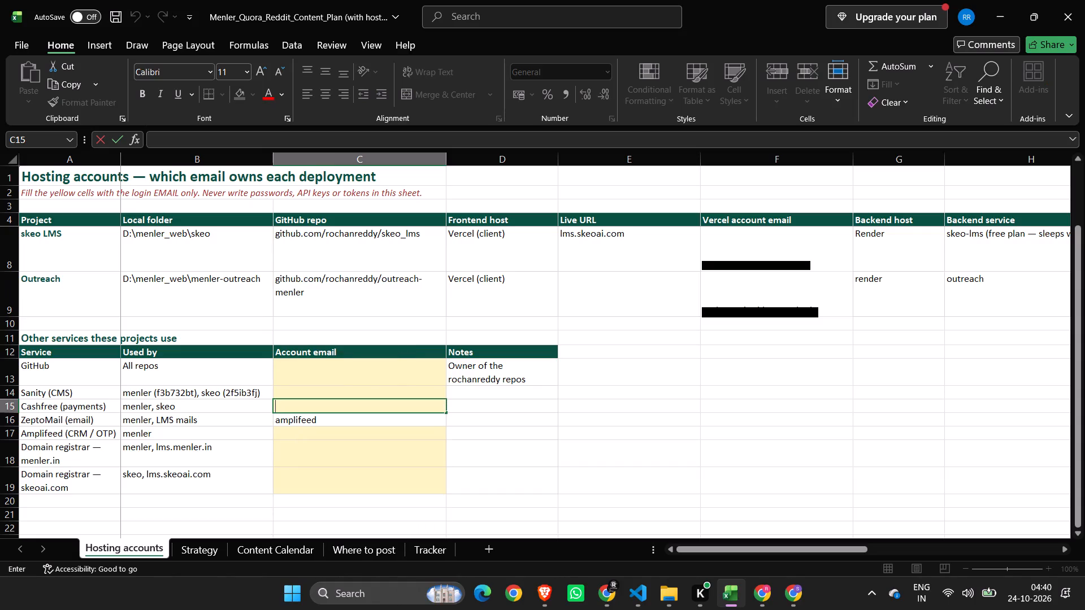
right_click(288, 404)
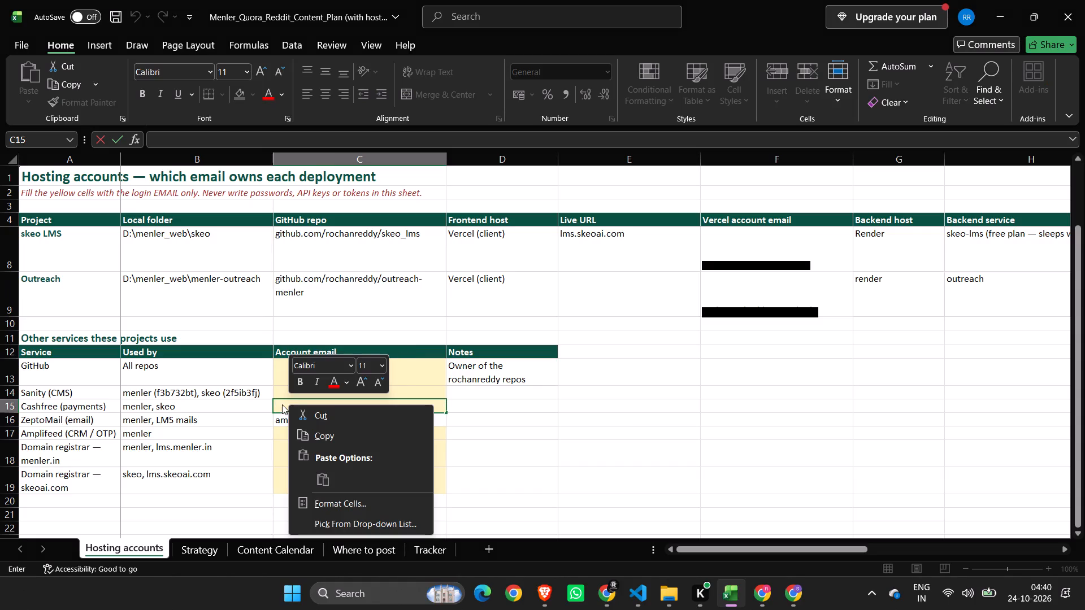
click(279, 404)
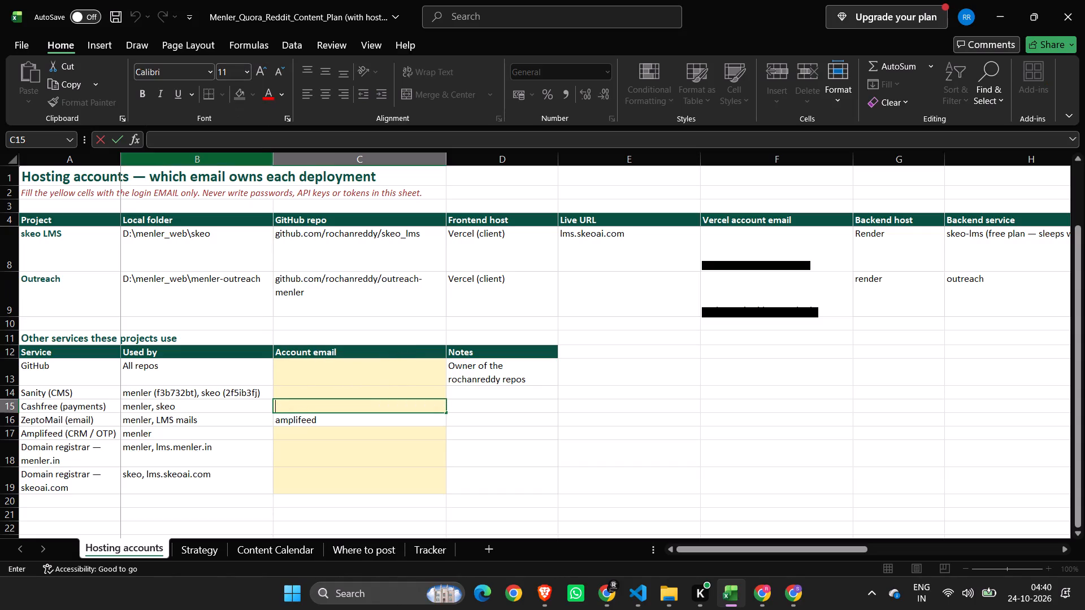
click(516, 439)
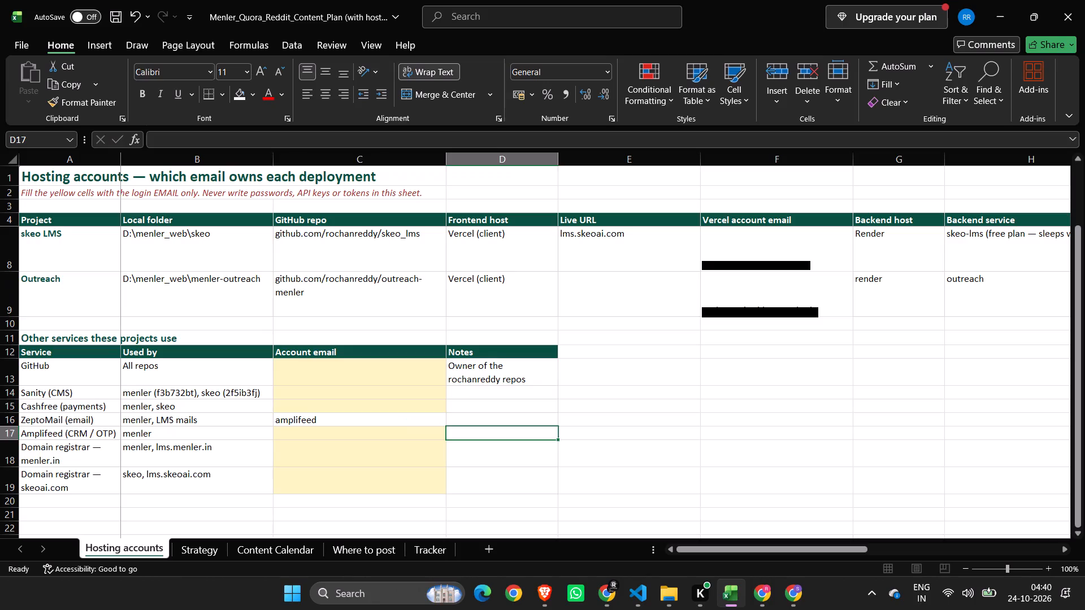
click(422, 408)
click(238, 89)
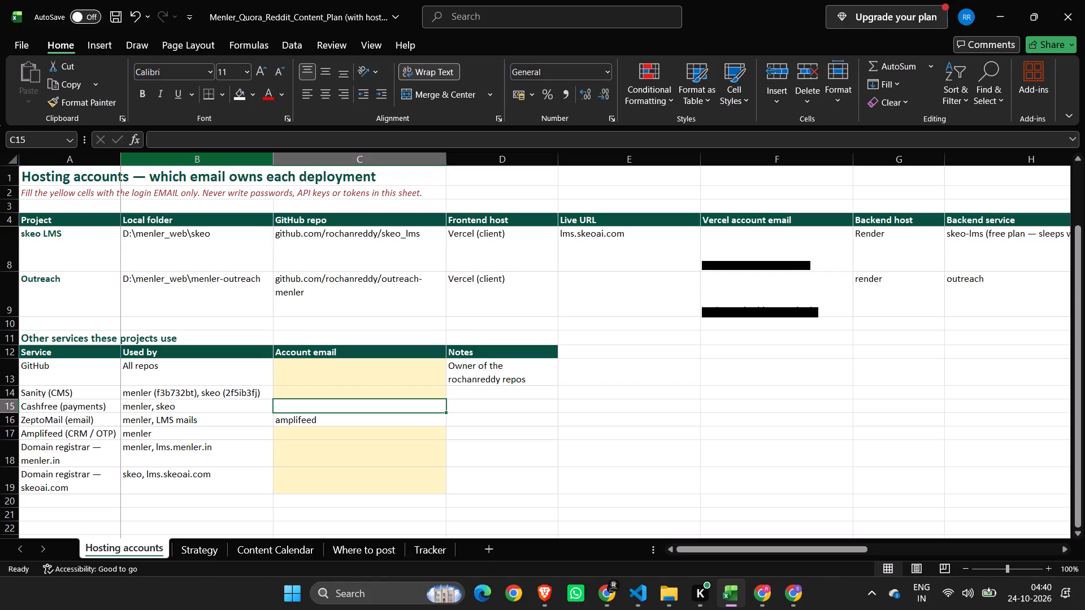
double_click(280, 405)
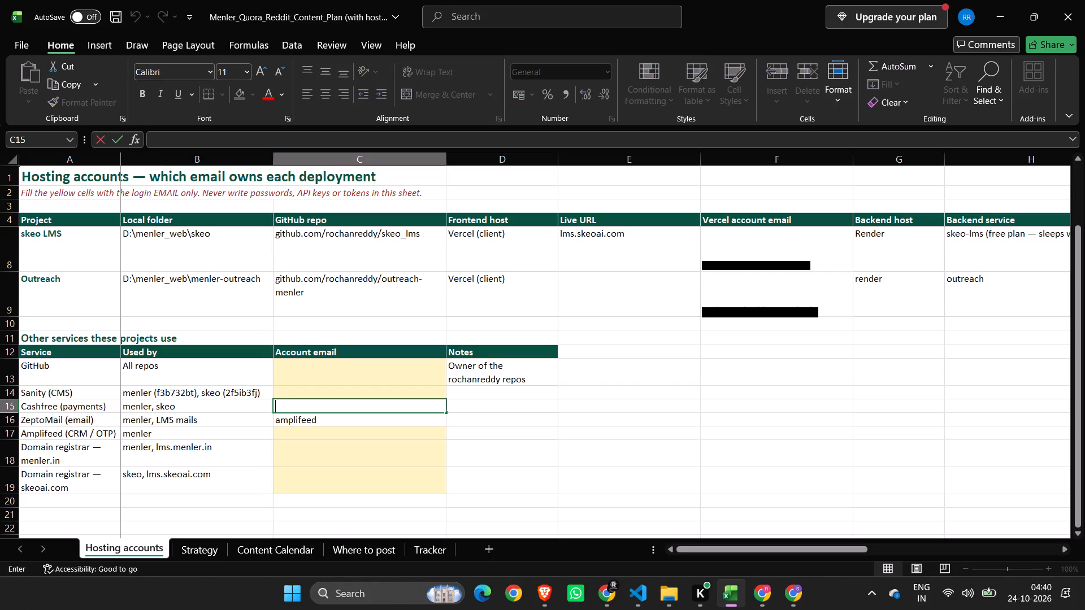
click(324, 373)
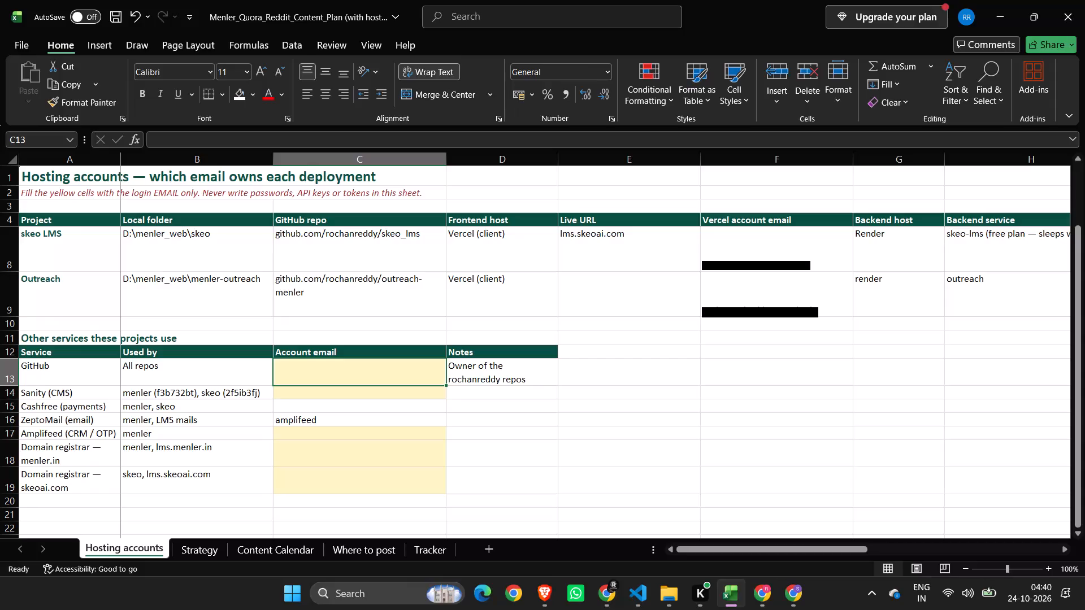
Delete the contents of the Account email column, header included, in the "Other services these projects use" table.
click(369, 350)
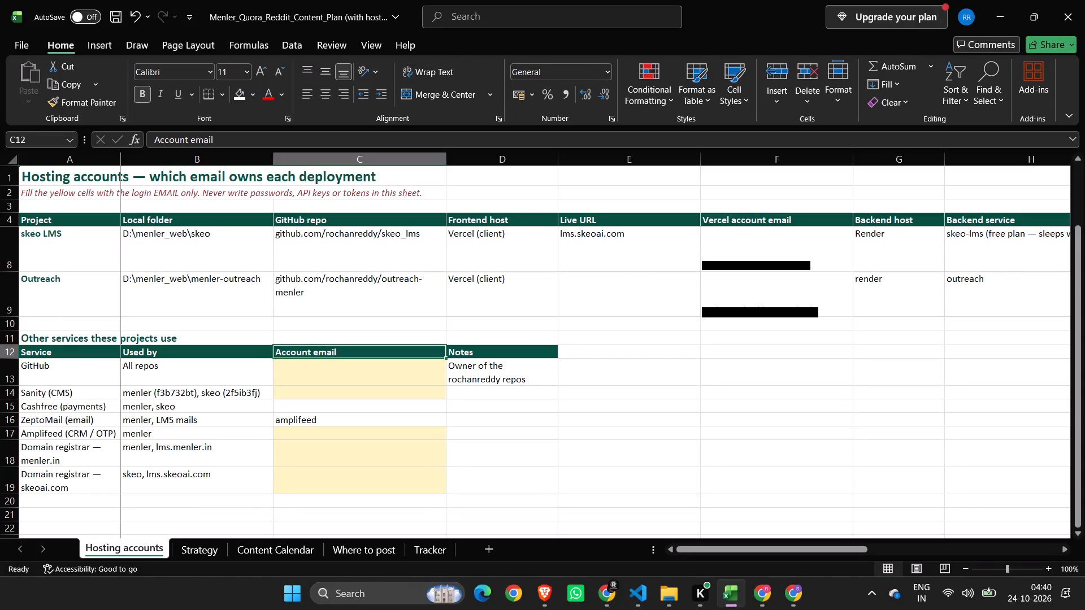
drag(369, 350, 377, 402)
click(36, 341)
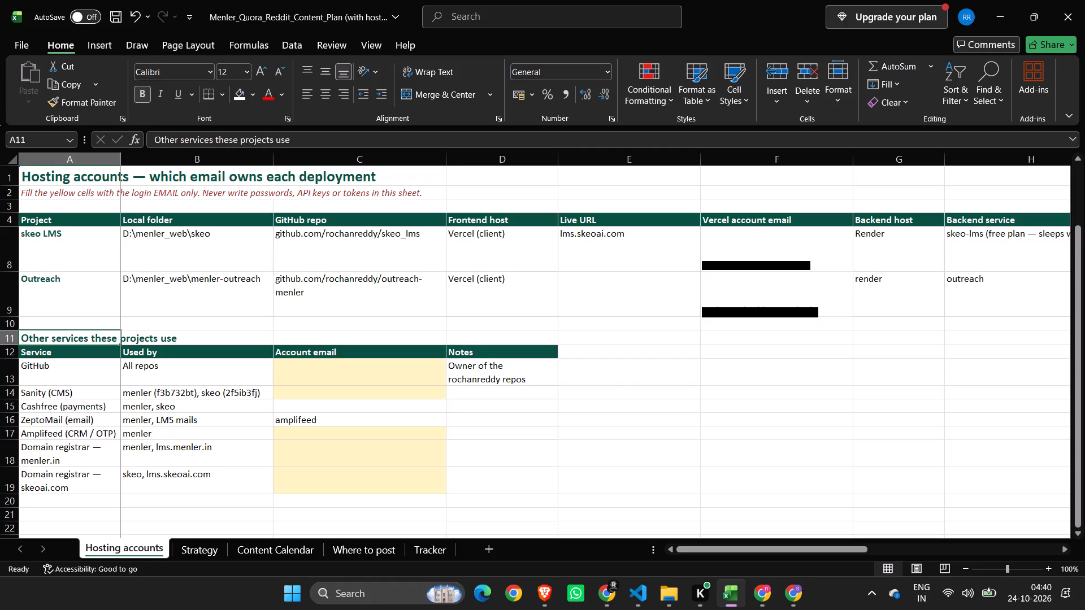
drag(36, 341, 229, 371)
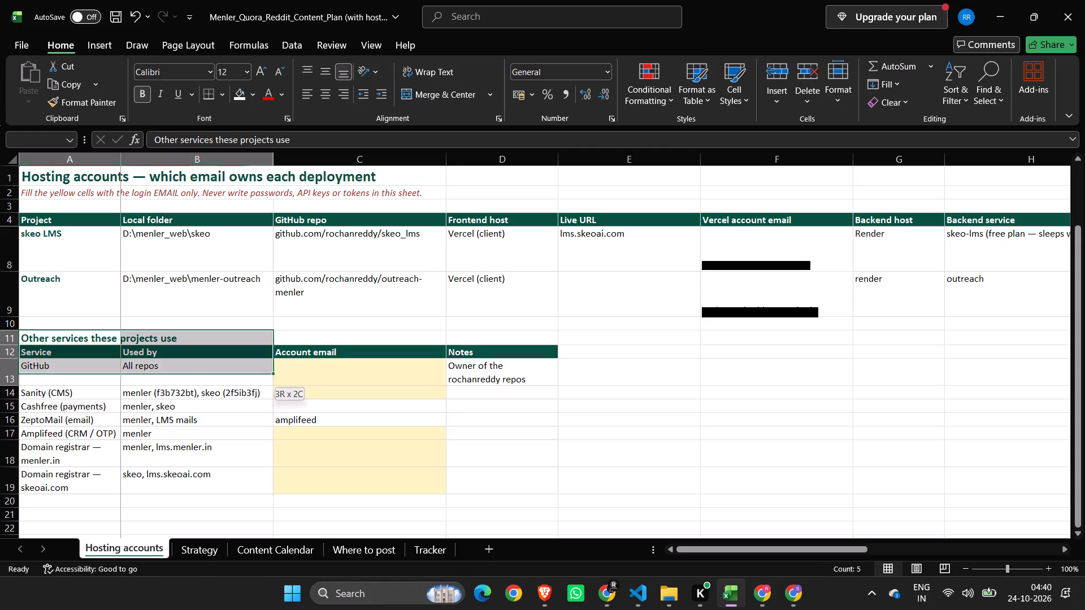
drag(229, 371, 163, 447)
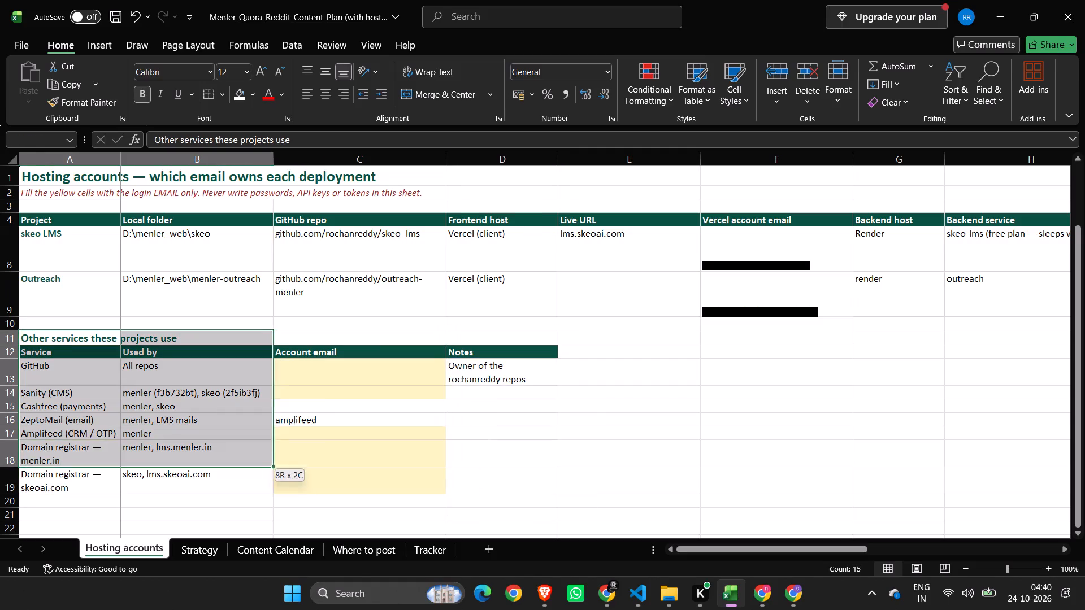
drag(163, 447, 108, 390)
click(266, 489)
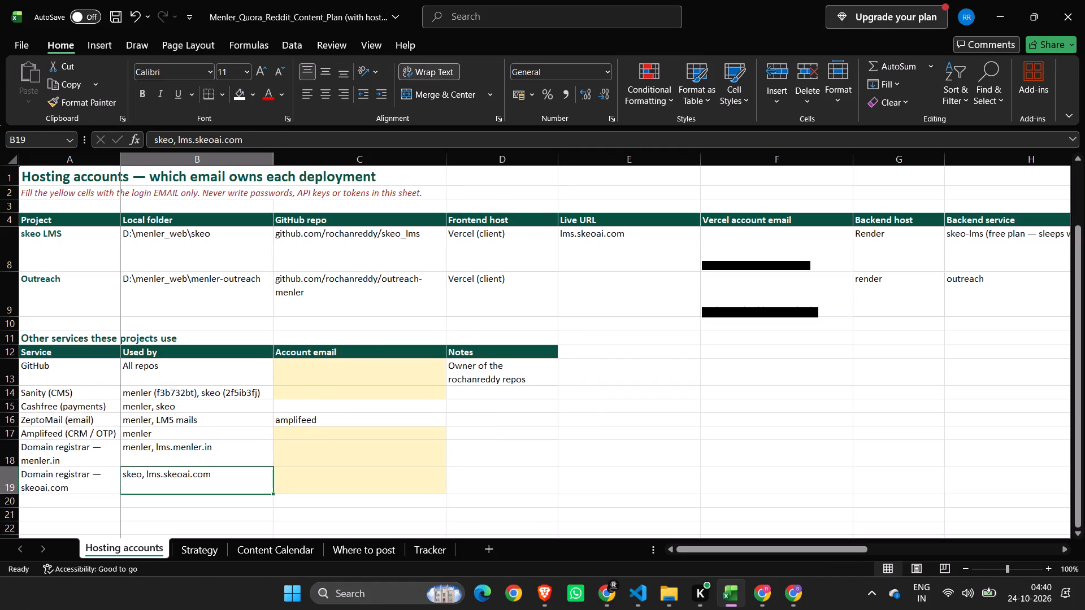
drag(387, 353, 403, 490)
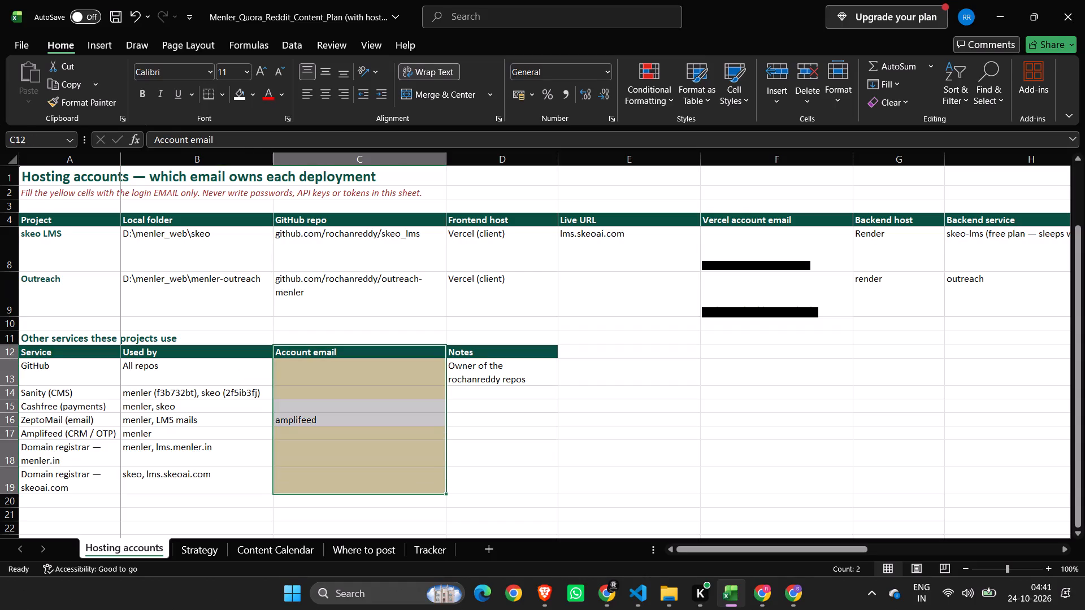
key(Delete)
click(426, 468)
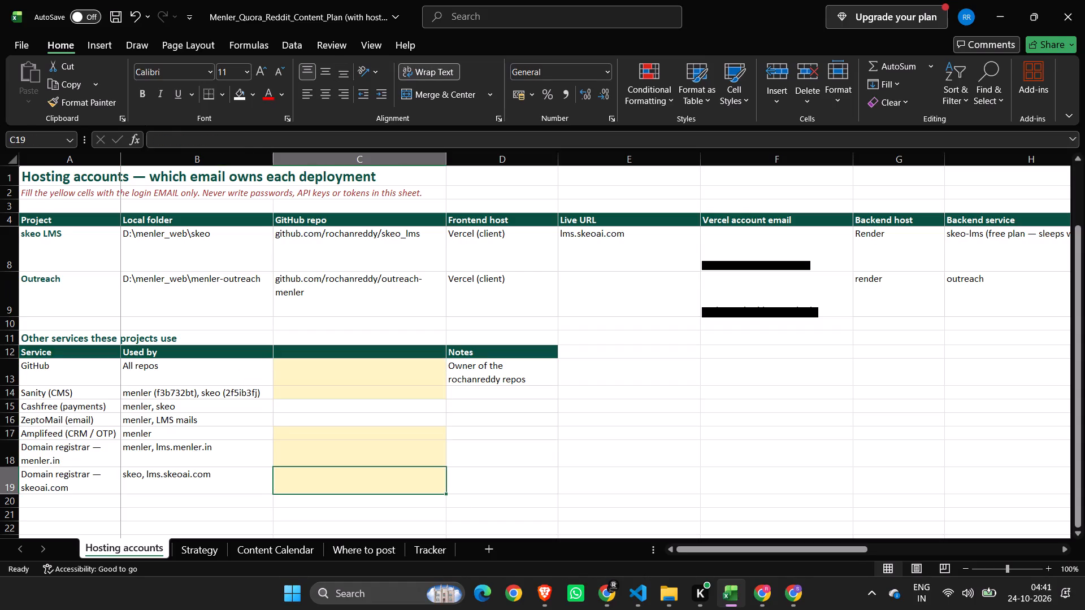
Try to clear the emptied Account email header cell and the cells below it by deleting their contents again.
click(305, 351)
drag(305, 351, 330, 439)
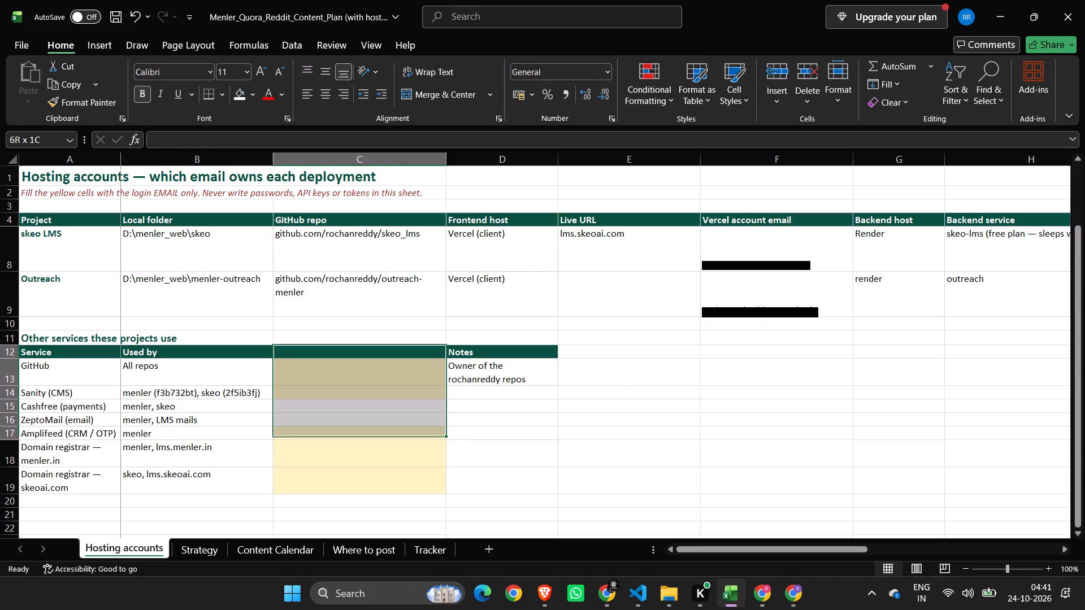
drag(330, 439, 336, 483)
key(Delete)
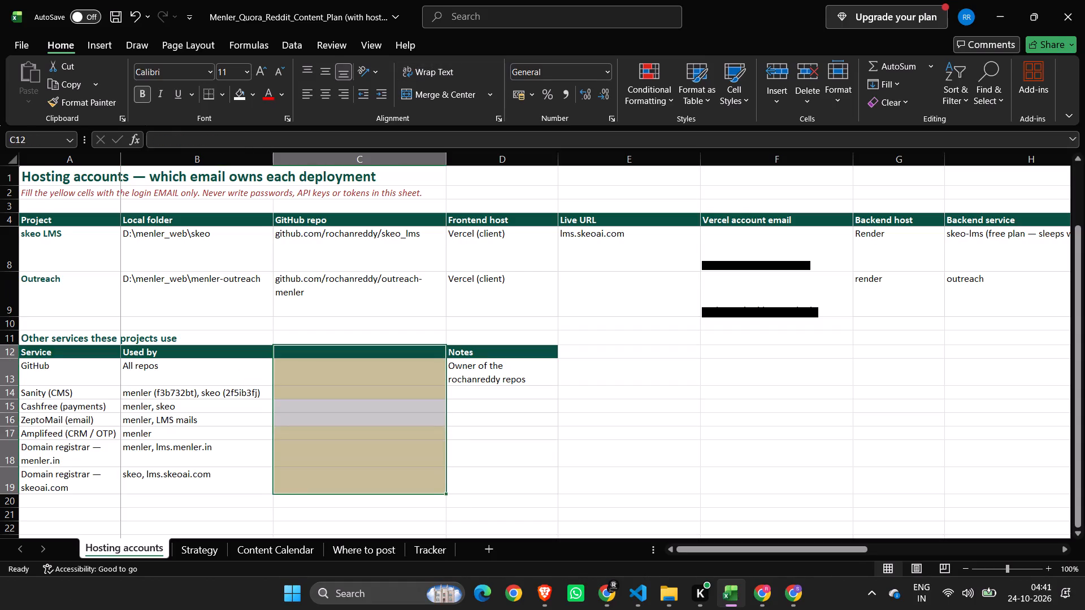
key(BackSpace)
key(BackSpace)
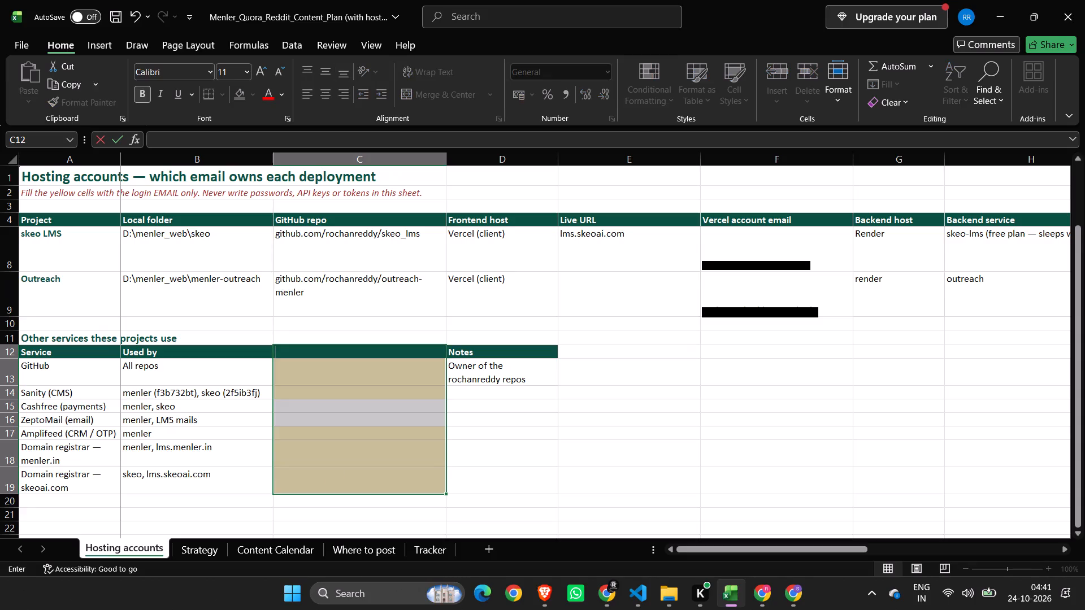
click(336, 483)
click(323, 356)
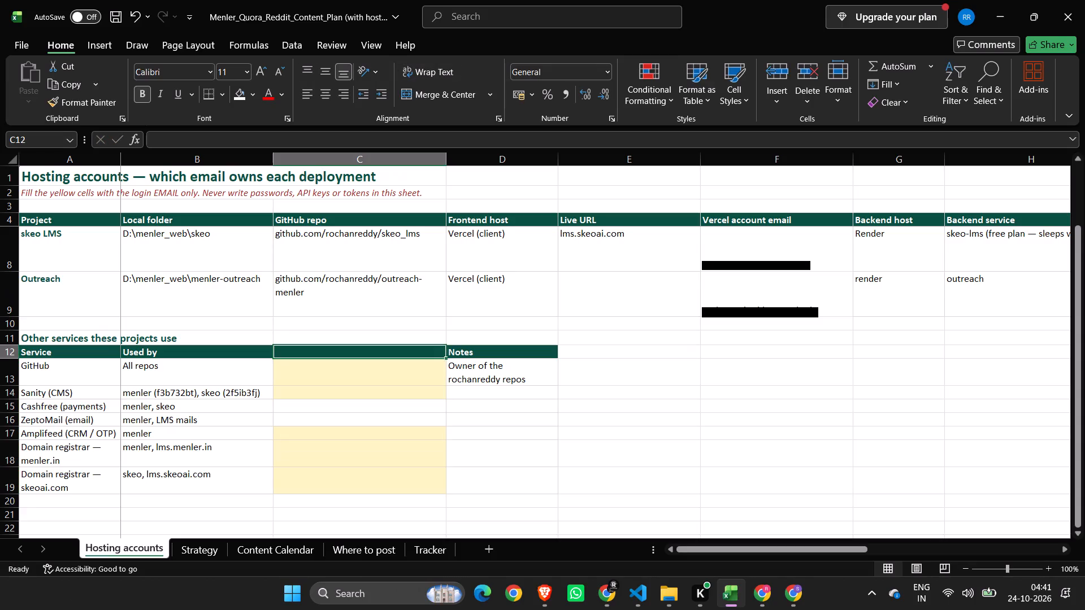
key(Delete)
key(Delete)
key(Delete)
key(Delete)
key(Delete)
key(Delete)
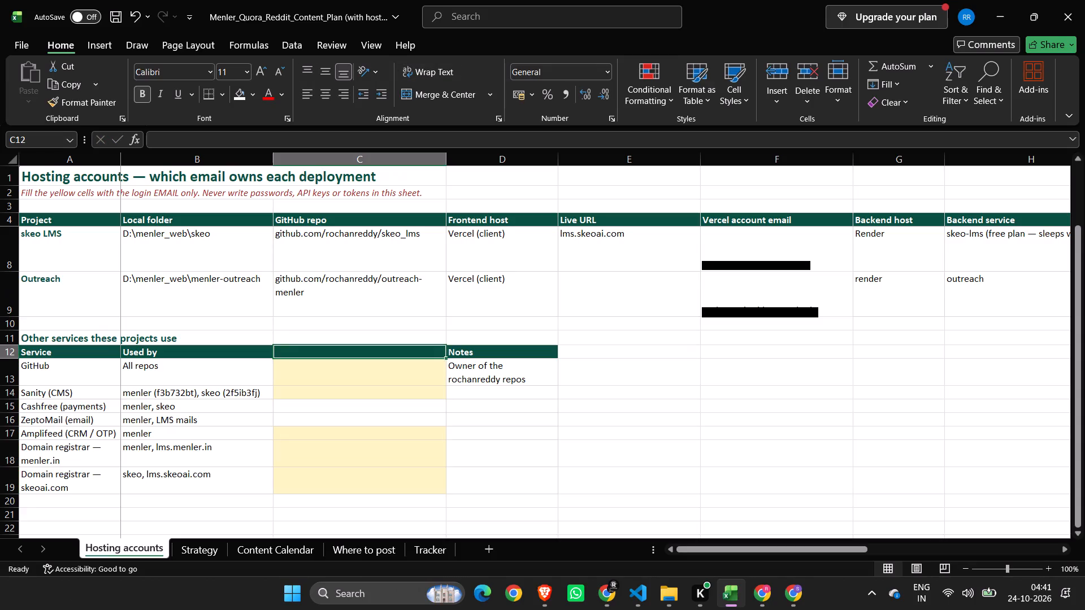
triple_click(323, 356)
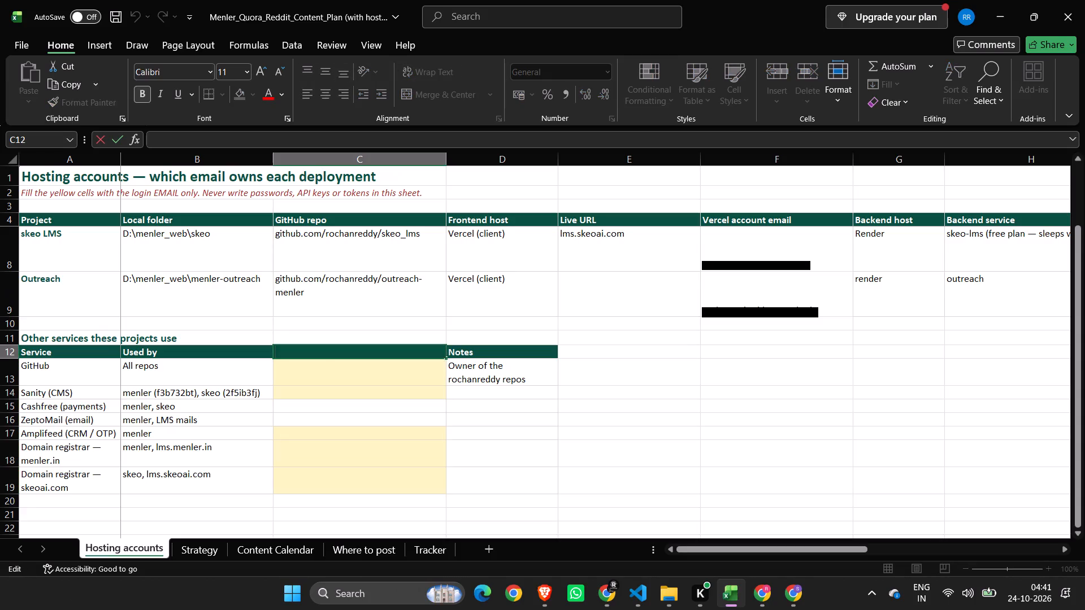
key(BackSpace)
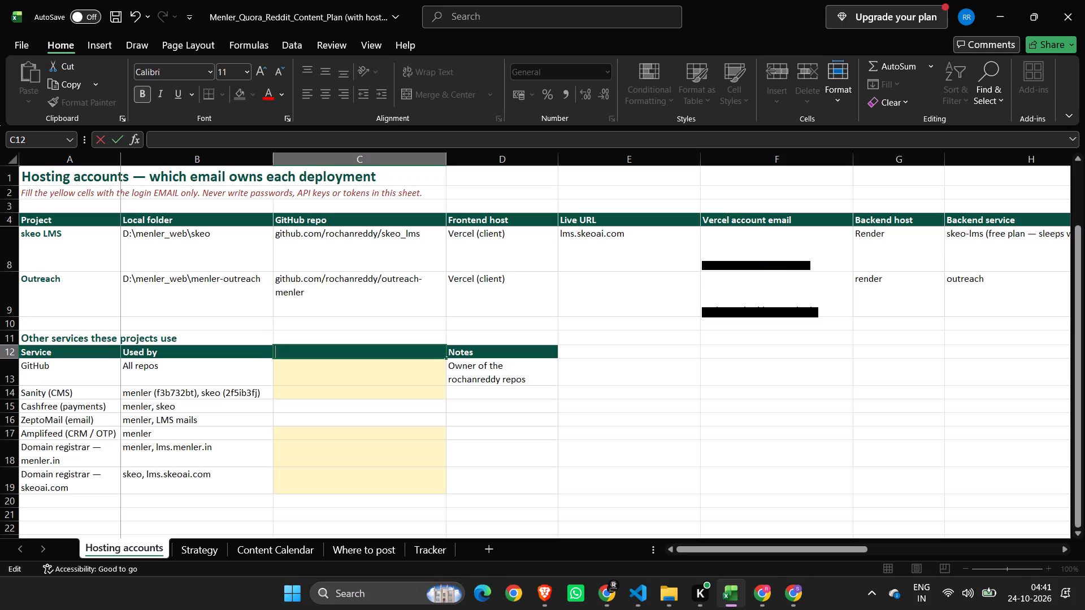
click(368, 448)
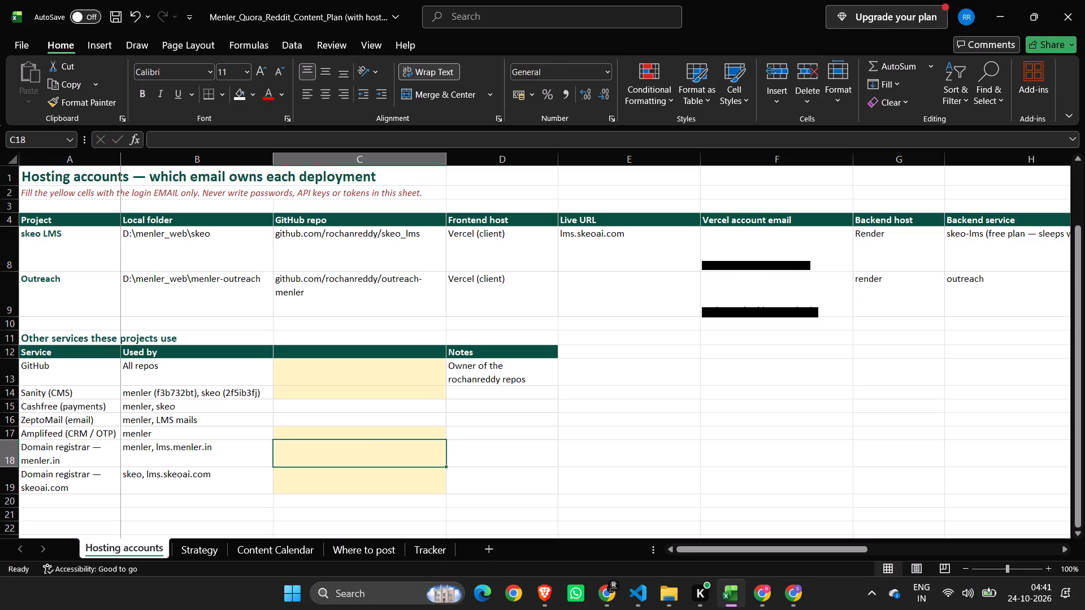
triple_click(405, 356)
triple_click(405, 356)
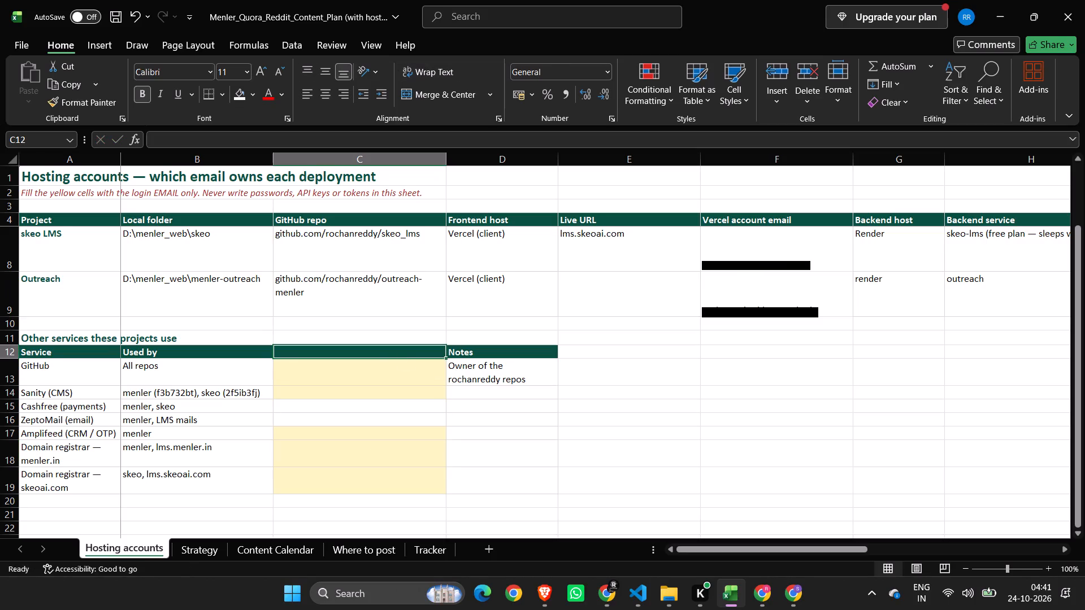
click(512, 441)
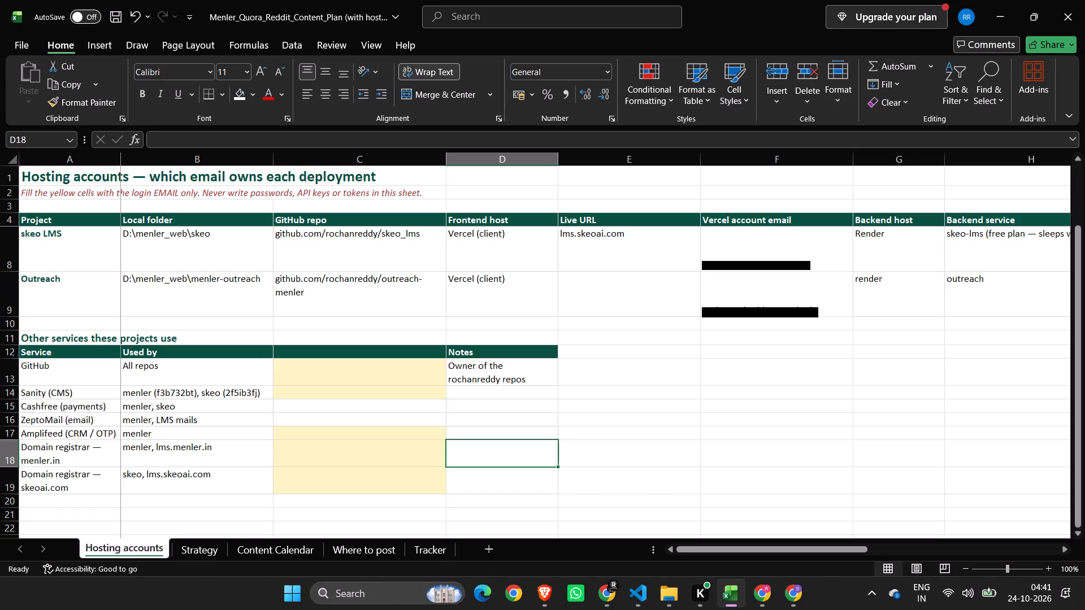
Delete the GitHub row's note and the "Notes" header from the other services table.
drag(468, 351, 487, 374)
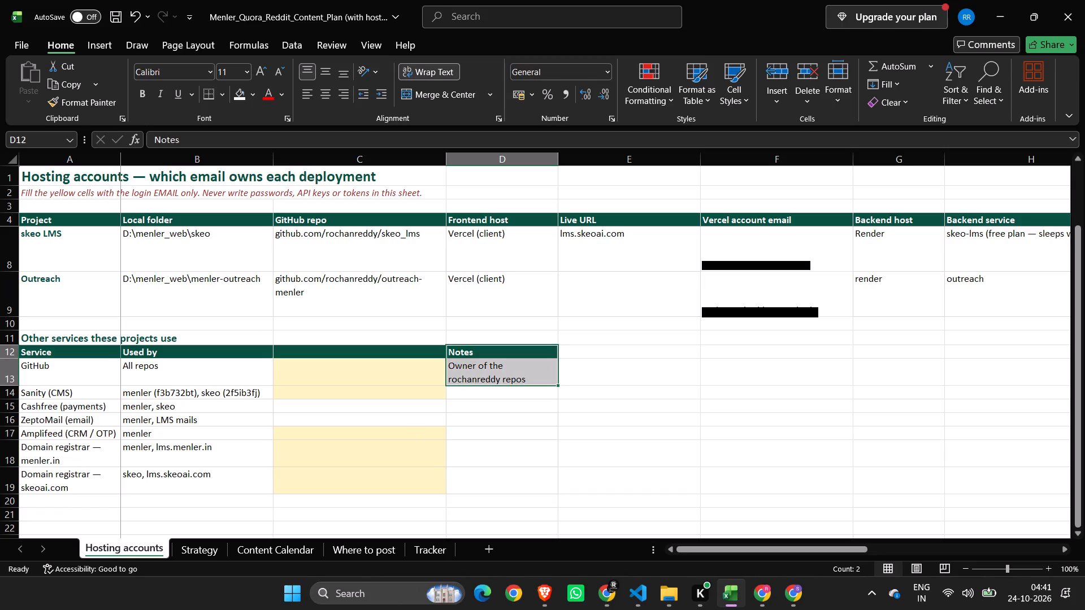
click(487, 374)
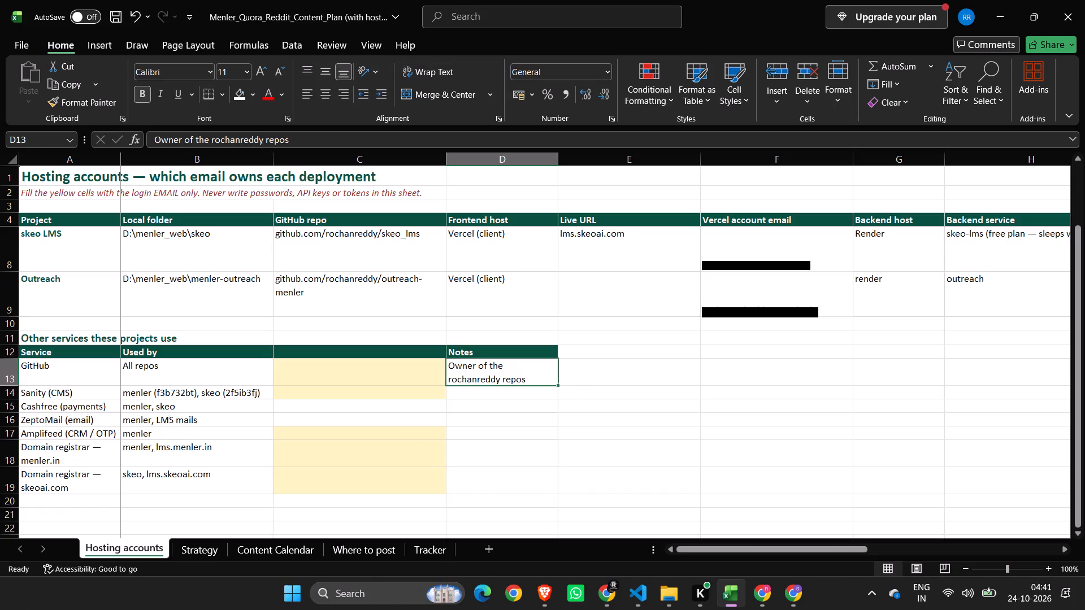
click(487, 374)
key(Delete)
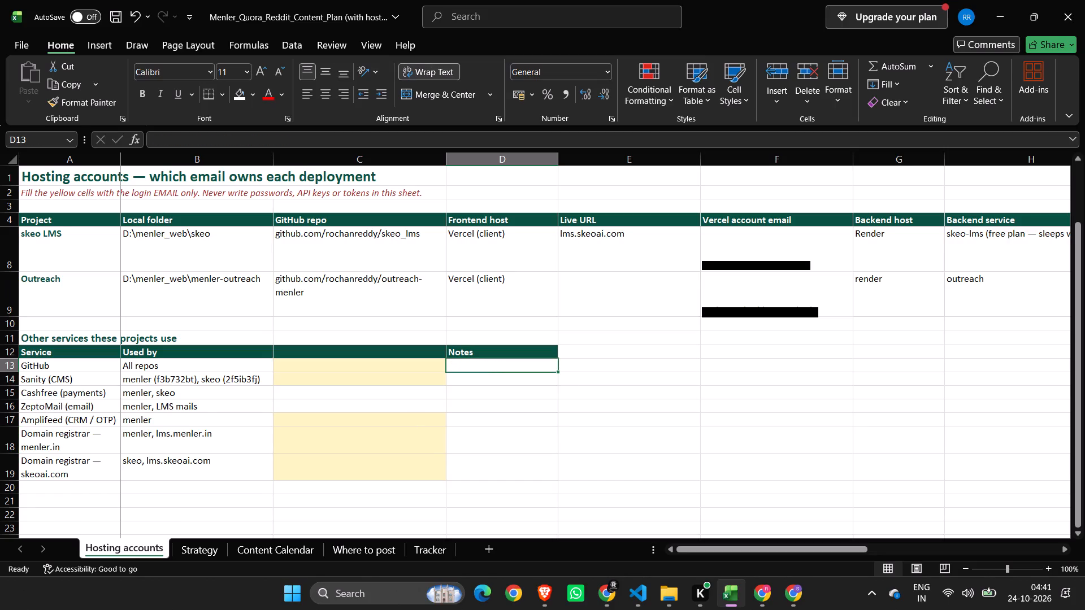
click(448, 351)
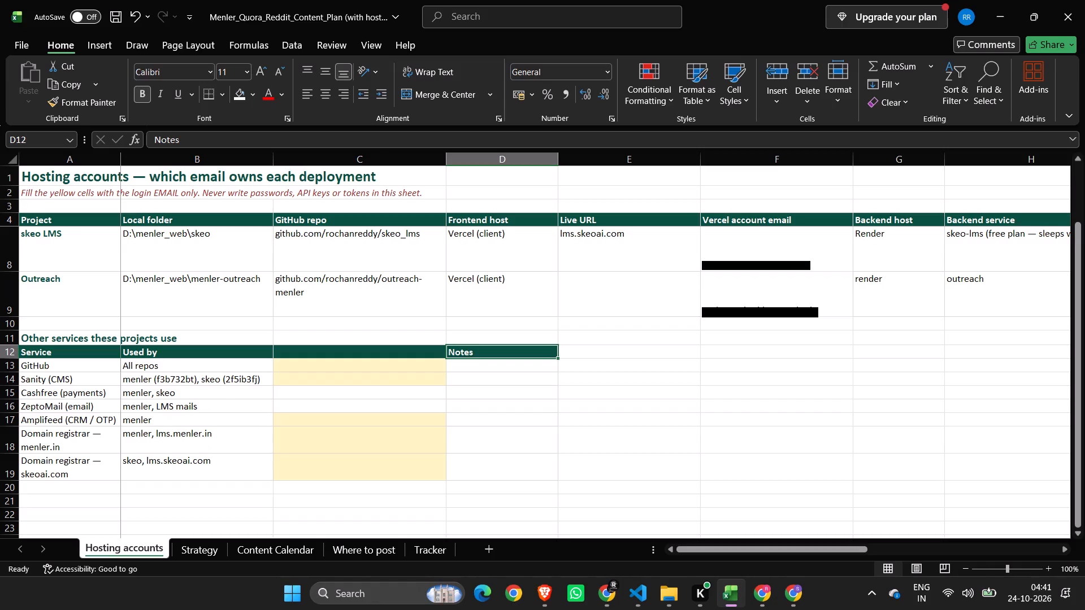
key(Delete)
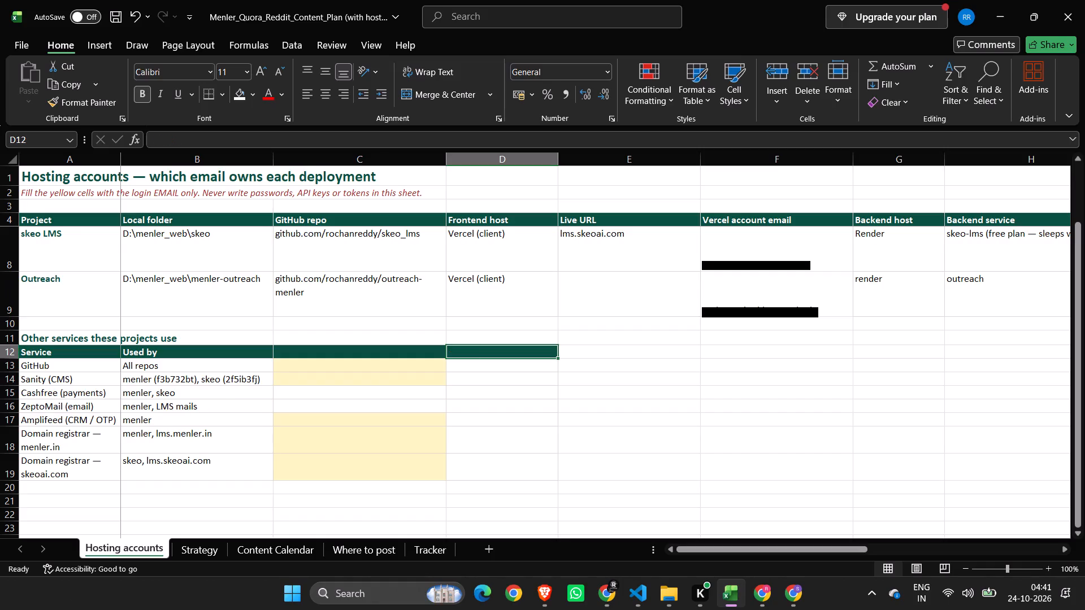
Change the fill to white in the emptied Account email header cell and the GitHub, Sanity, Amplifeed and both Domain registrar cells below it.
click(296, 351)
click(241, 90)
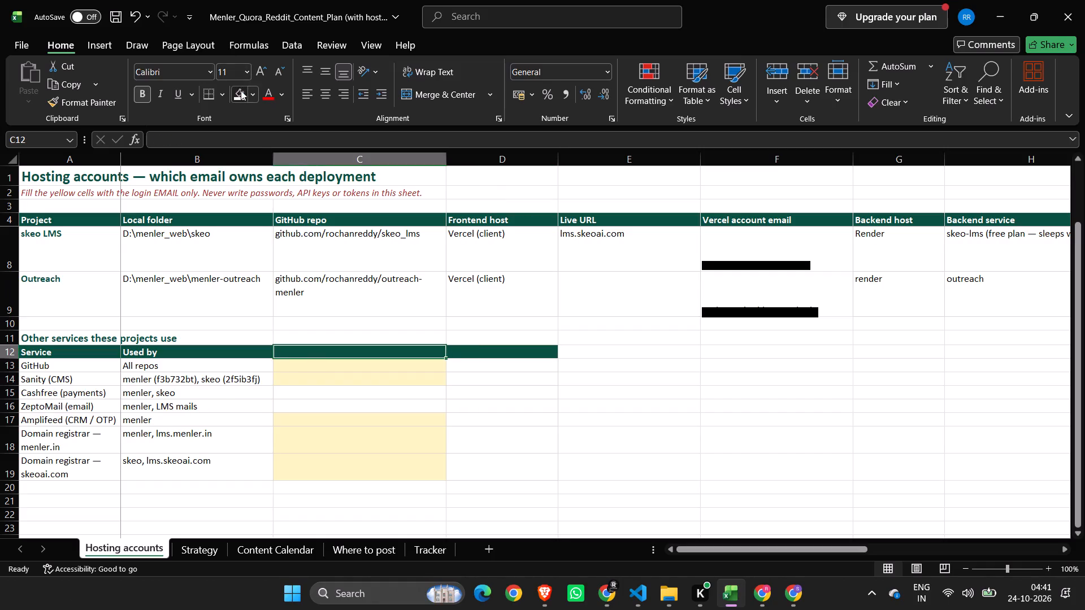
click(335, 373)
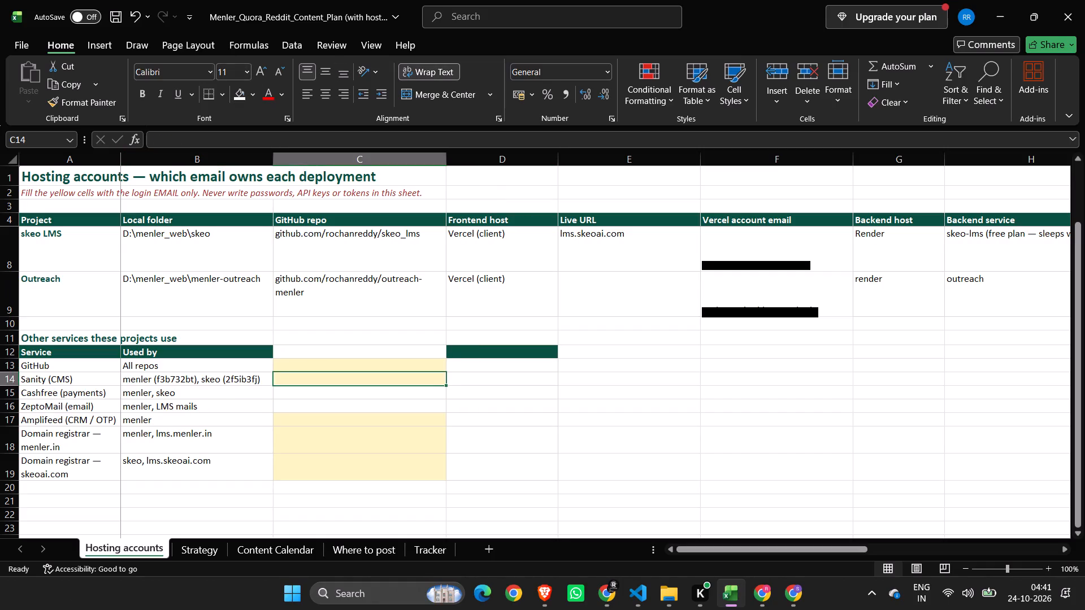
click(318, 371)
click(309, 367)
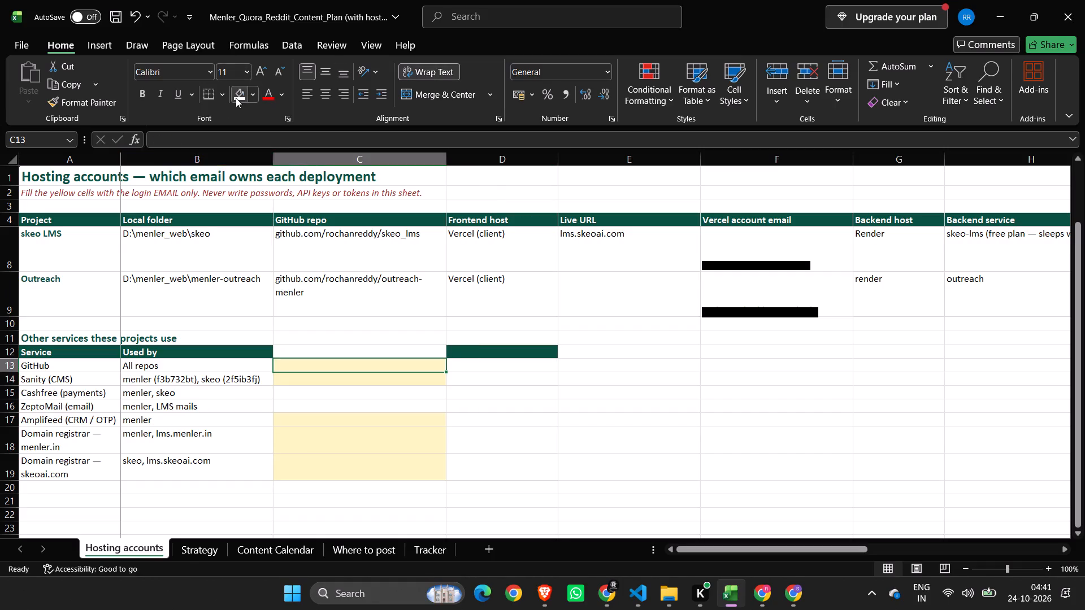
click(236, 98)
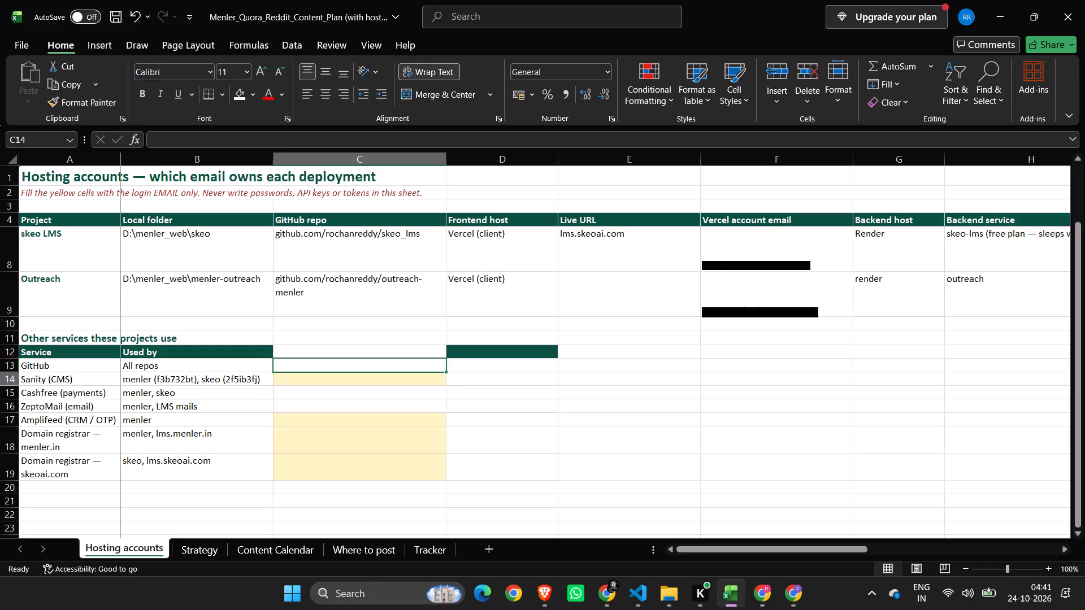
click(315, 378)
click(242, 101)
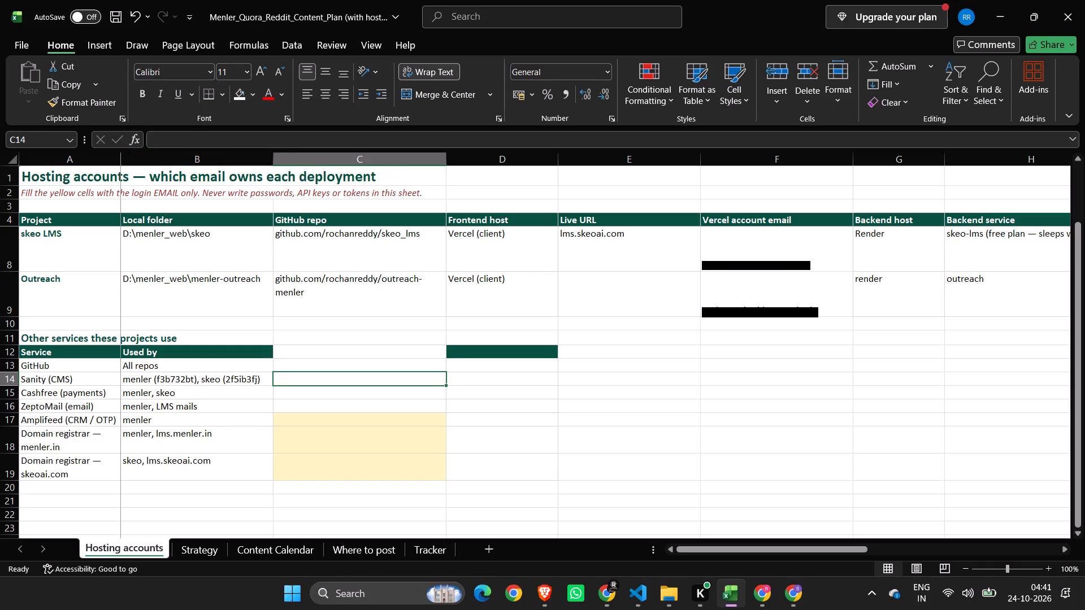
click(329, 424)
click(233, 95)
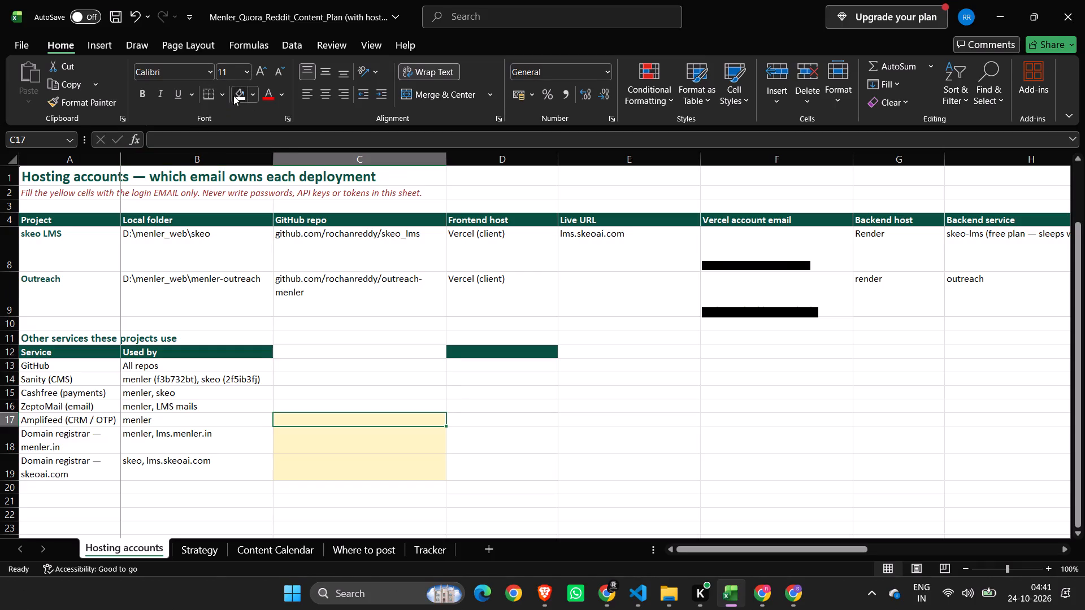
click(330, 457)
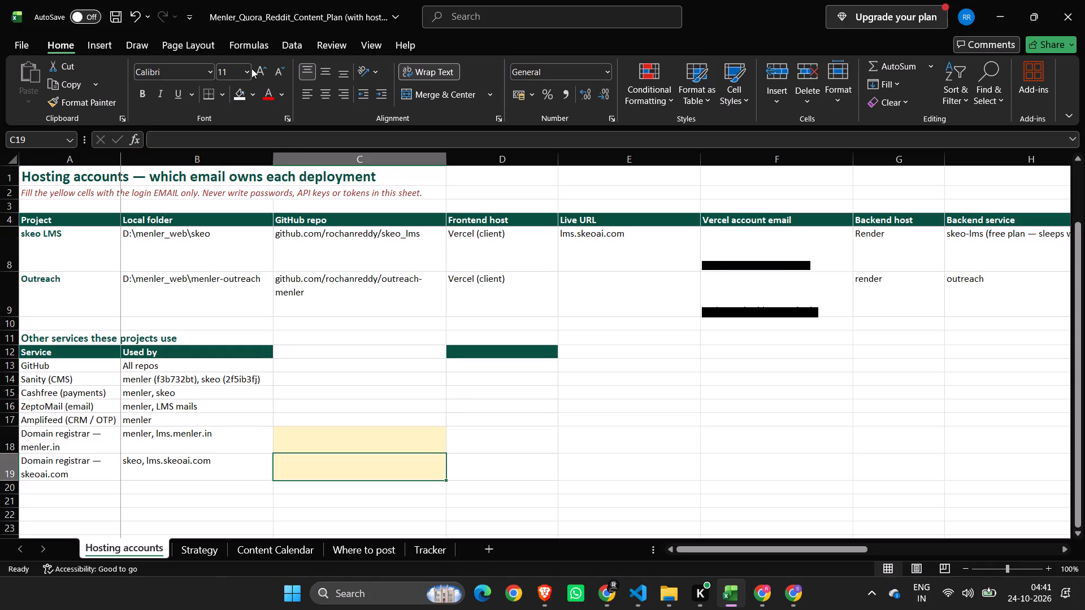
click(237, 93)
click(345, 435)
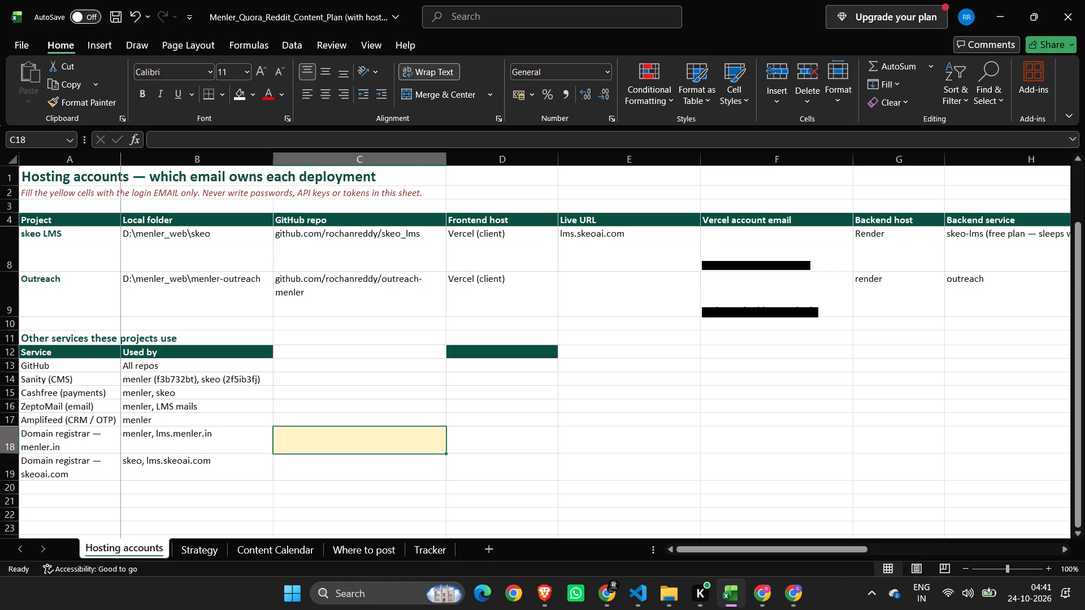
click(231, 98)
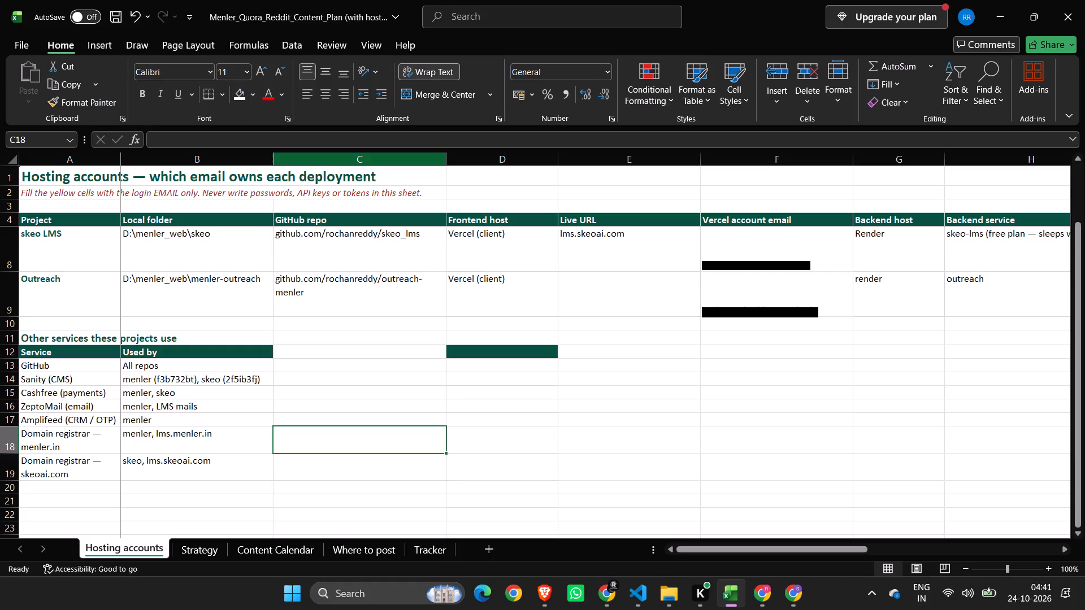
Change the green fill to white in the emptied Notes header cell of the other services table.
click(466, 359)
click(457, 353)
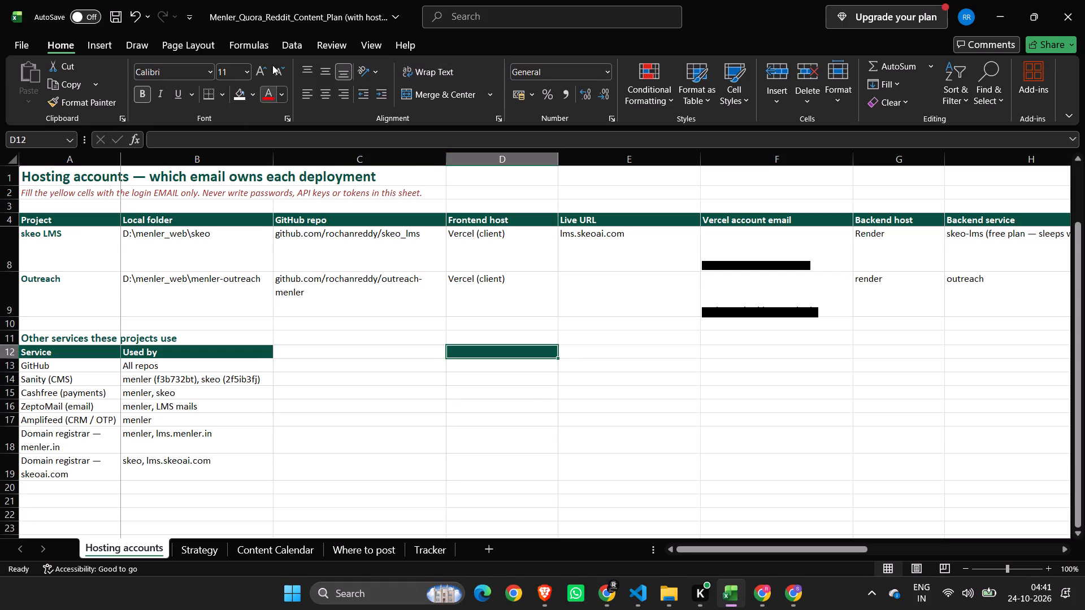
click(242, 90)
click(301, 362)
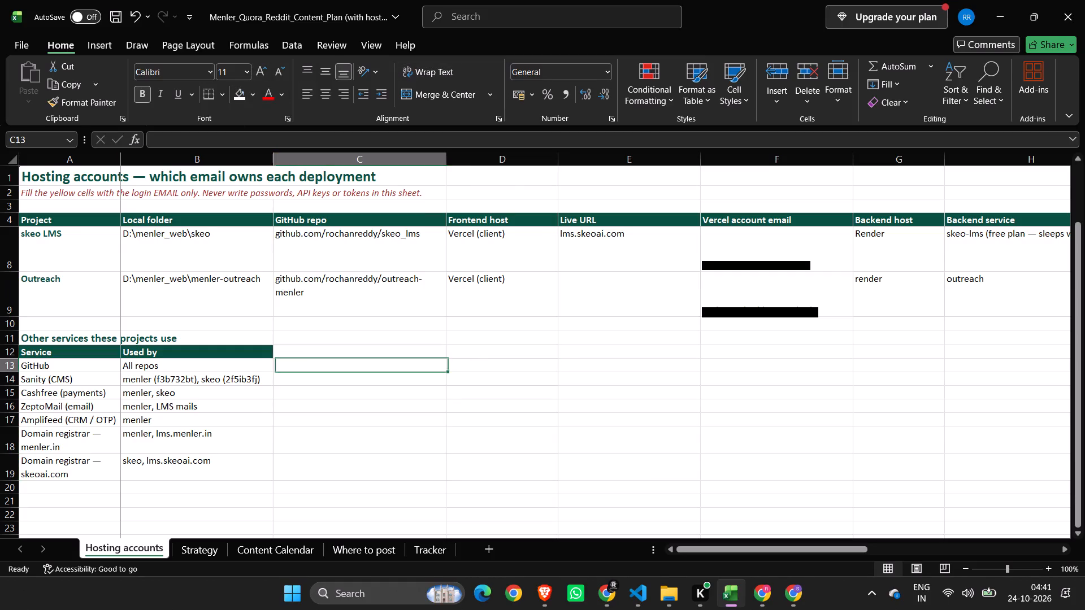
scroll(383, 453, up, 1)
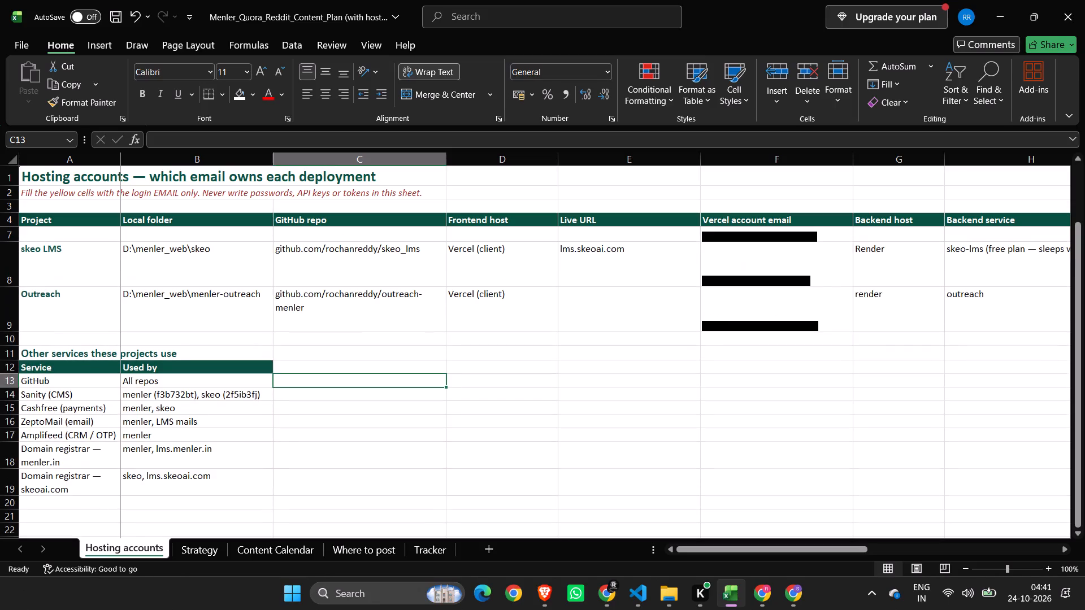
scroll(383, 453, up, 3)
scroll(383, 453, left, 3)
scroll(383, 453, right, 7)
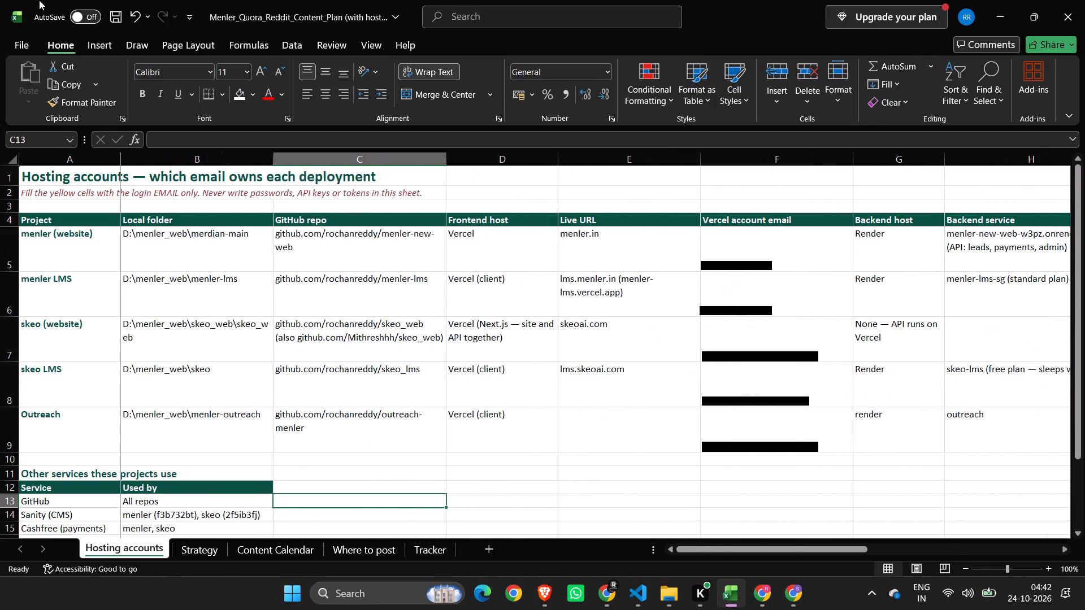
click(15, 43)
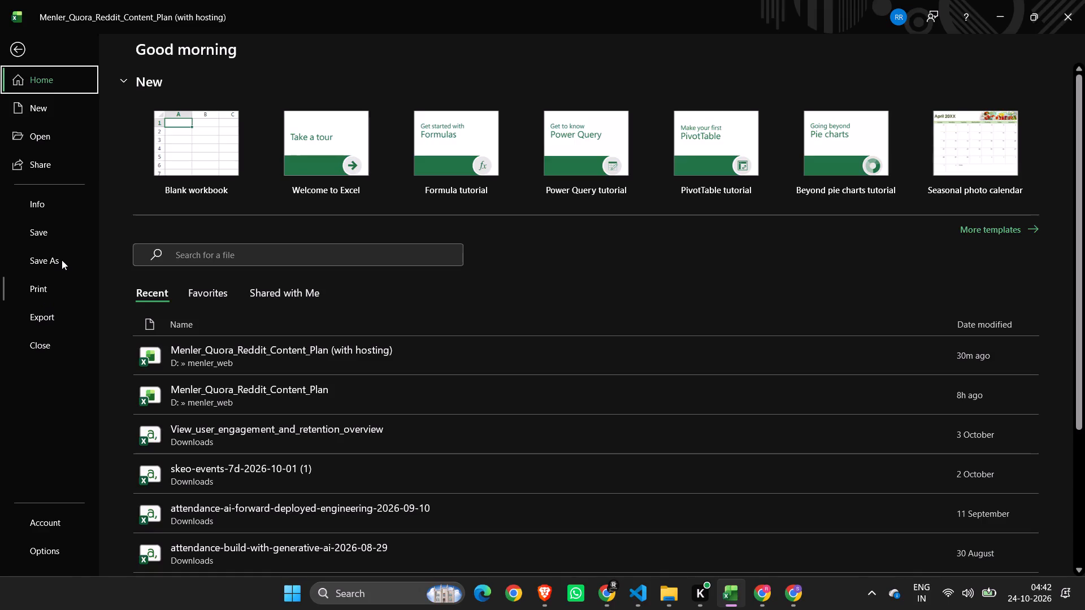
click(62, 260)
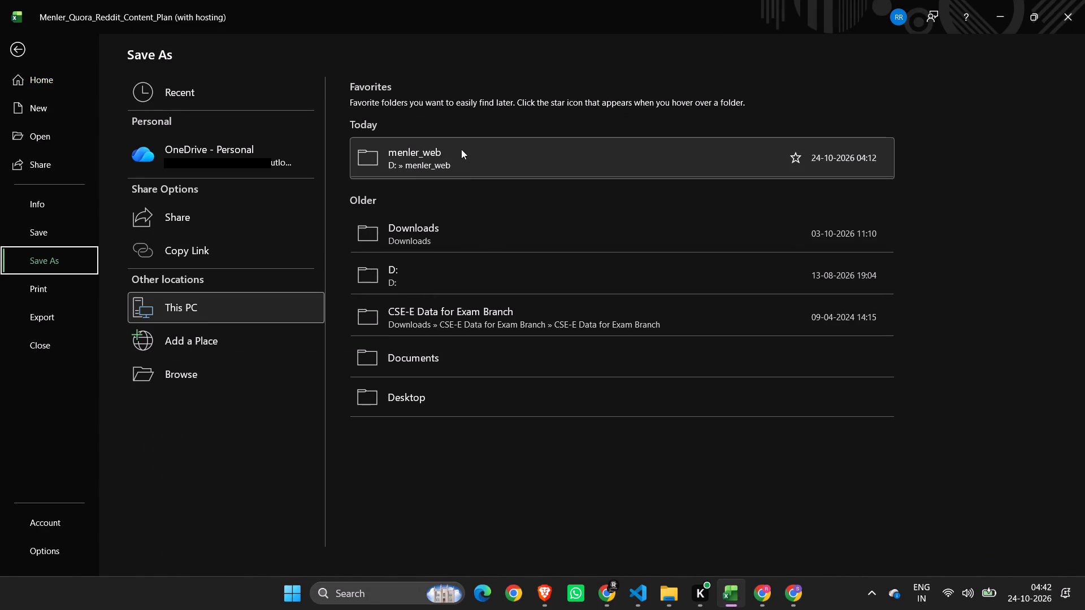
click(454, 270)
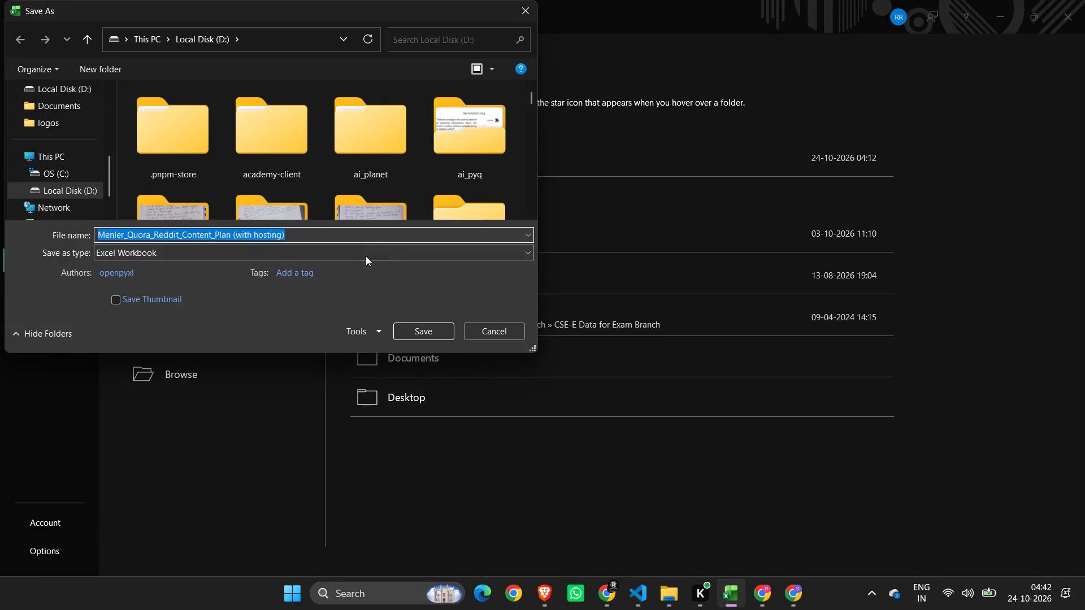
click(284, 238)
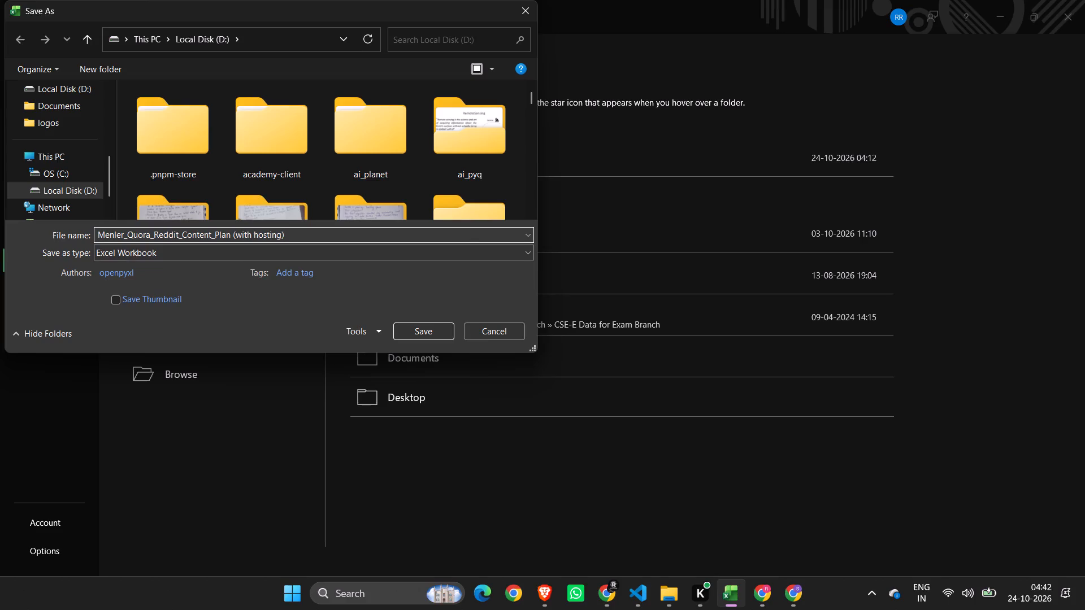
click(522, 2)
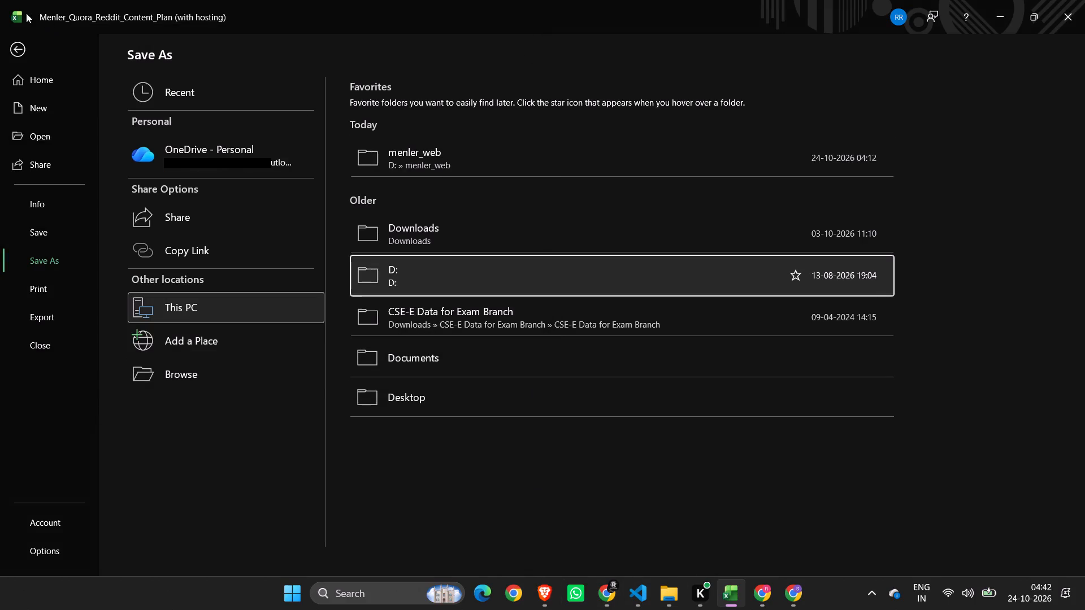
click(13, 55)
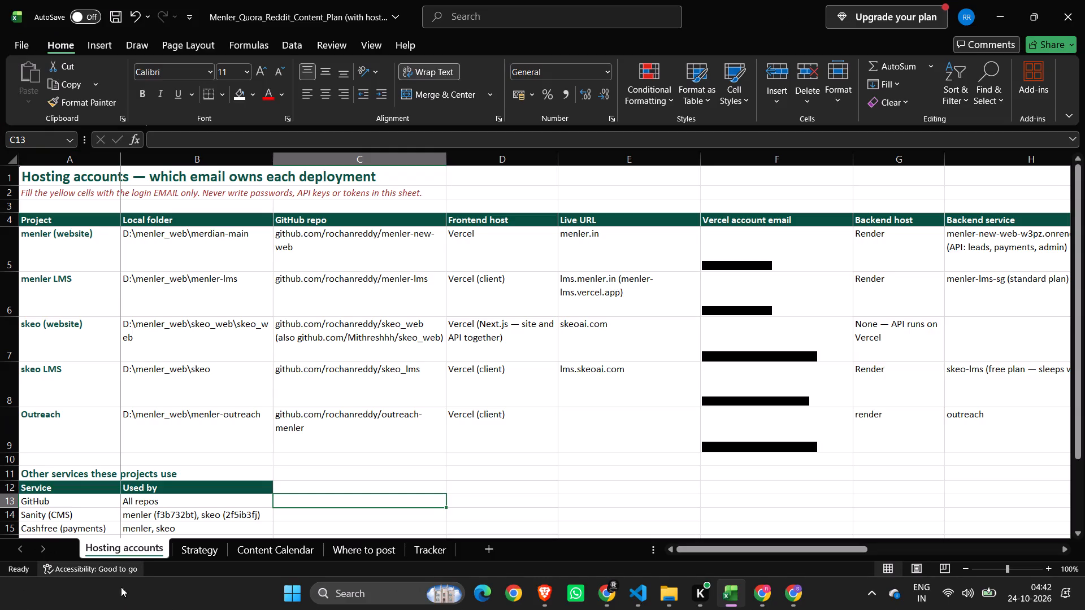
Export the workbook as an Excel Workbook file named menler-skeo-hosting-detailes in the menler_web folder.
click(112, 550)
click(25, 41)
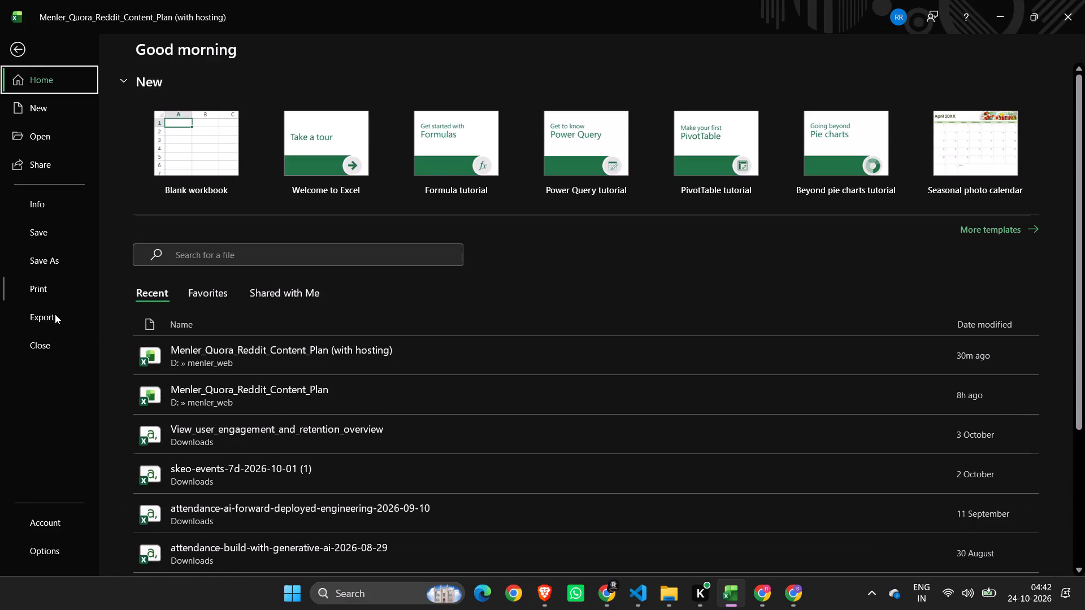
click(55, 314)
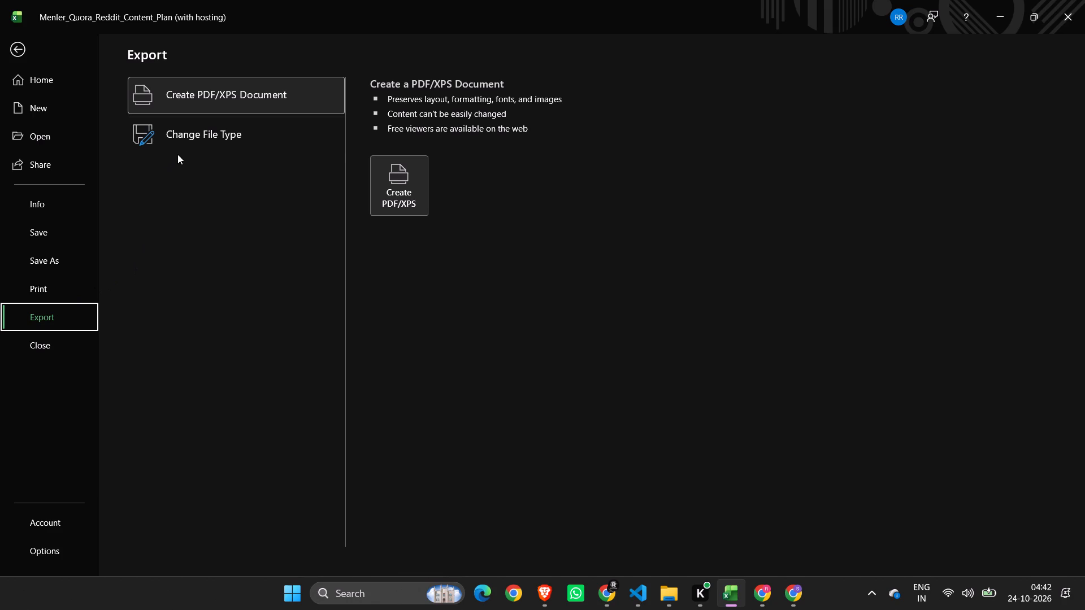
click(197, 136)
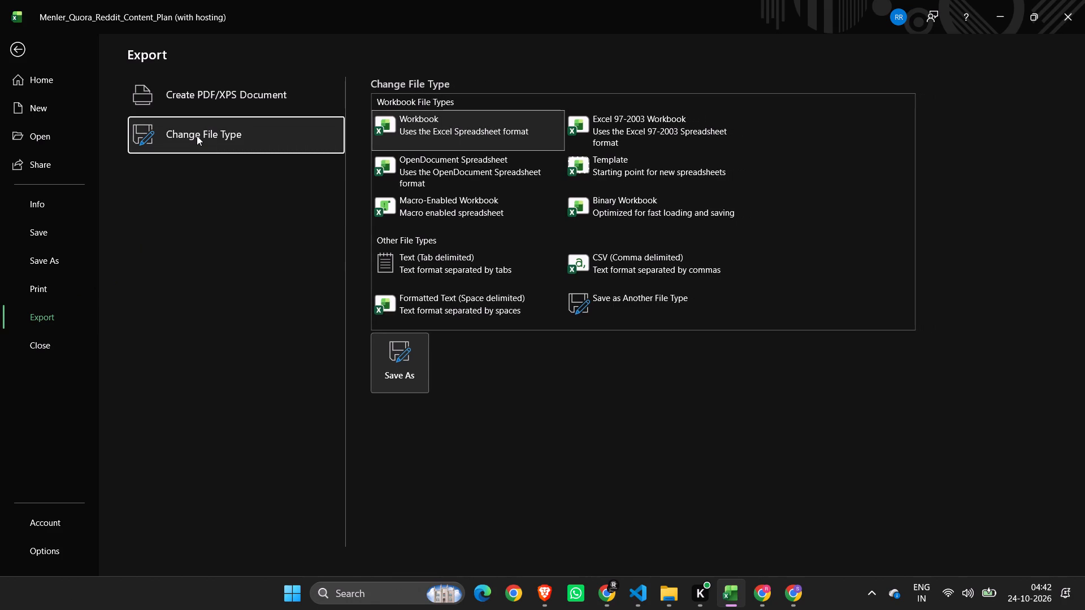
click(473, 116)
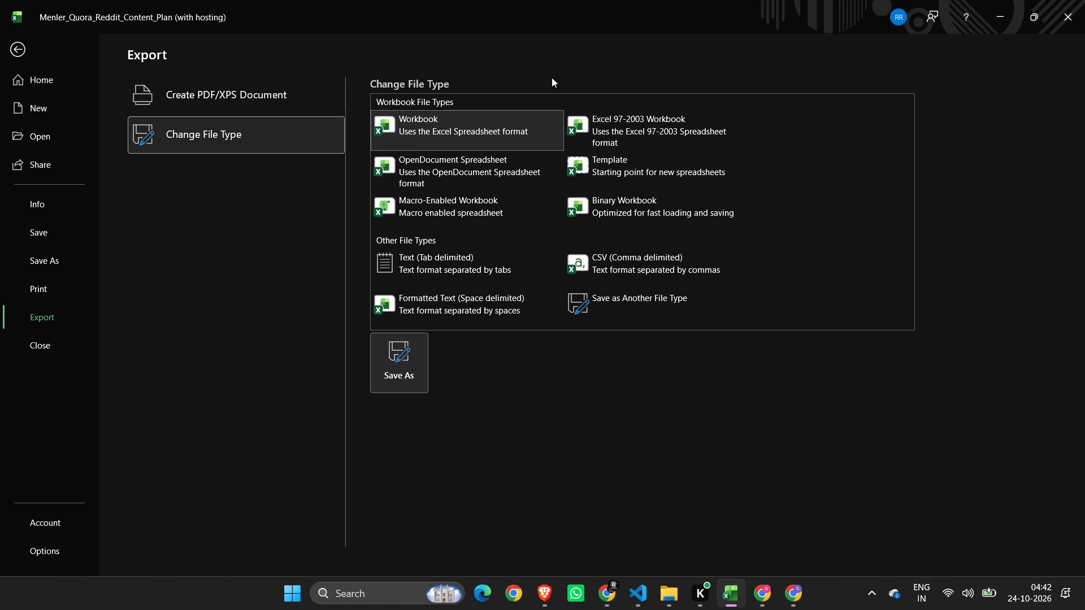
click(423, 138)
click(401, 371)
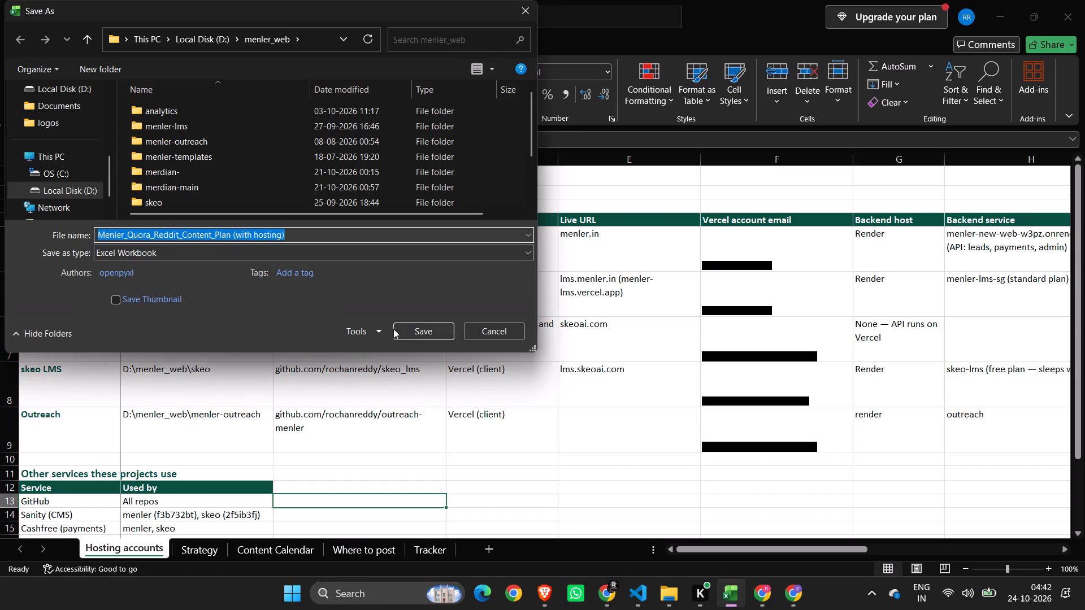
click(290, 234)
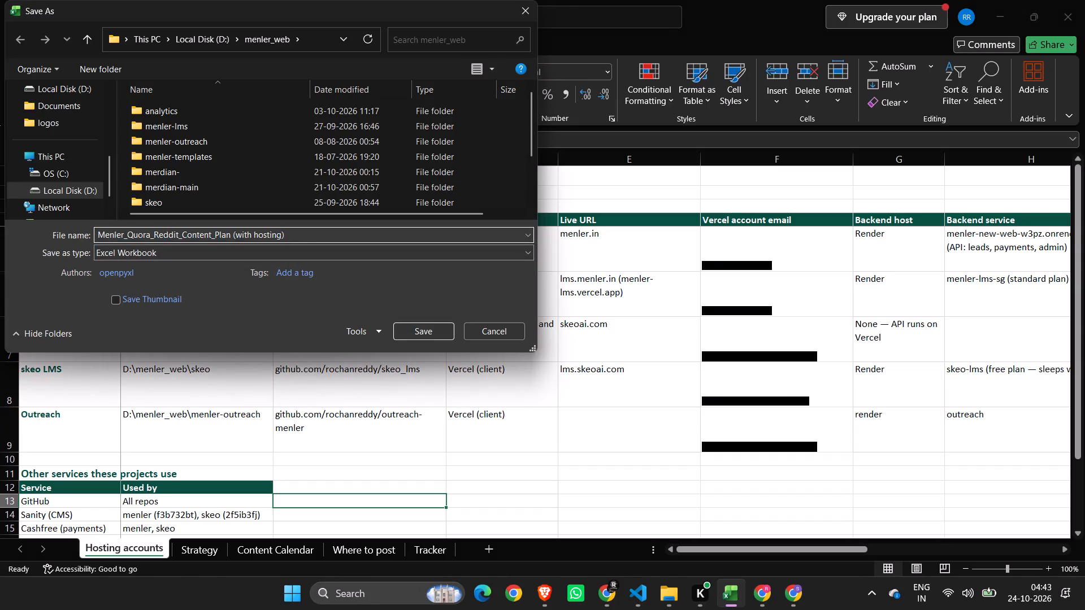
key(BackSpace)
key(BackSpace)
key(BackSpace)
key(BackSpace)
key(BackSpace)
key(BackSpace)
key(BackSpace)
key(BackSpace)
key(BackSpace)
key(BackSpace)
key(BackSpace)
key(BackSpace)
key(BackSpace)
key(BackSpace)
key(BackSpace)
key(BackSpace)
key(BackSpace)
key(BackSpace)
key(BackSpace)
key(BackSpace)
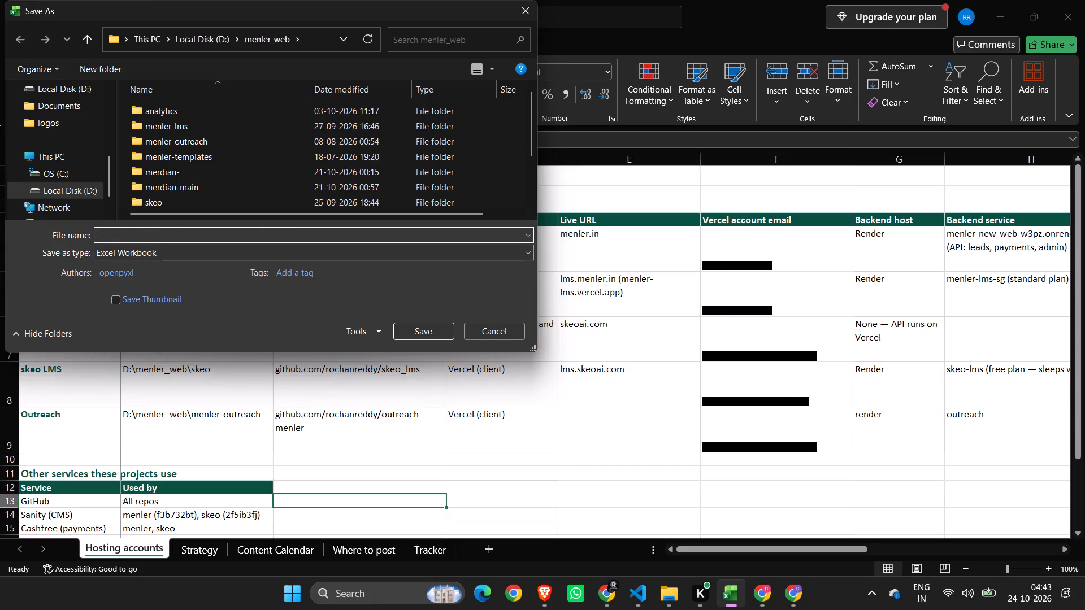
text(hosting)
key(BackSpace)
key(BackSpace)
key(BackSpace)
key(BackSpace)
key(BackSpace)
key(BackSpace)
key(BackSpace)
key(BackSpace)
key(BackSpace)
text(menler-skeo)
key(minus)
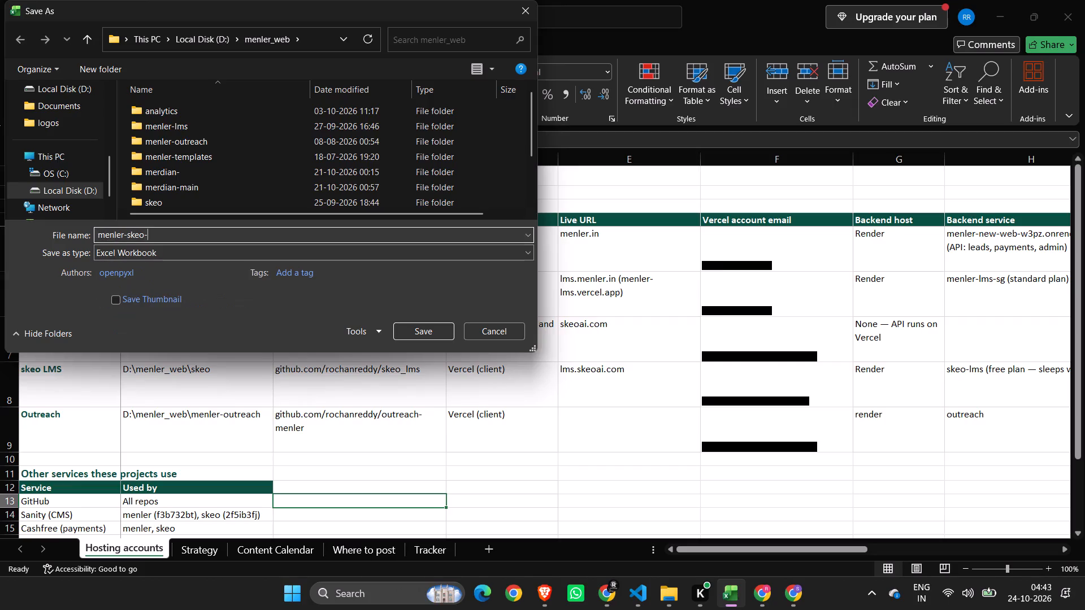
text(hosting)
text(-detailes)
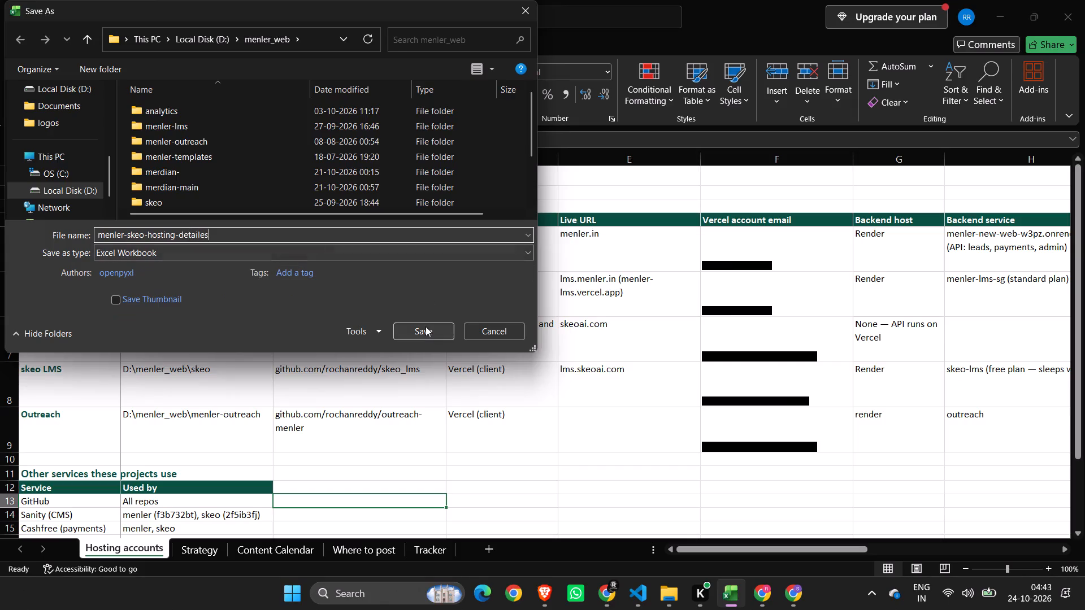
click(426, 326)
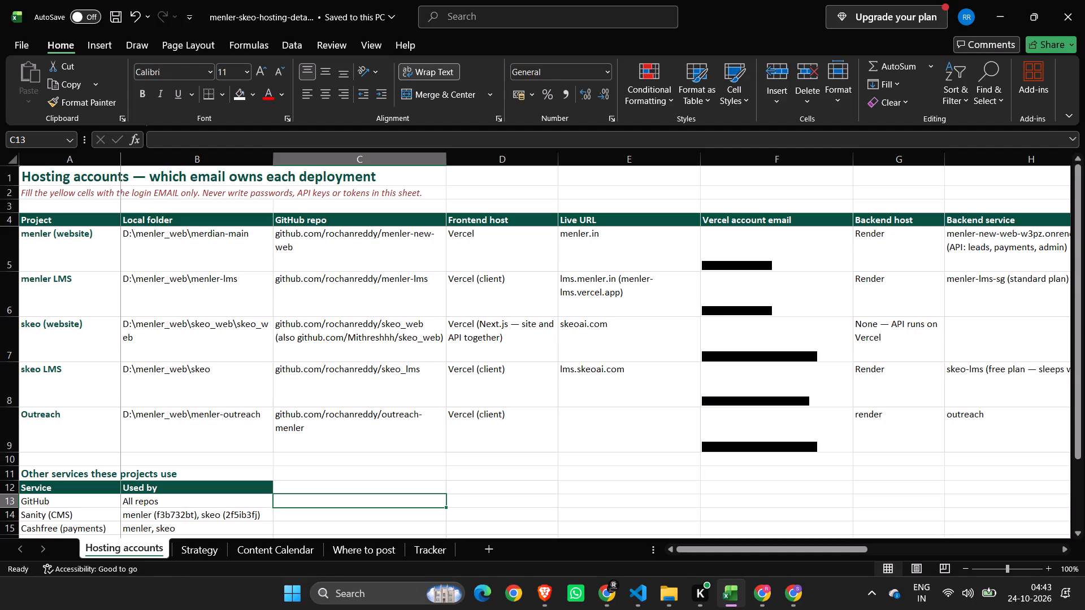
Open the menler-skeo-hosting-detailes workbook from File Explorer's recent files and review the Hosting accounts sheet down to the other services table.
click(674, 608)
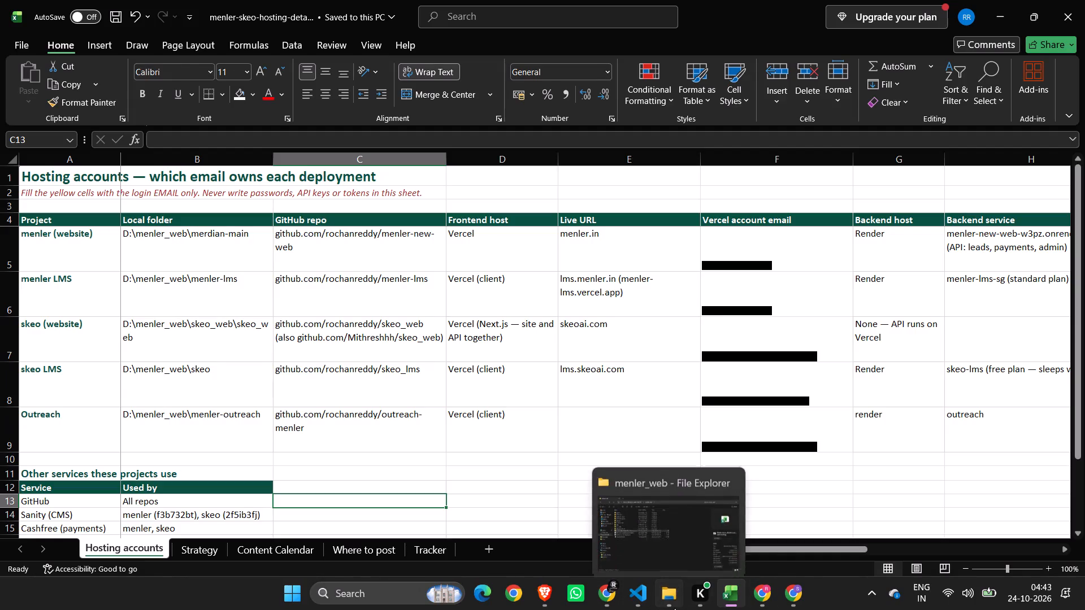
click(57, 284)
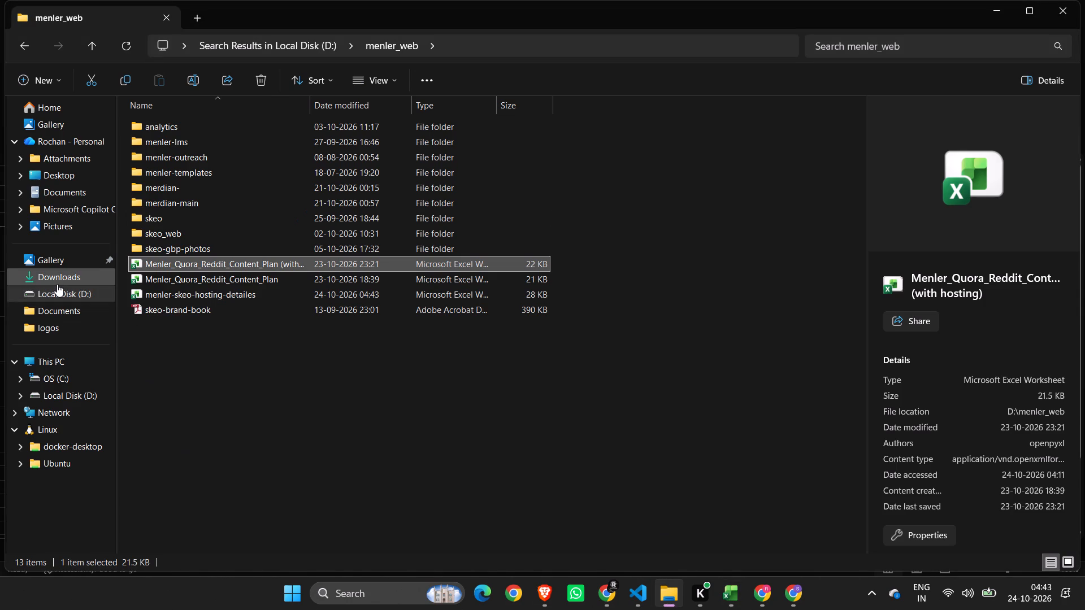
click(46, 105)
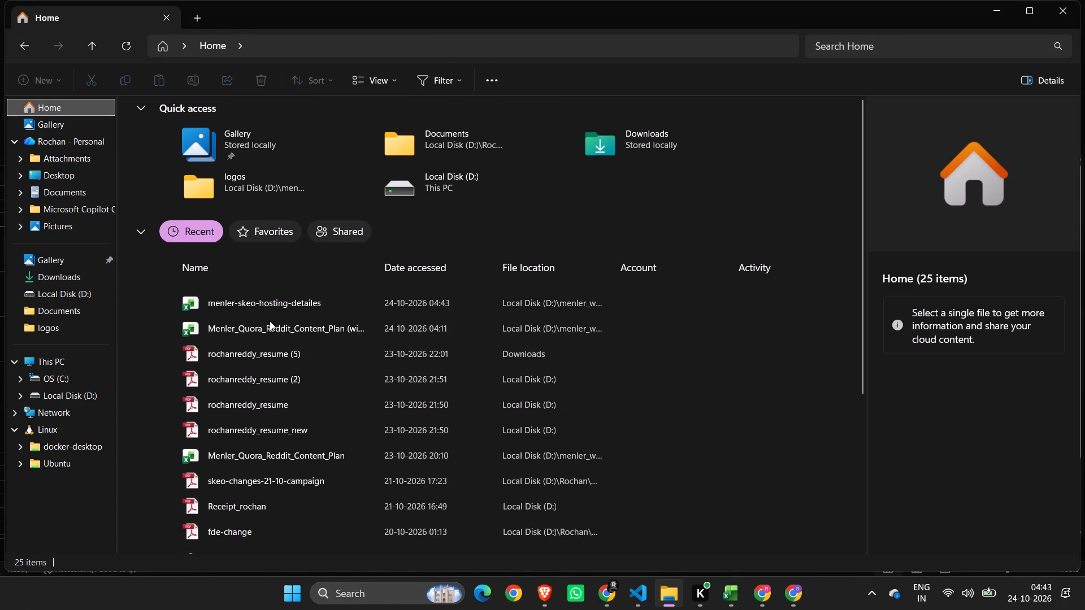
double_click(225, 303)
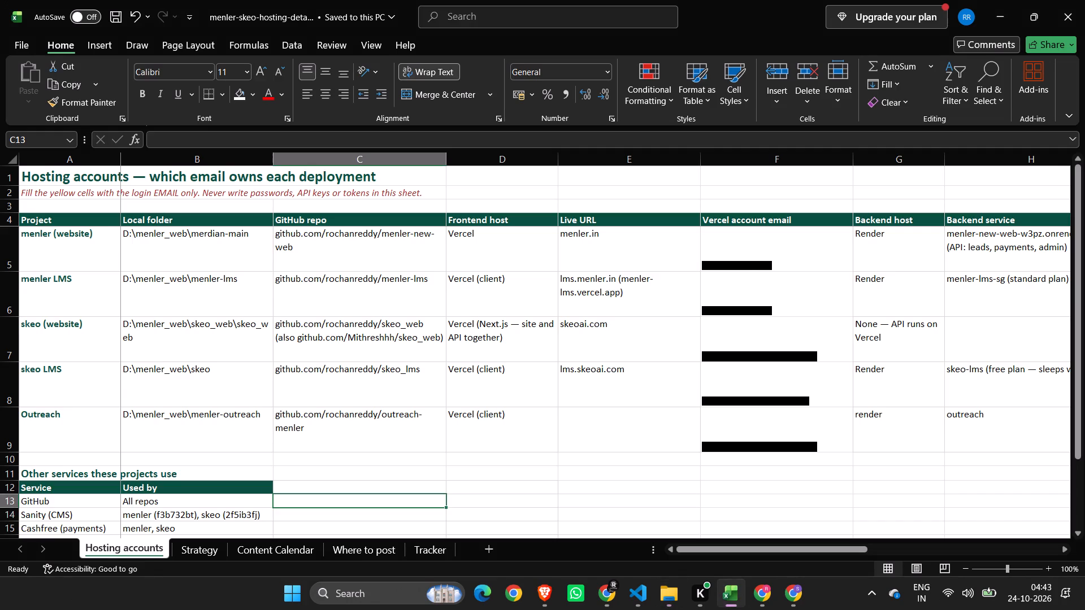
click(730, 602)
click(730, 602)
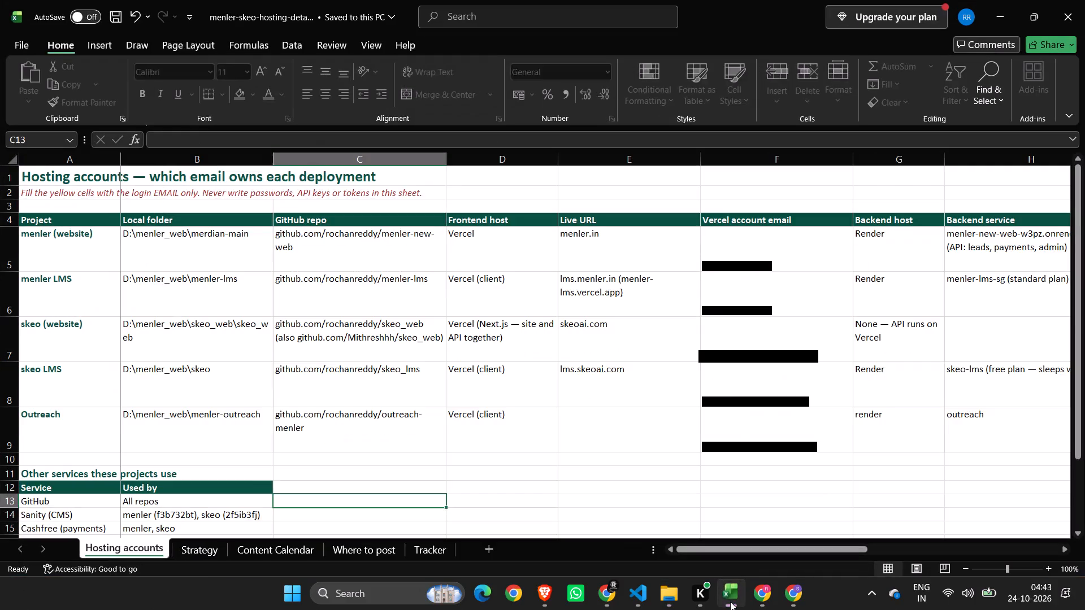
scroll(317, 385, down, 1)
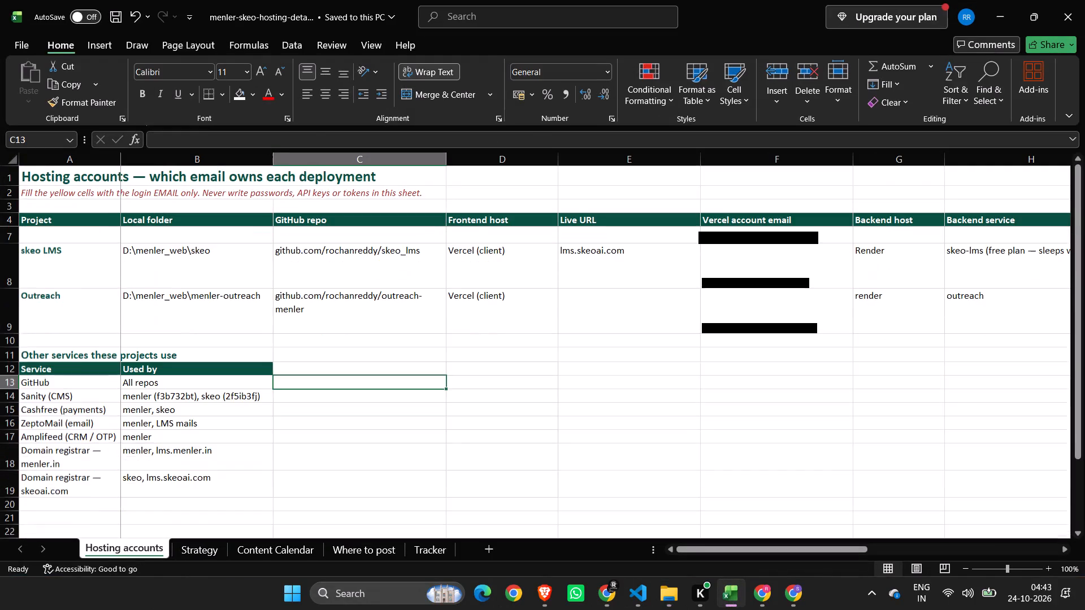
scroll(317, 385, down, 2)
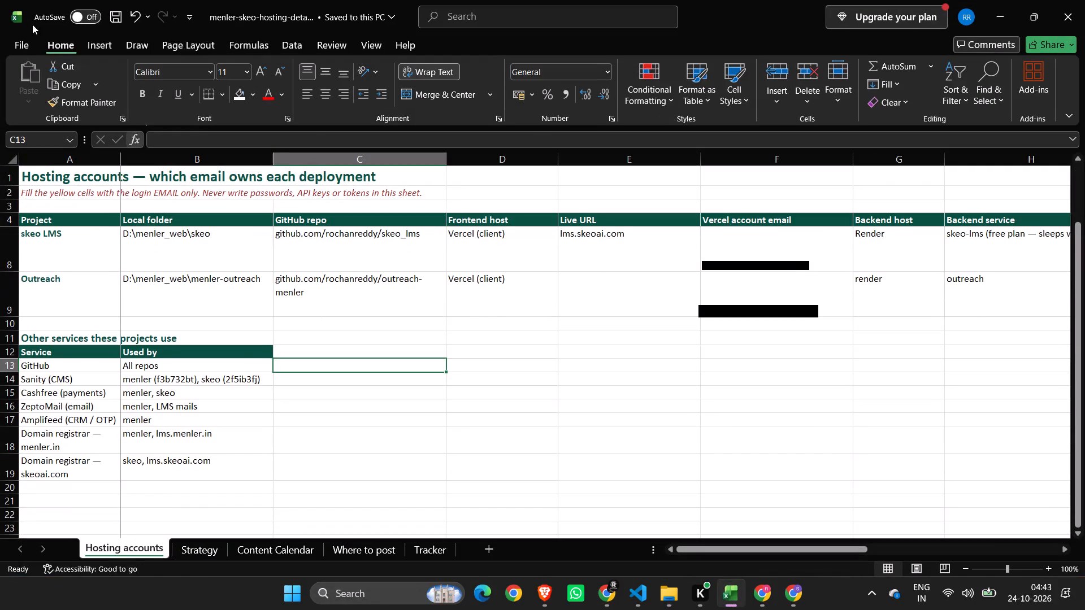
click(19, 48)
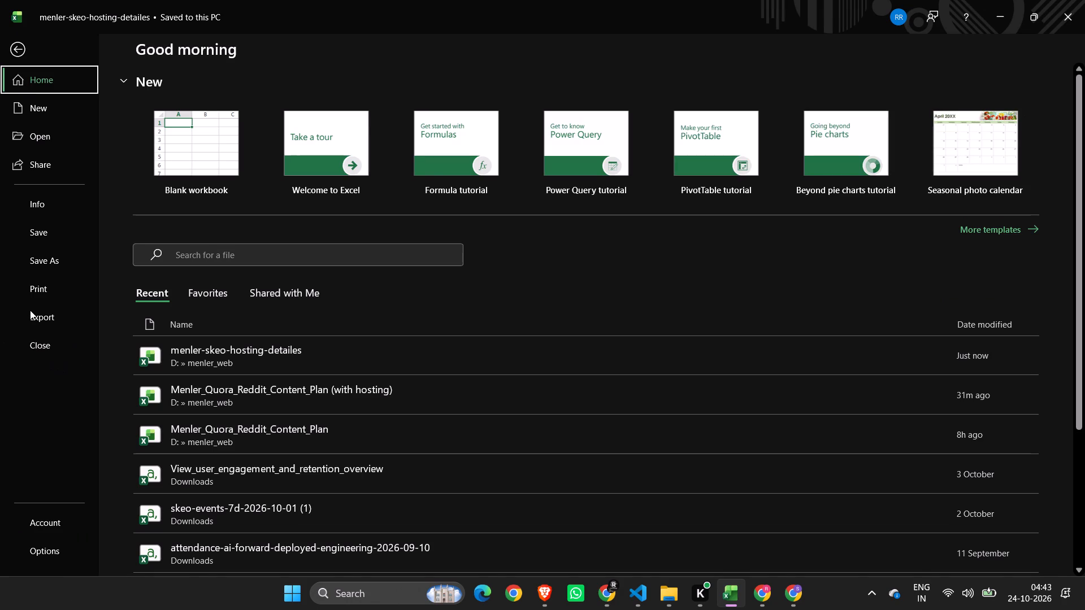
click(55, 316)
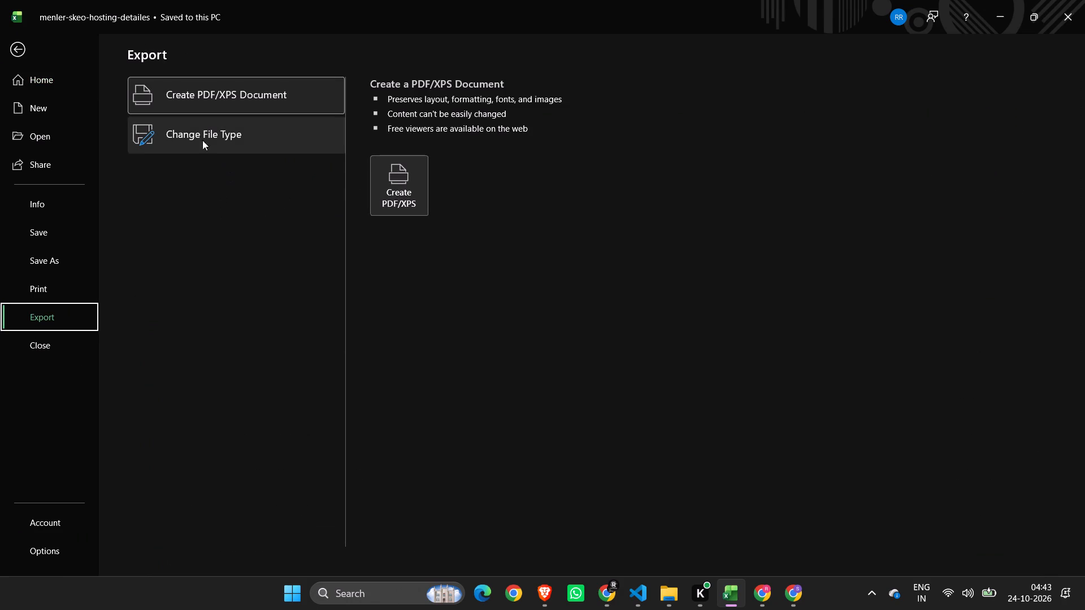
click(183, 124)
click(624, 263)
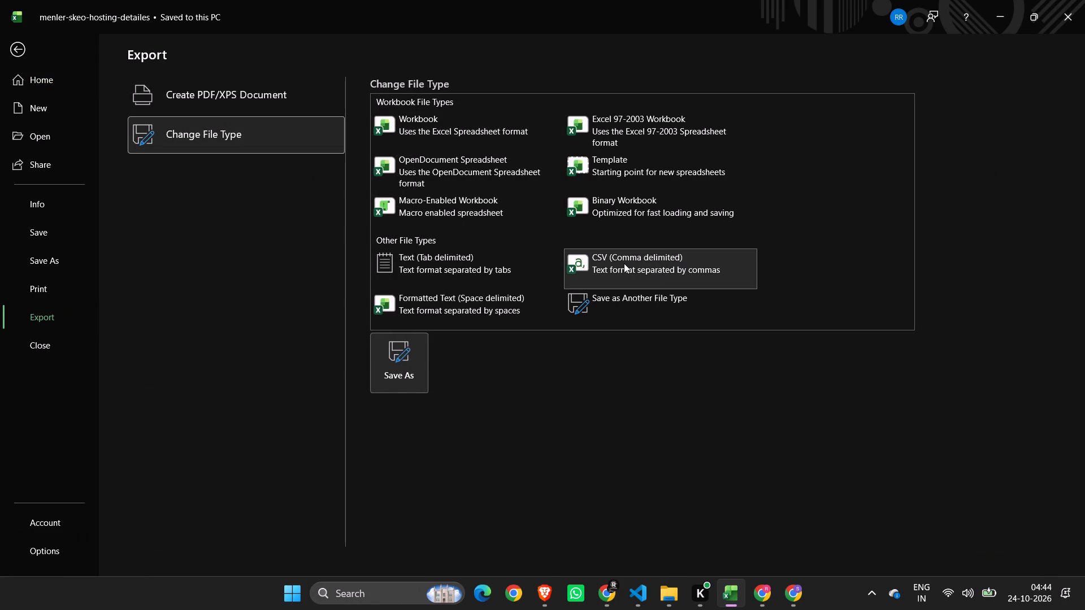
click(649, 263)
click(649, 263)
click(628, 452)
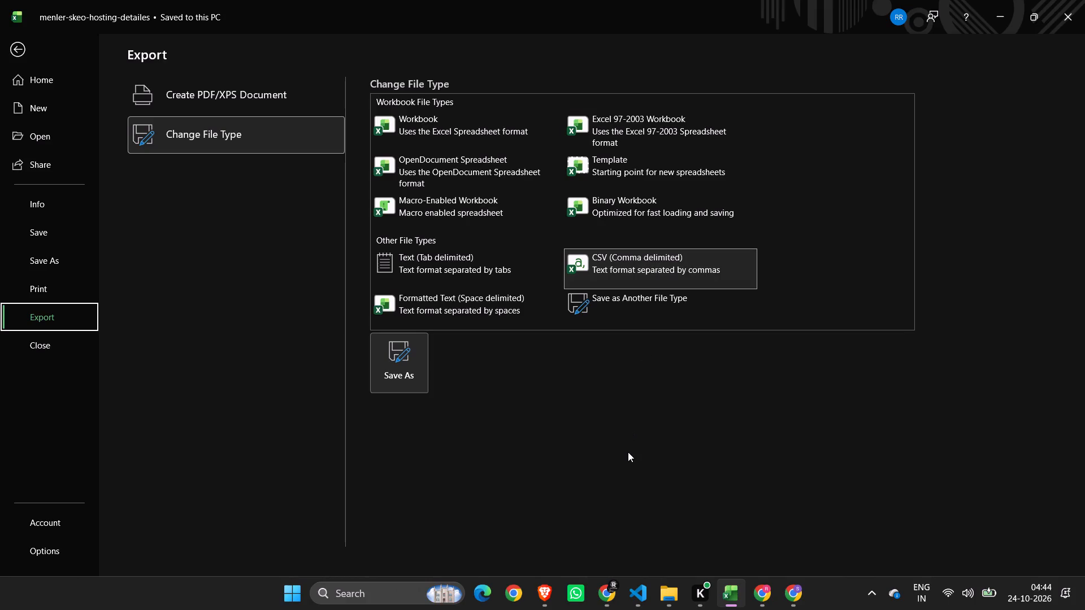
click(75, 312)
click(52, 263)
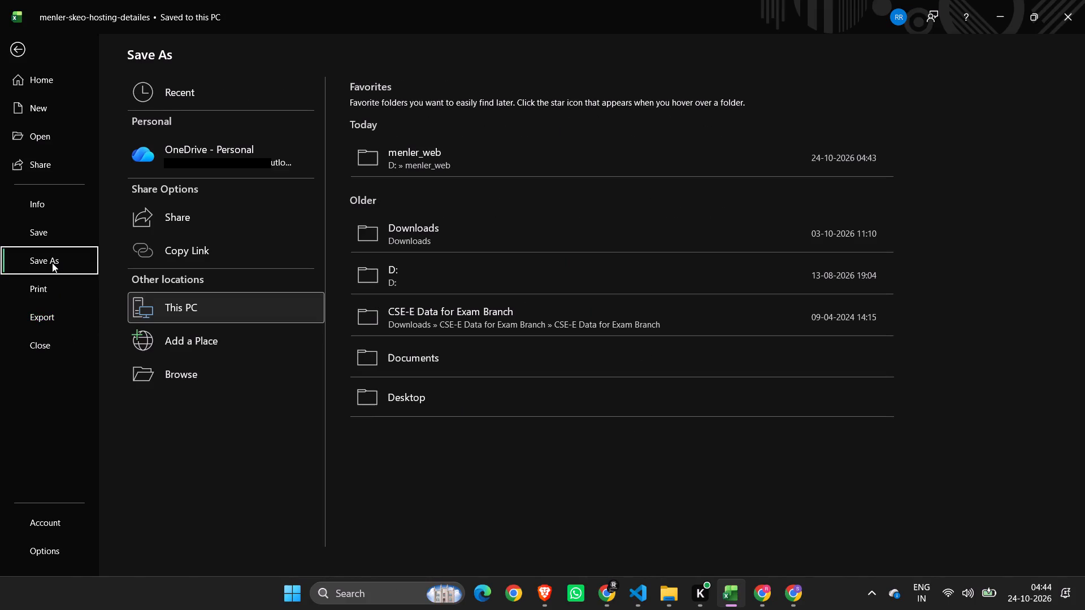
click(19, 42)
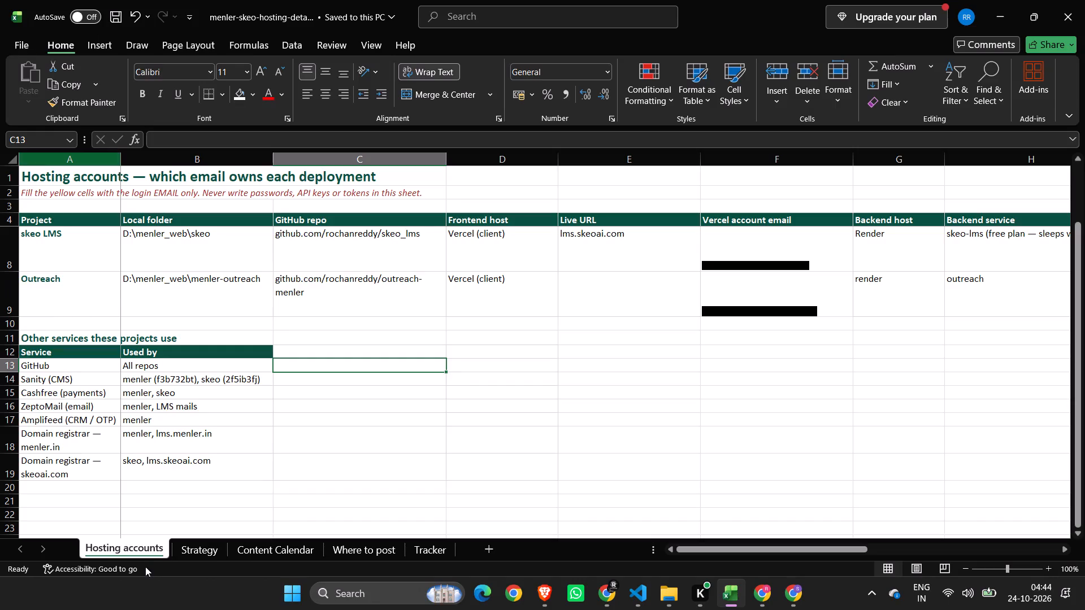
Move the Hosting accounts sheet to the end of the sheet order, directly after Tracker.
drag(113, 543, 150, 502)
drag(133, 547, 517, 556)
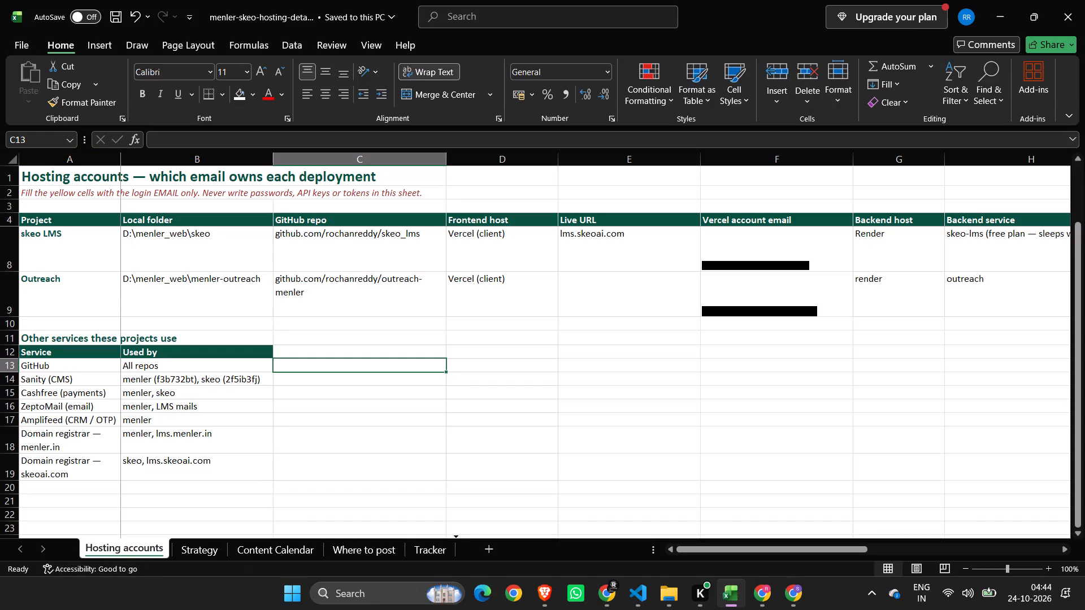
drag(517, 556, 537, 556)
click(403, 552)
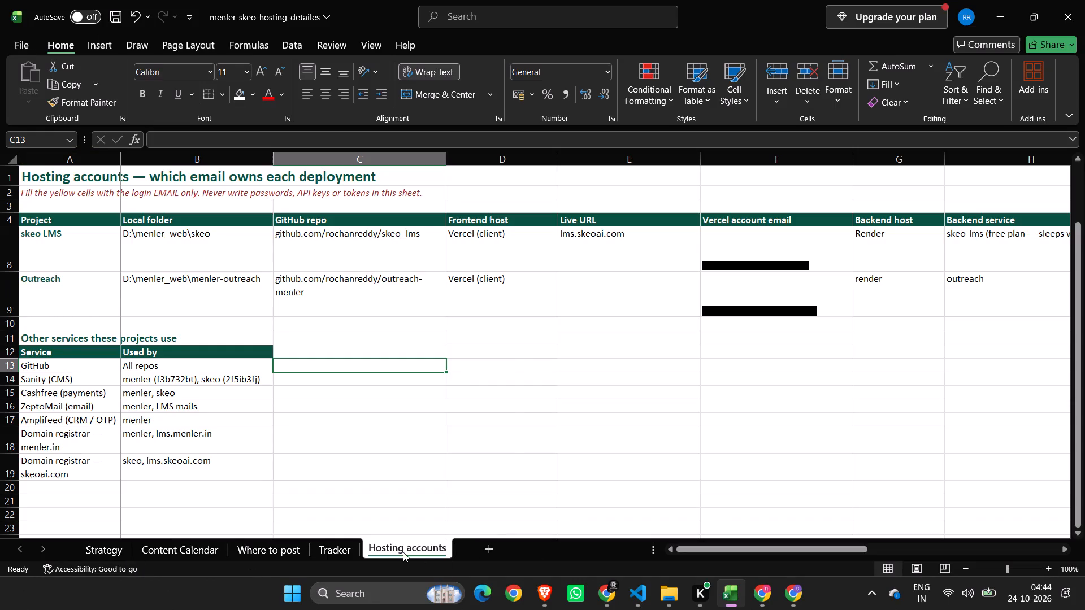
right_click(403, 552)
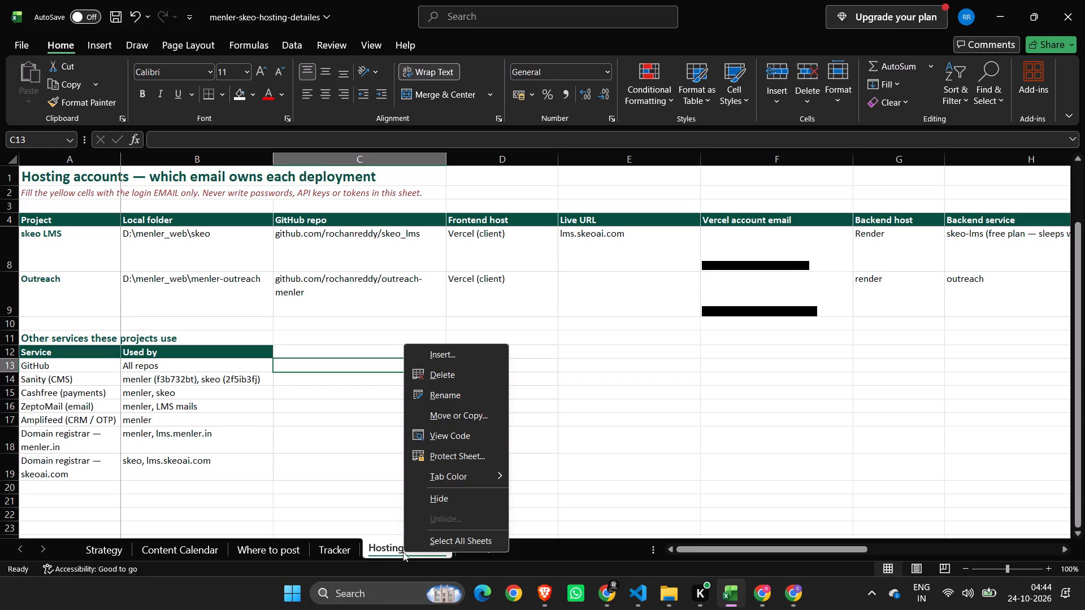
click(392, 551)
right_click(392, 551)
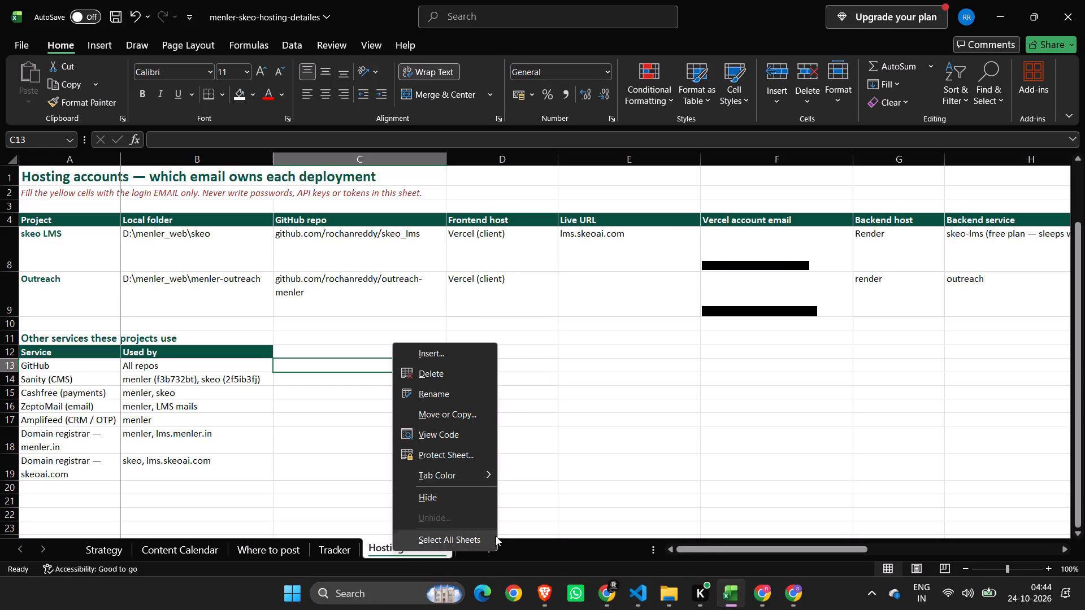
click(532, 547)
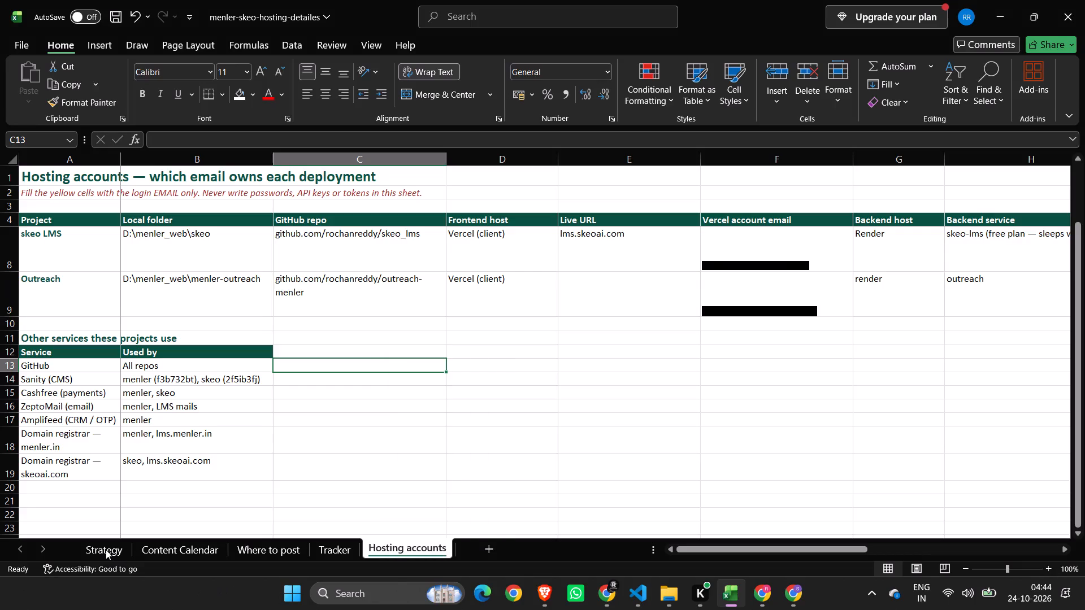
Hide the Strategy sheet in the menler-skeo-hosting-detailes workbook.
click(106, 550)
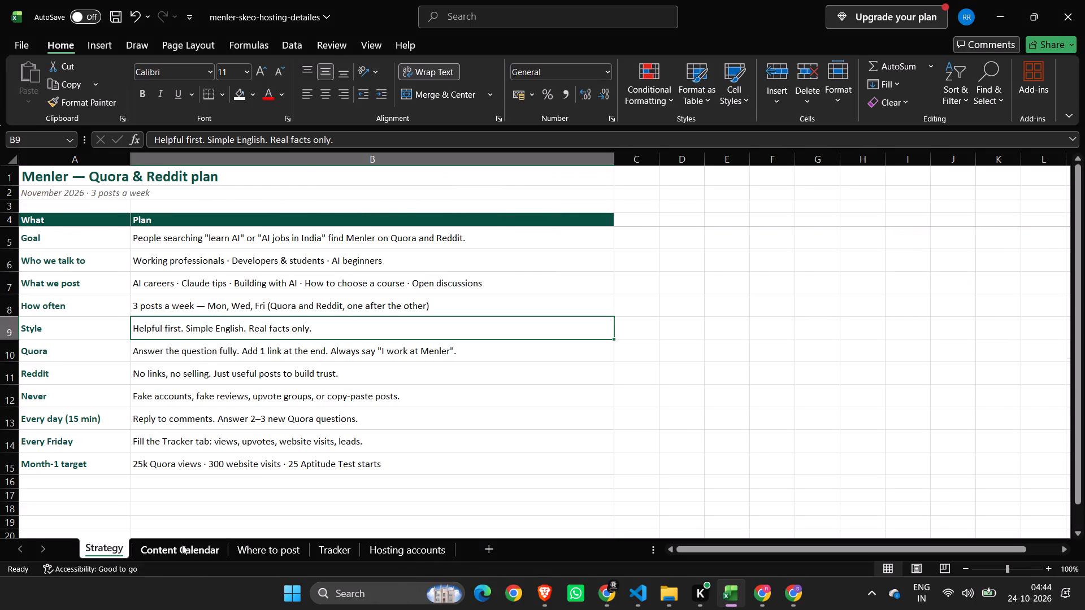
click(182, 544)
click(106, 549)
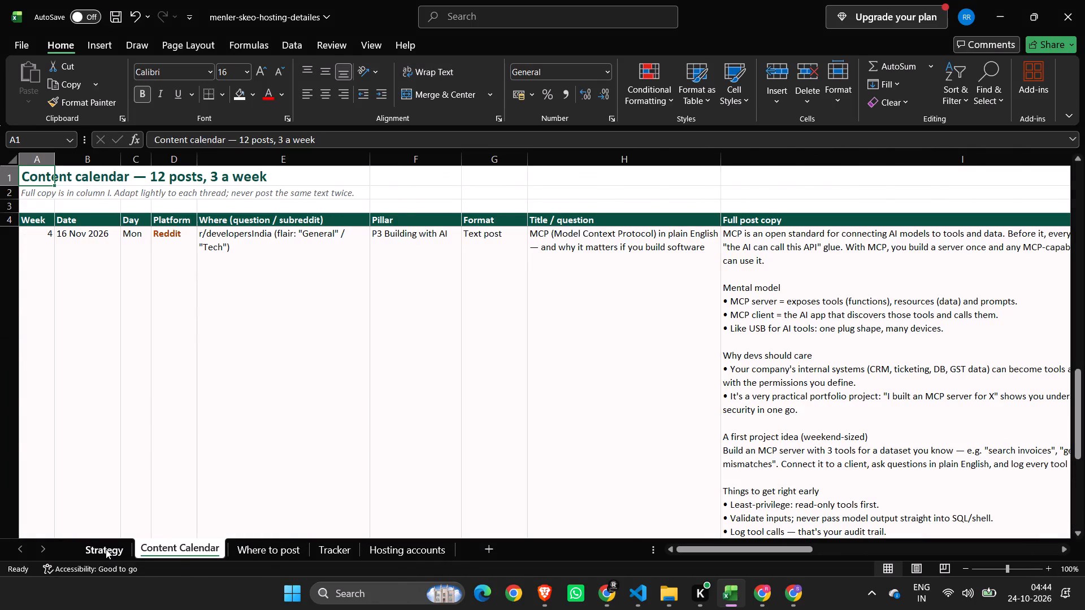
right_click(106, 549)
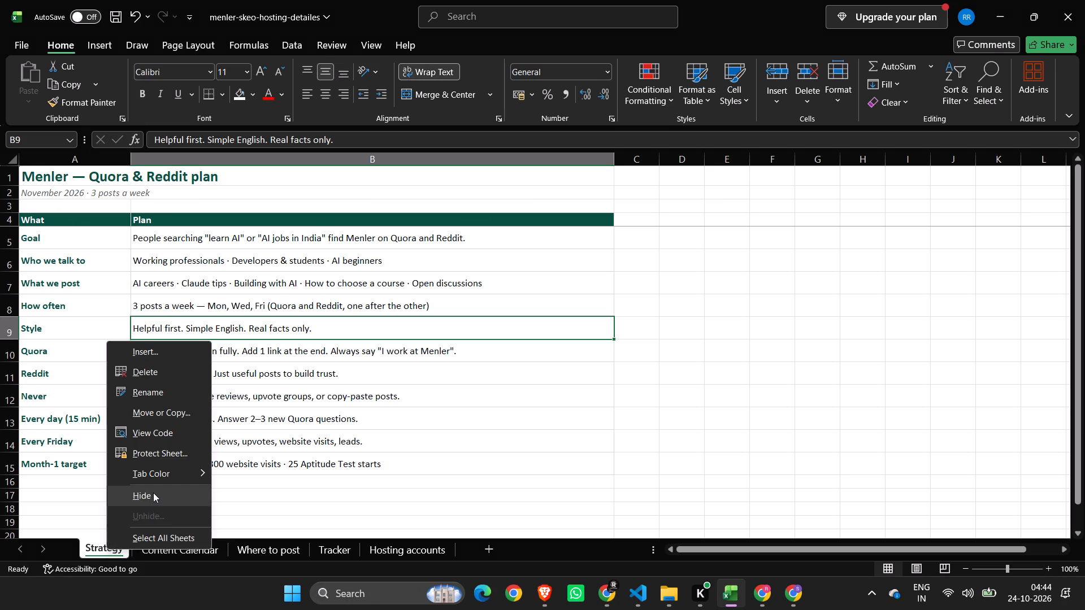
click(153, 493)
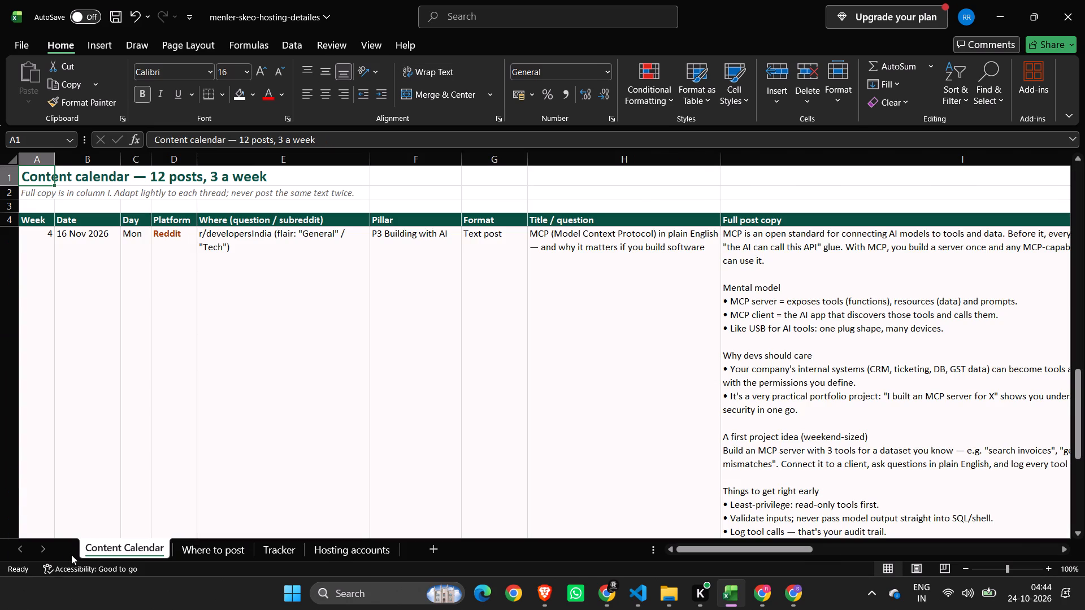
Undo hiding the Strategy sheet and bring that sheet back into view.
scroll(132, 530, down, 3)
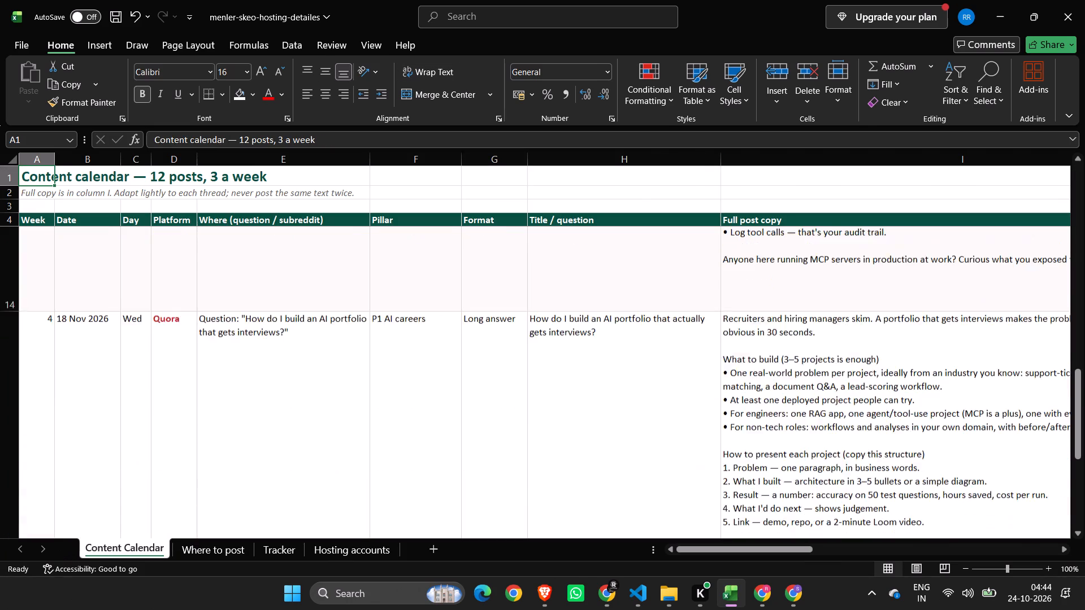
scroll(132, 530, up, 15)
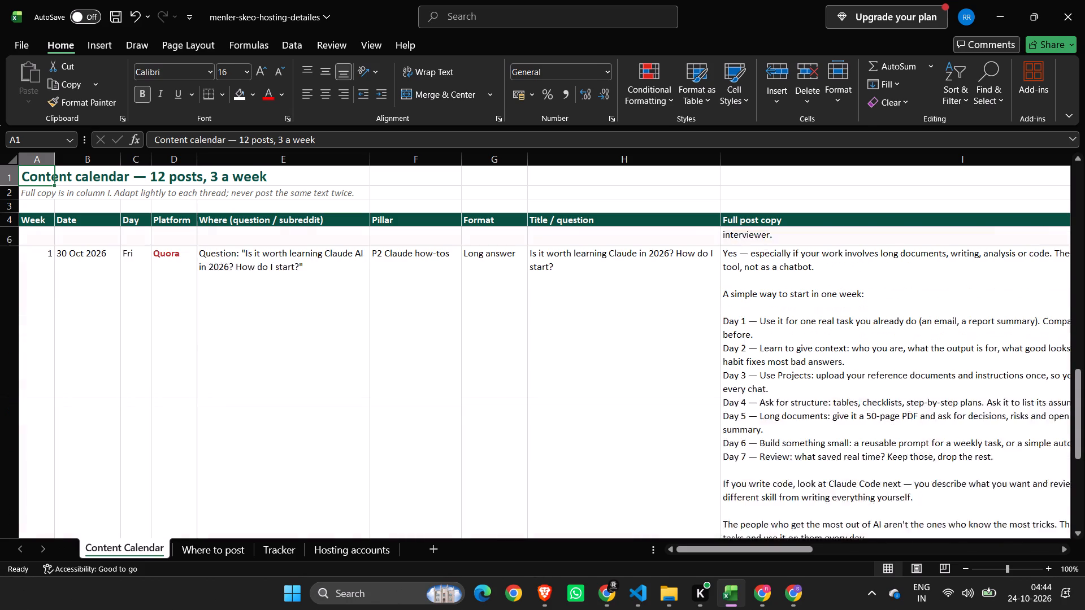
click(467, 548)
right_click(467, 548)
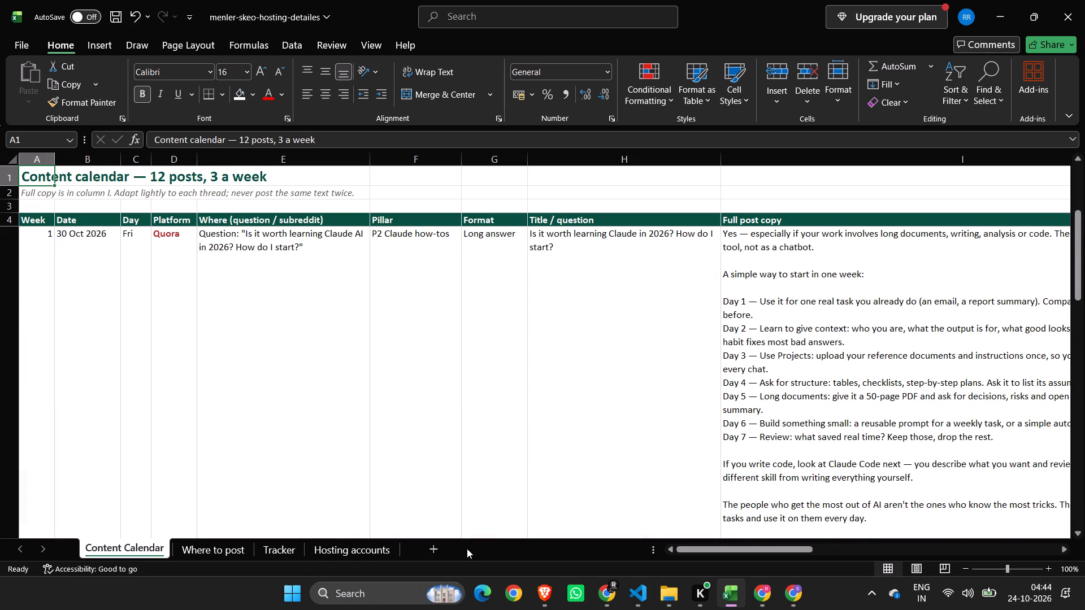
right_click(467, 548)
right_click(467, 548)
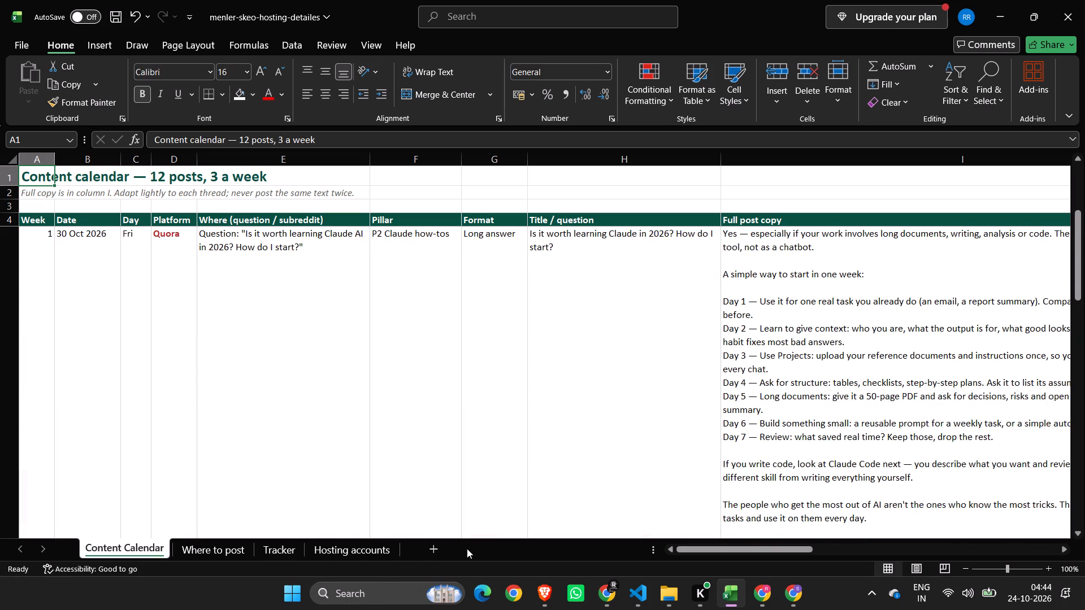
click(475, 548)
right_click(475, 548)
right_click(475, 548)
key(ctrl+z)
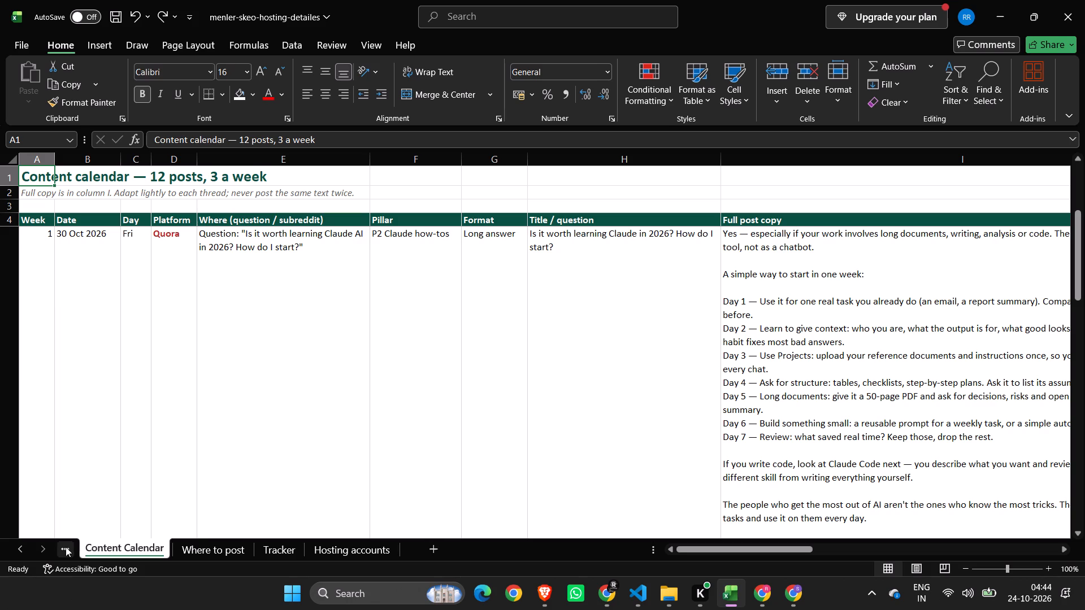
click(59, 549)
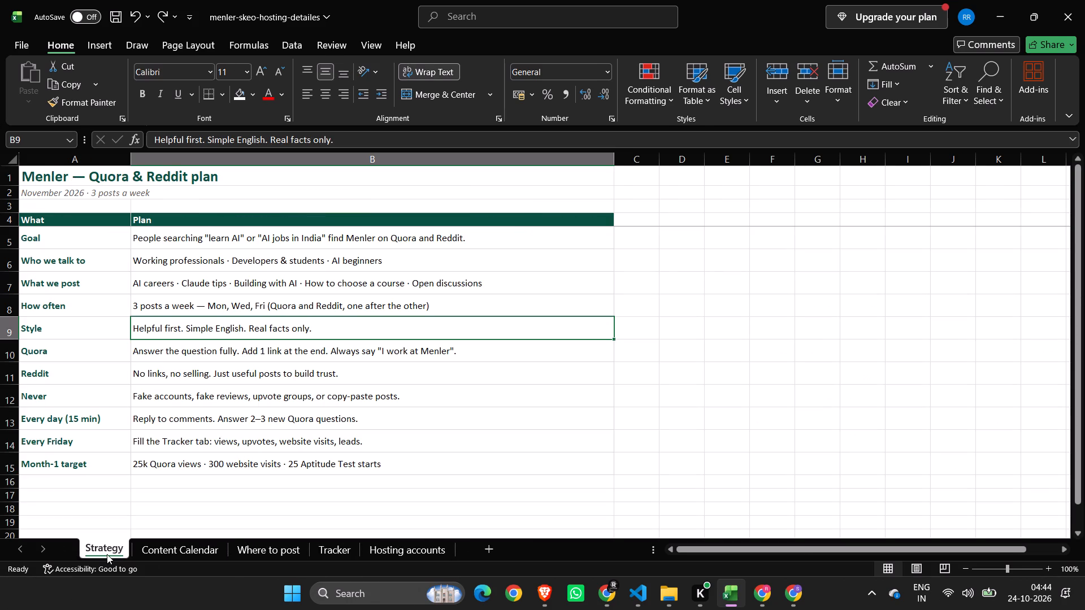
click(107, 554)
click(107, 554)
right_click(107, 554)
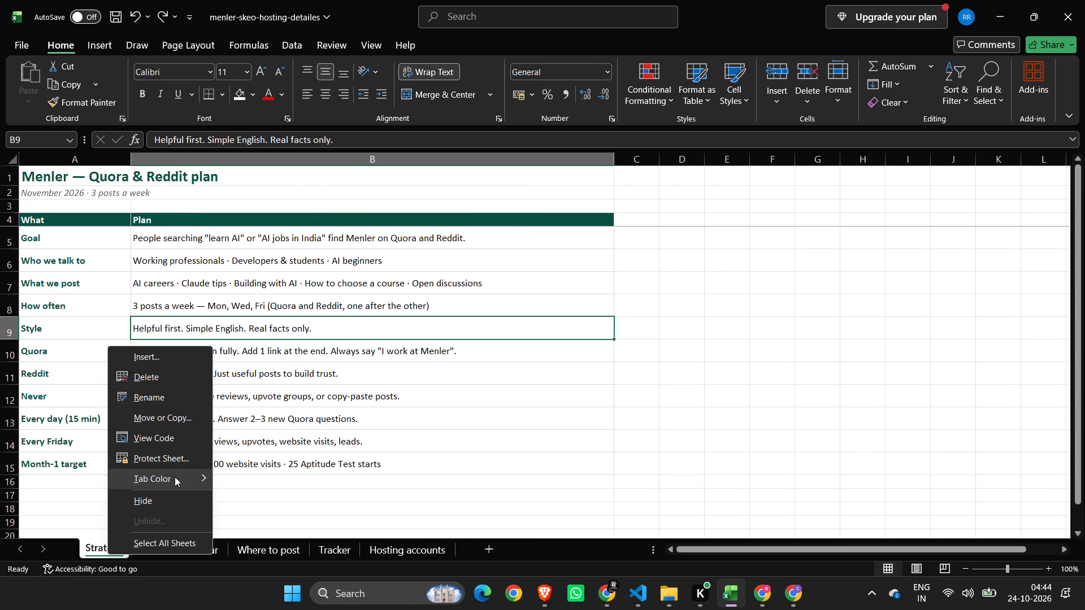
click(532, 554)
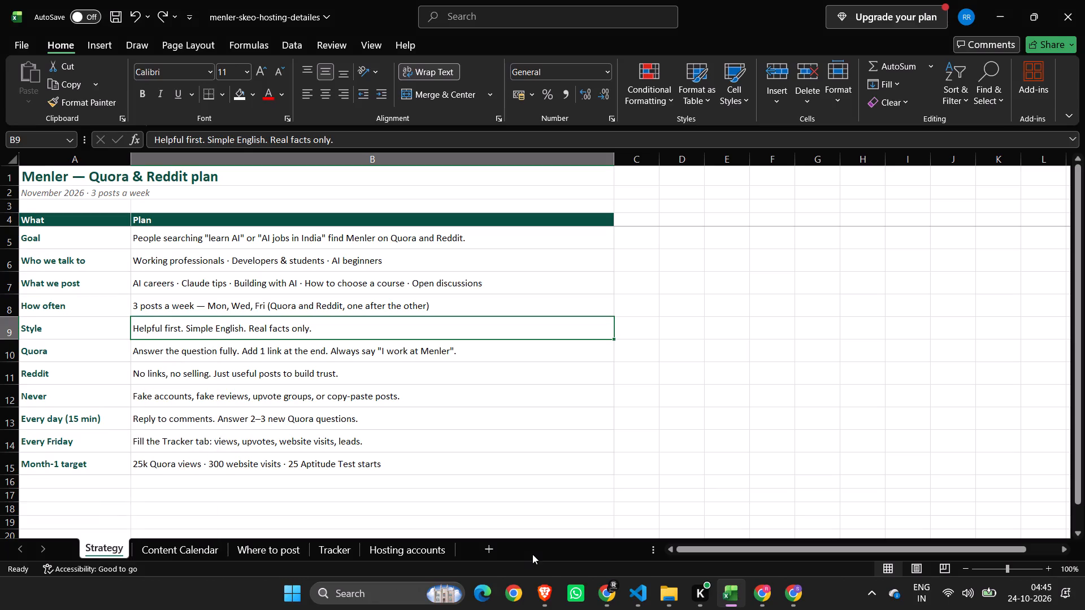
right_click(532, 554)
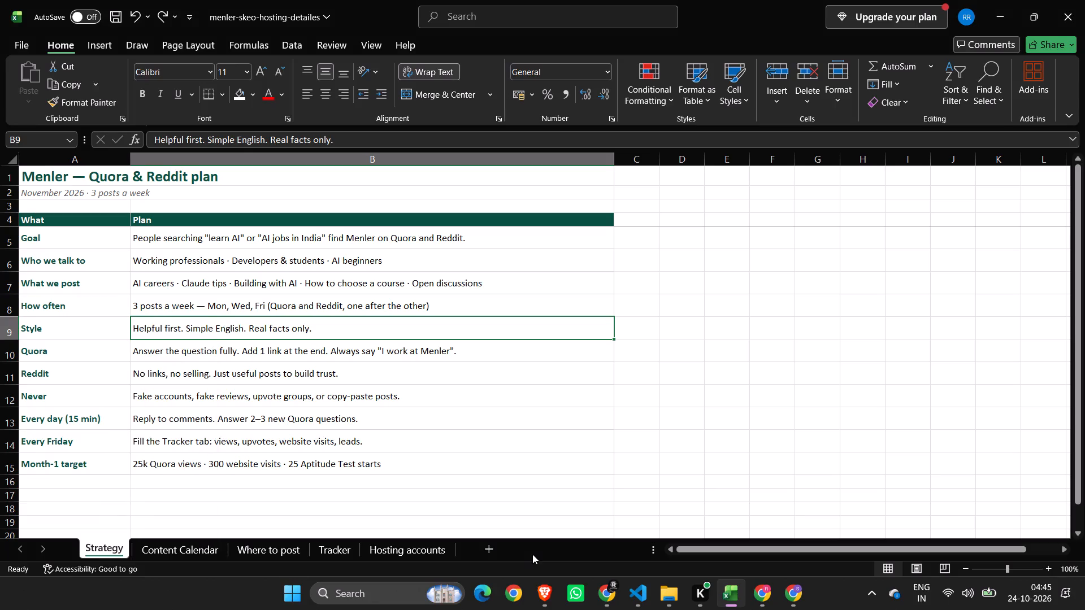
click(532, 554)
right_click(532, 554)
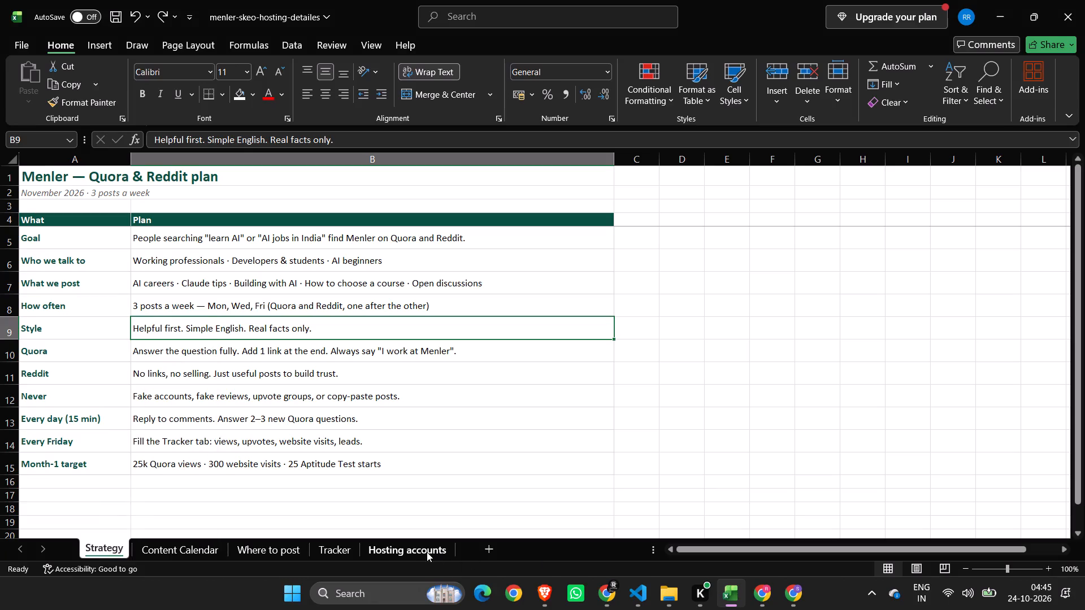
Return to the Hosting accounts sheet.
click(420, 552)
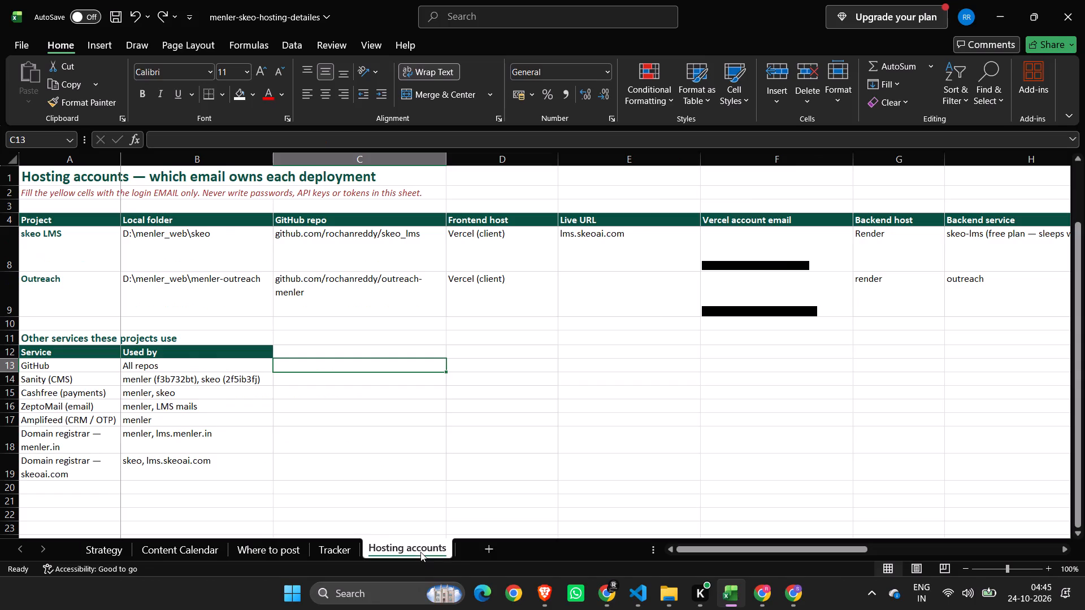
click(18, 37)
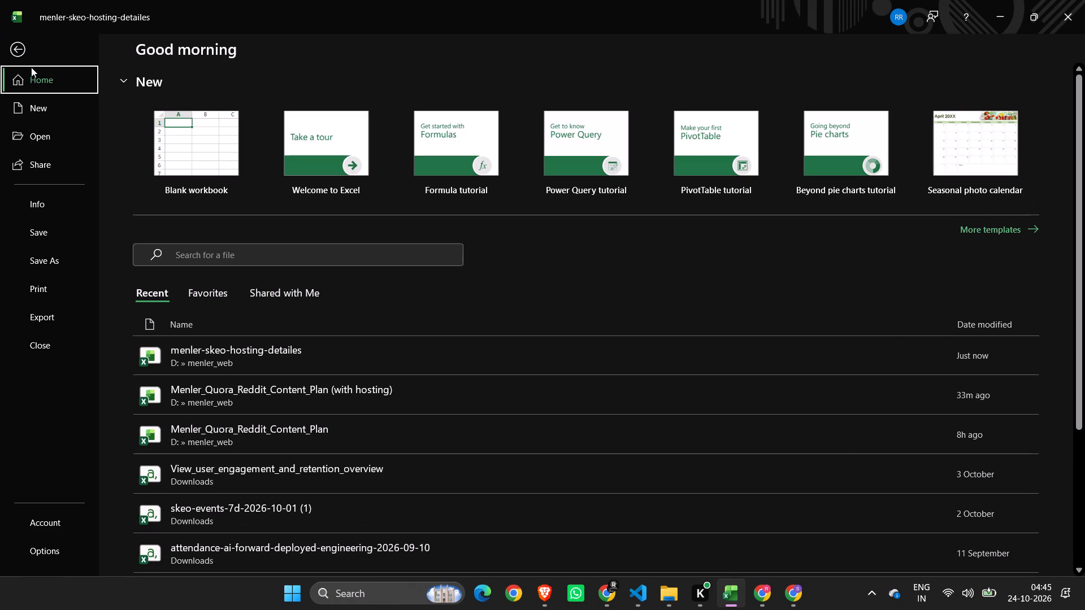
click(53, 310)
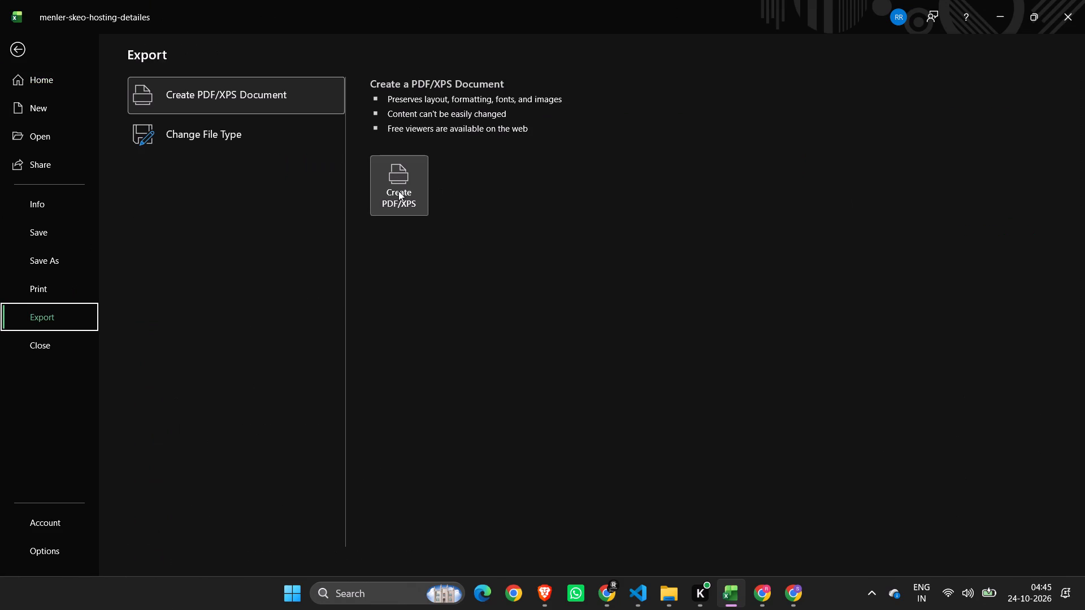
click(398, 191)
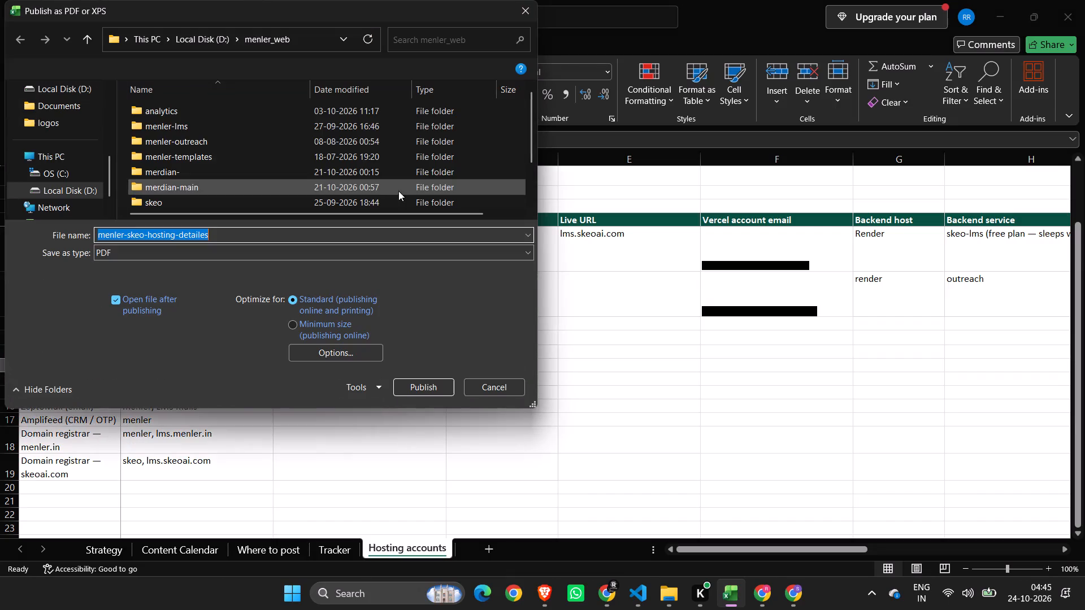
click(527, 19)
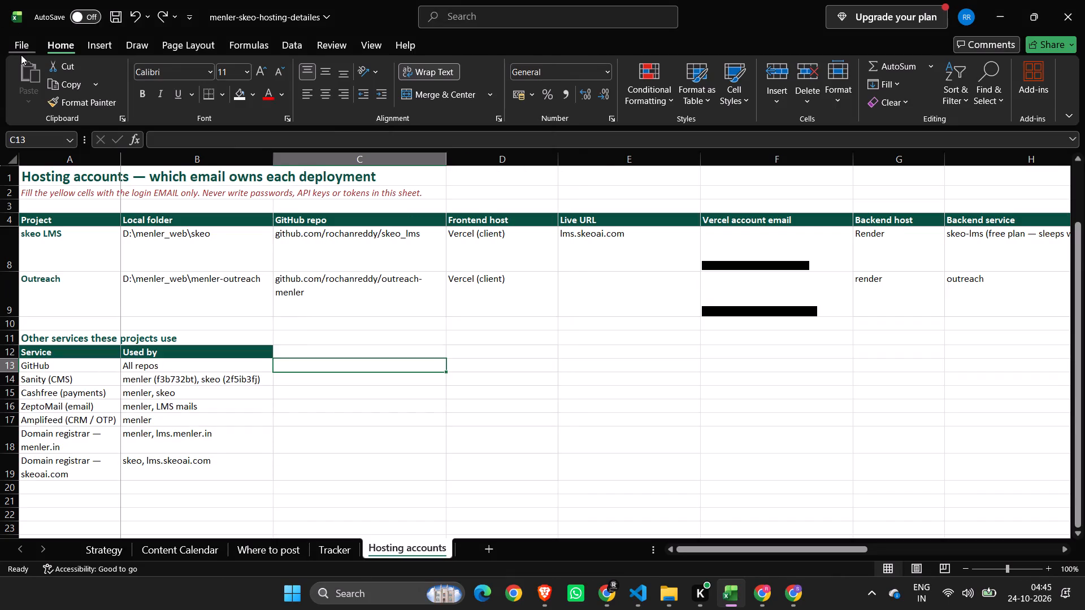
Export only the active Hosting accounts sheet as a CSV (Comma delimited) file named menler-skeo-hosting-detailes on Local Disk (D:).
click(32, 46)
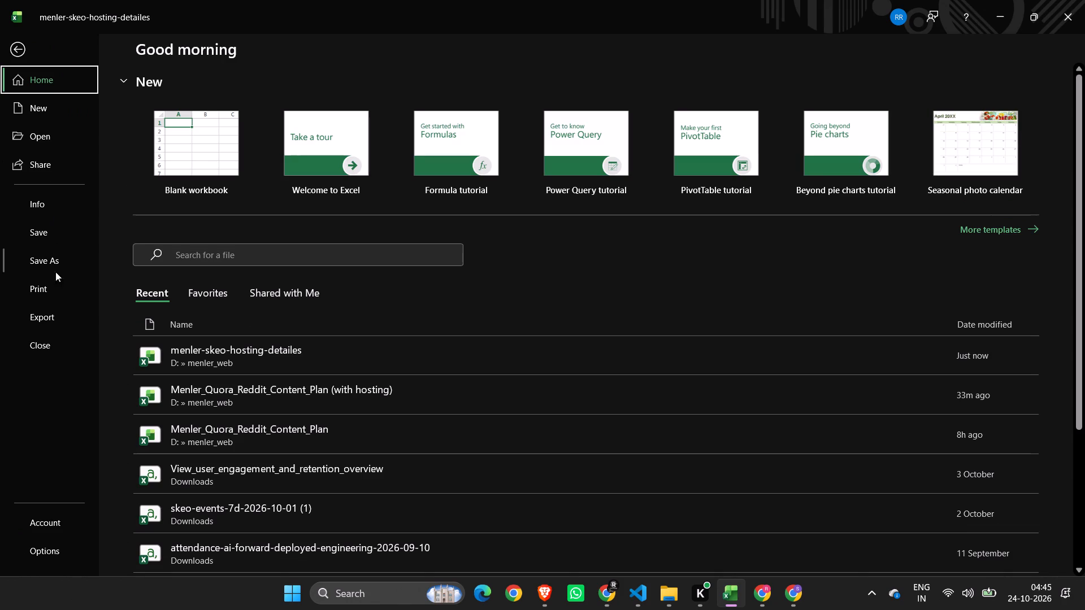
click(56, 304)
click(250, 130)
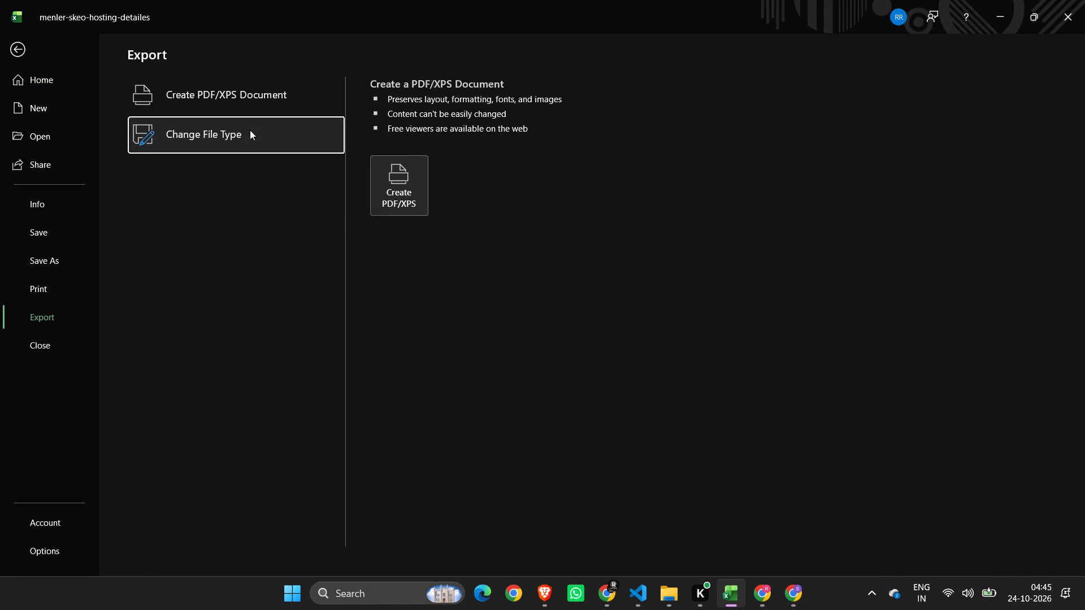
click(634, 272)
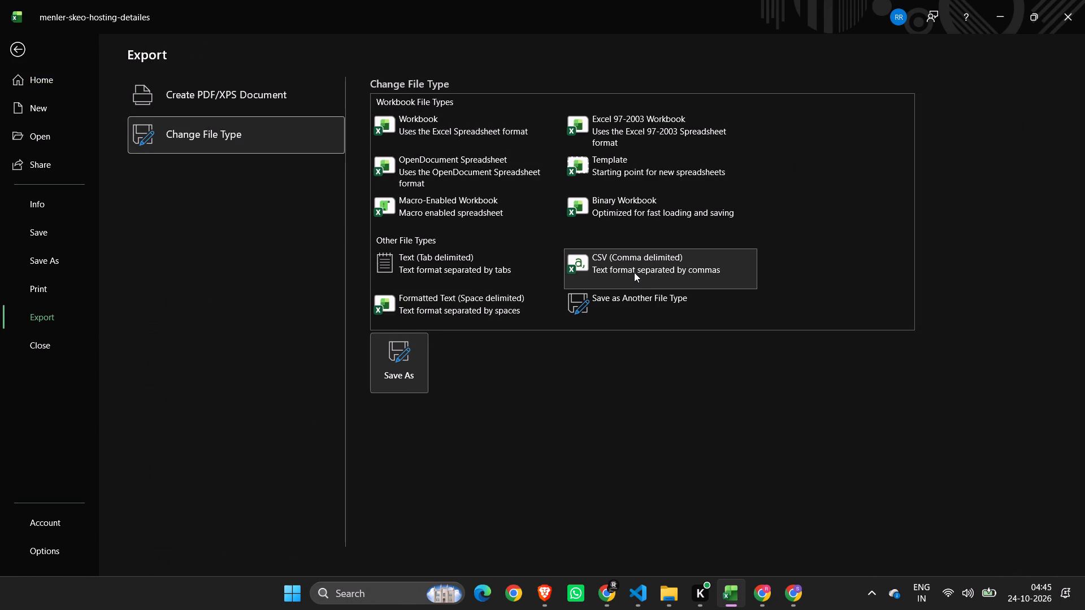
double_click(634, 272)
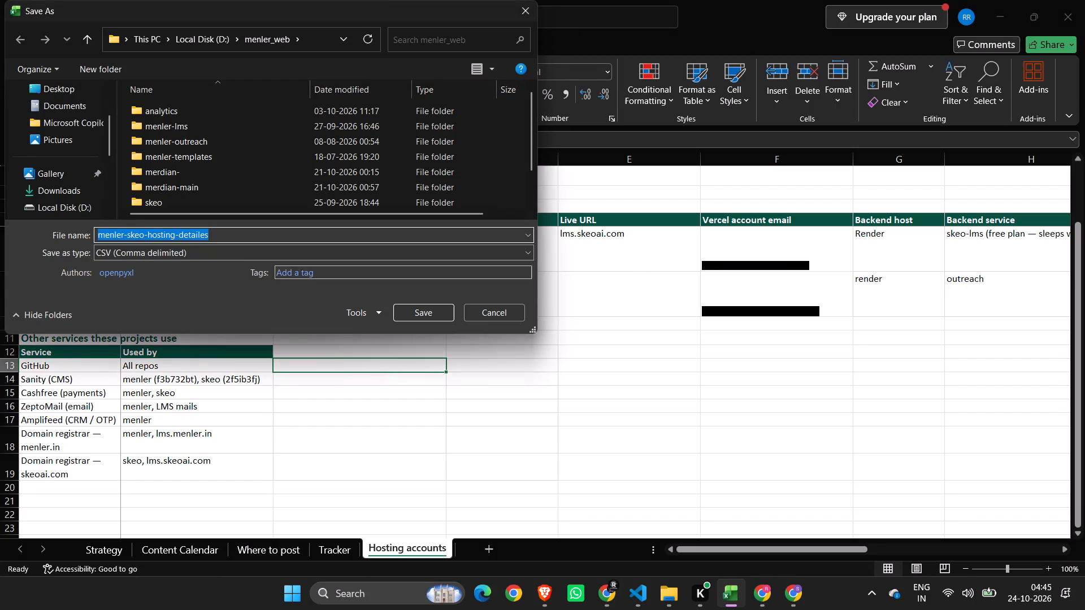
click(58, 204)
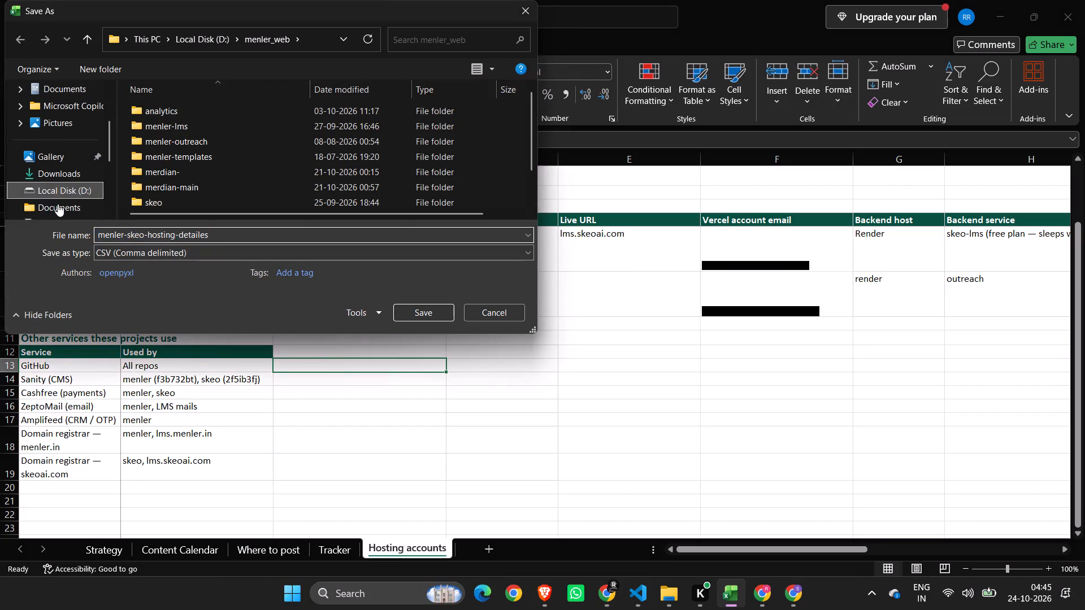
click(257, 231)
click(257, 231)
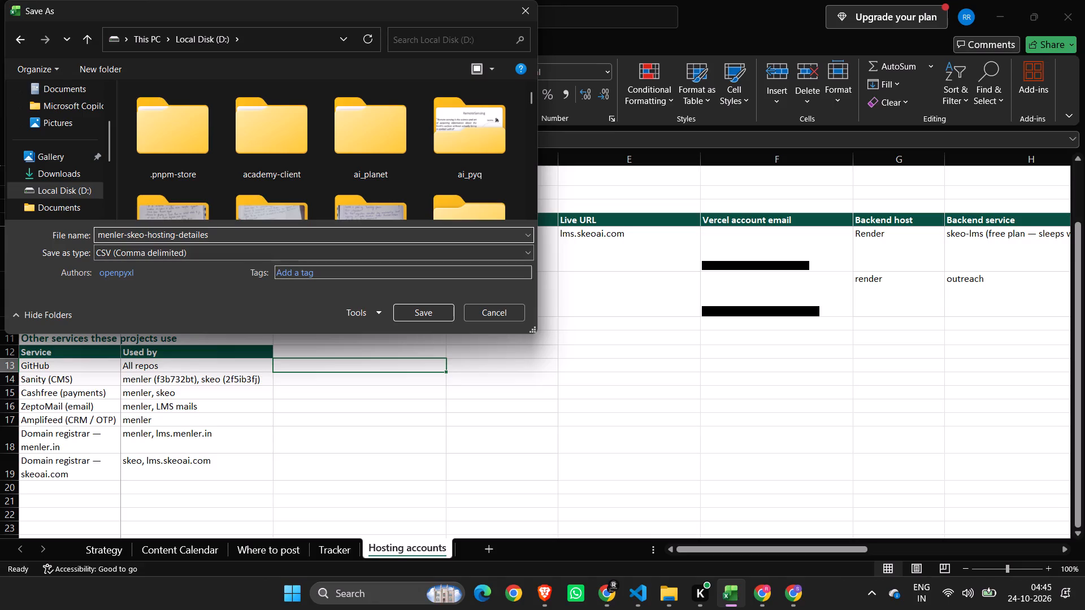
click(411, 304)
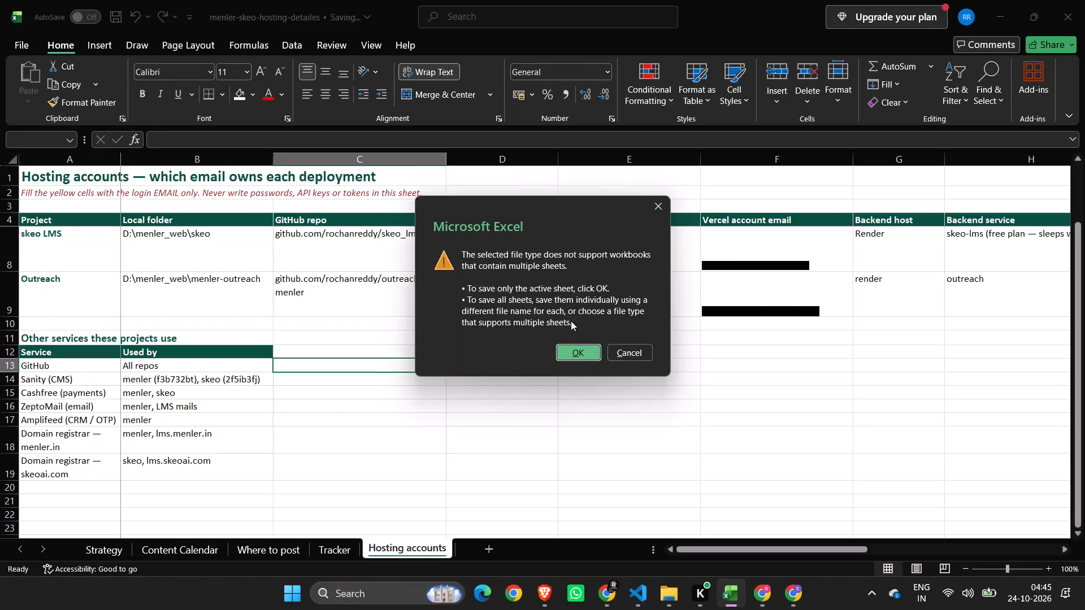
click(588, 348)
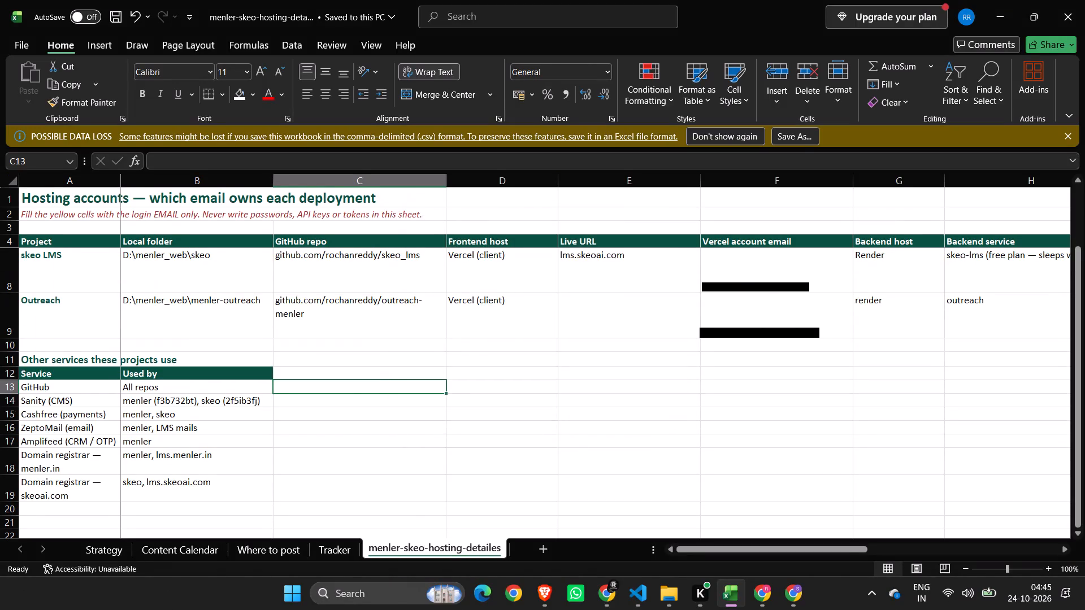
Save the exported sheet again through the data-loss notice as menler-skeo-hosting-detailes.csv.
click(801, 136)
click(594, 375)
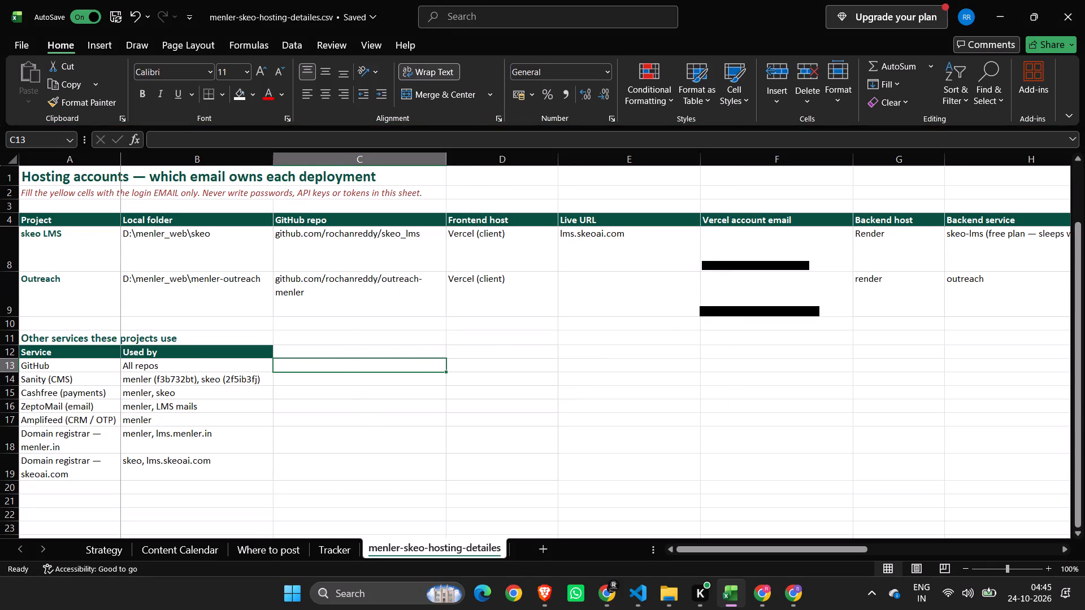
Clear the note in cell A2 about filling the yellow cells, beneath the Hosting accounts title.
double_click(371, 194)
click(371, 194)
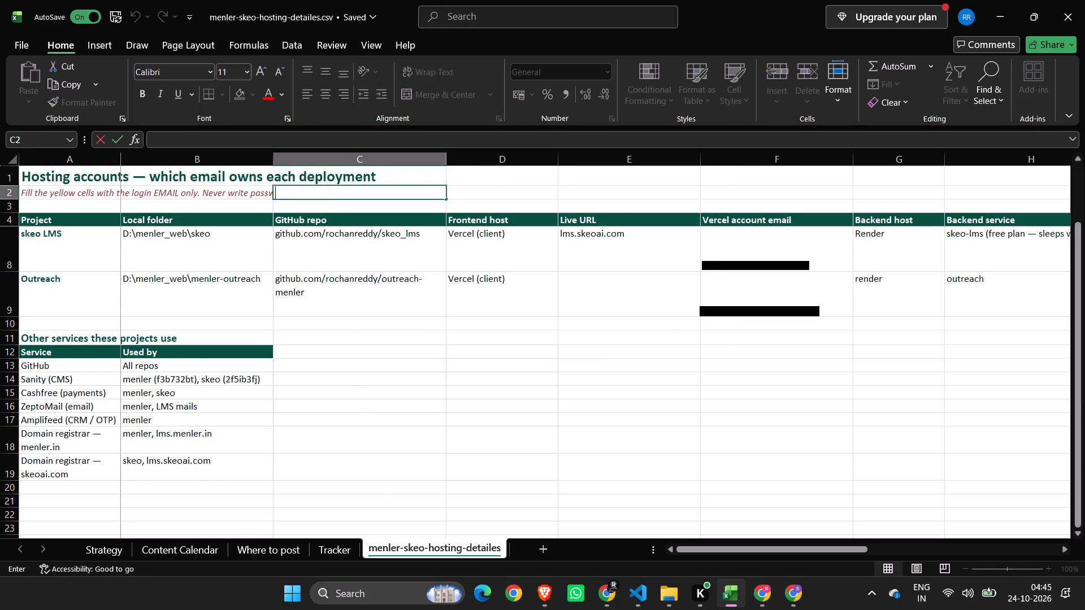
click(253, 197)
click(253, 197)
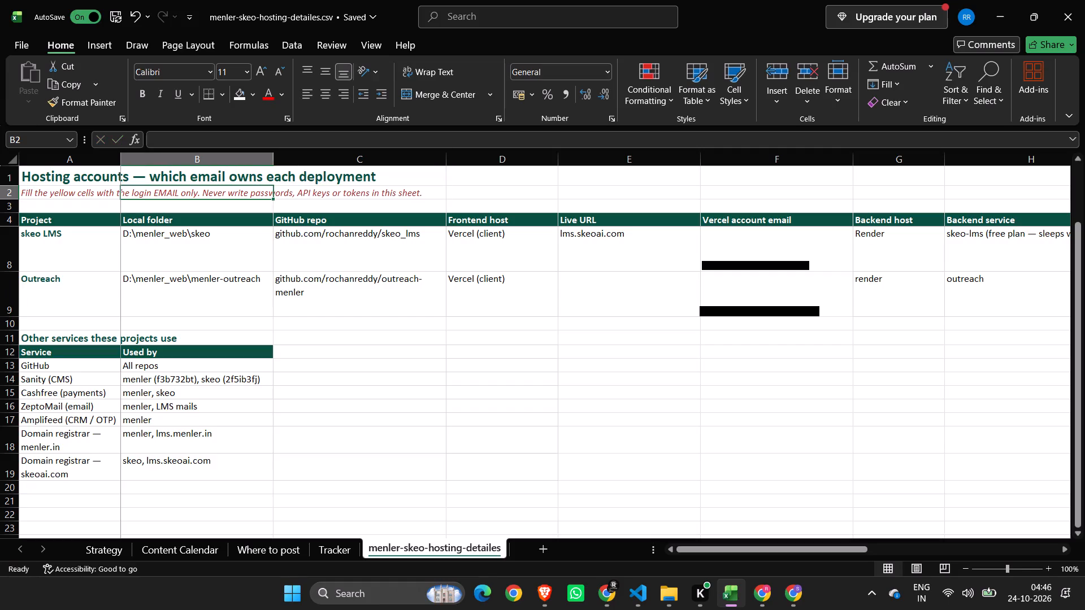
click(84, 195)
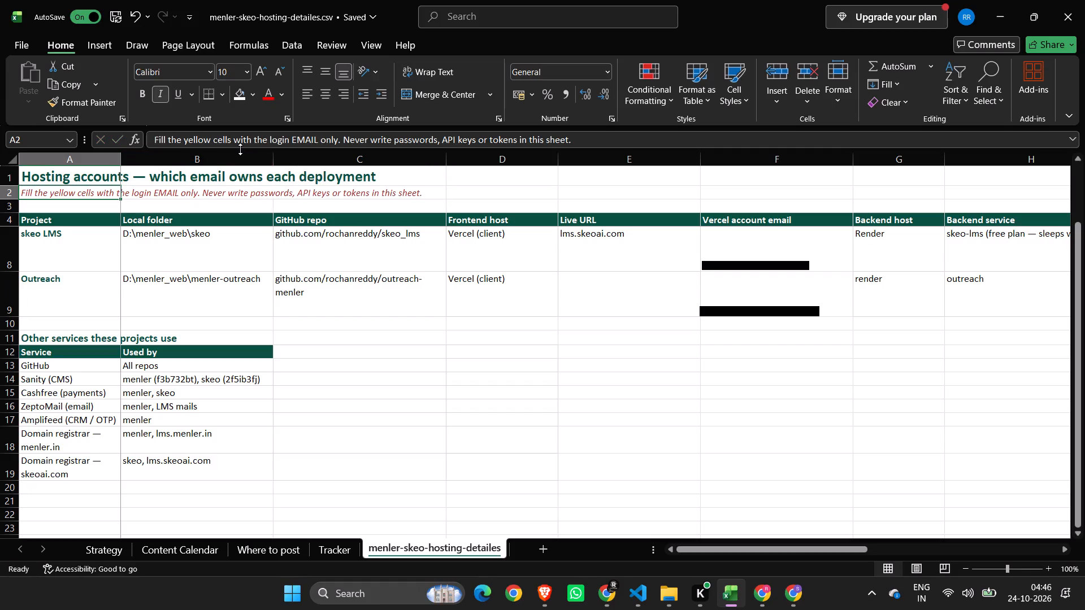
click(240, 149)
click(234, 142)
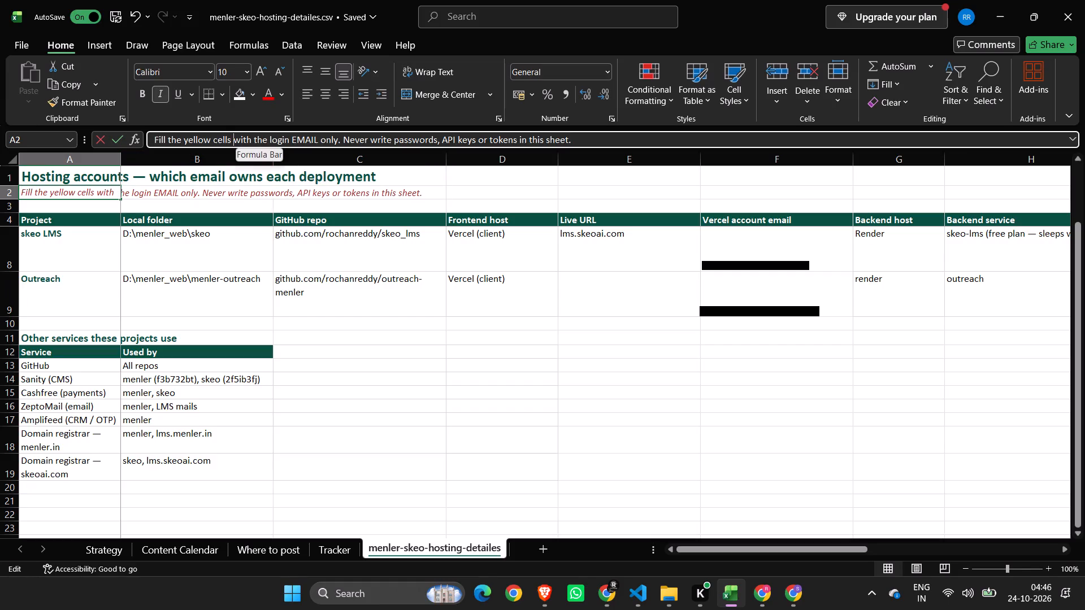
key(ctrl+a)
key(BackSpace)
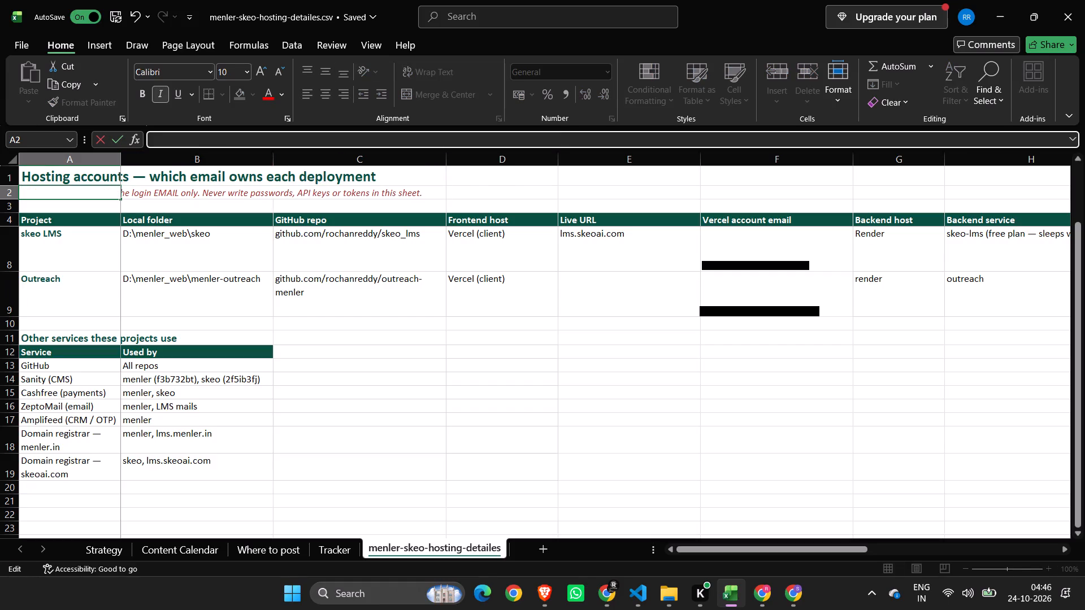
click(149, 197)
click(249, 247)
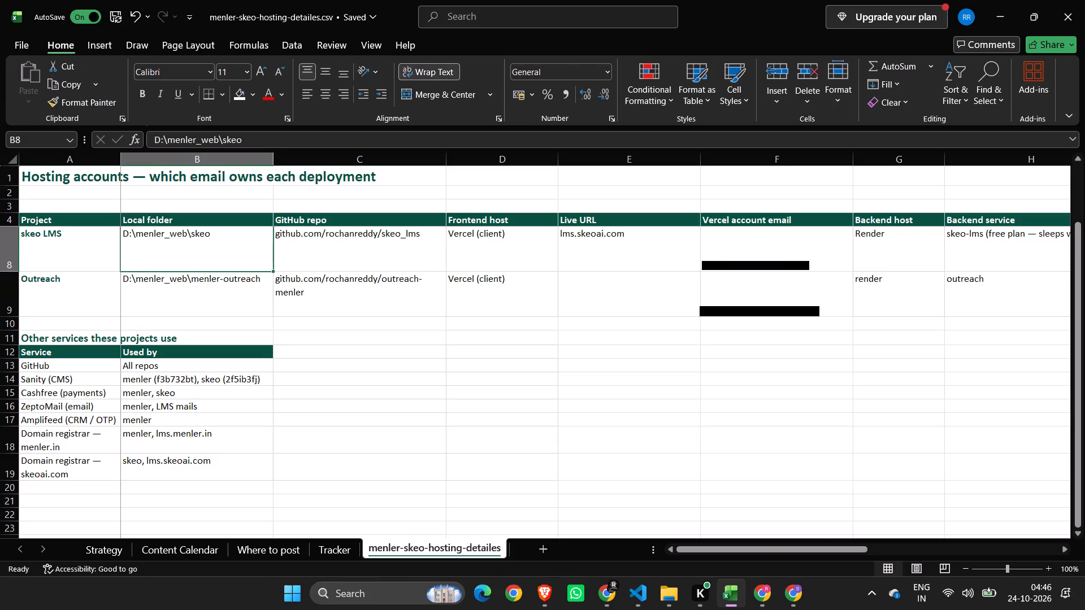
click(429, 356)
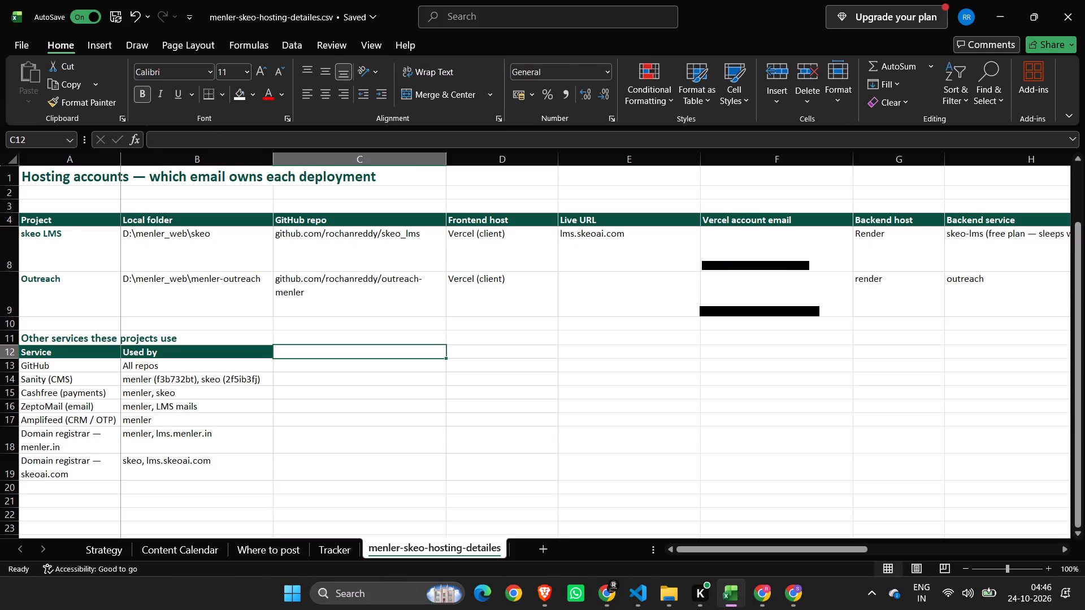
Take a screenshot of the full-width Hosting accounts table area, from the column headers down to the sheet names.
scroll(429, 356, up, 4)
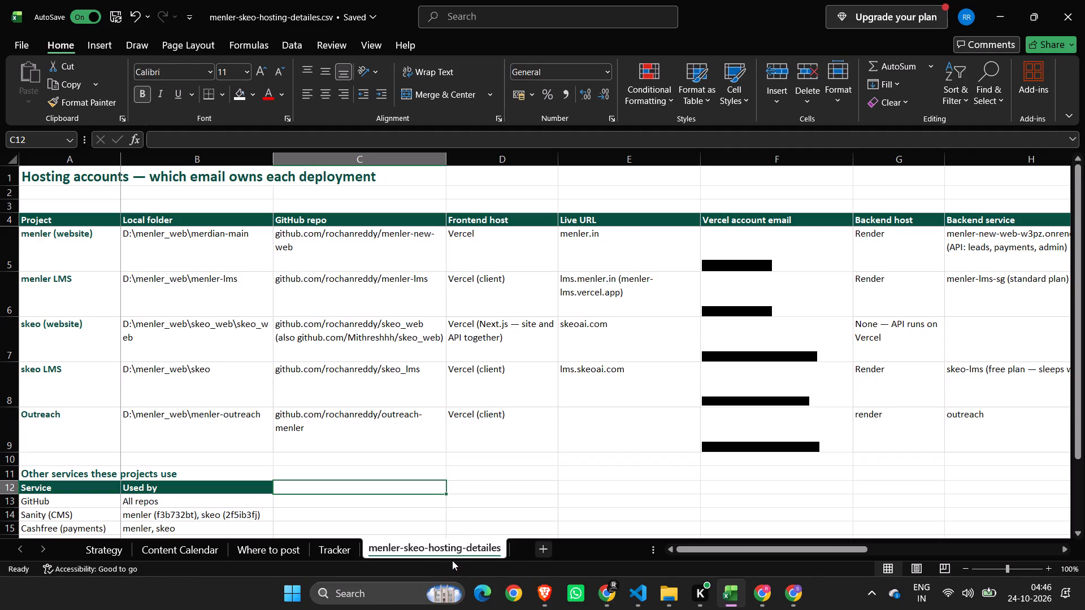
click(418, 542)
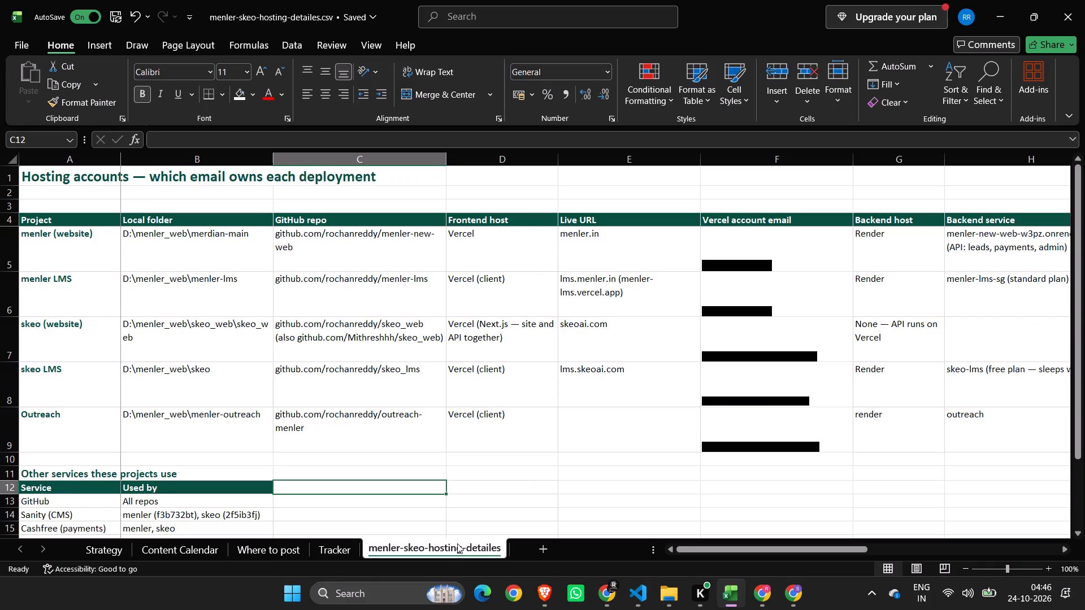
key(Print)
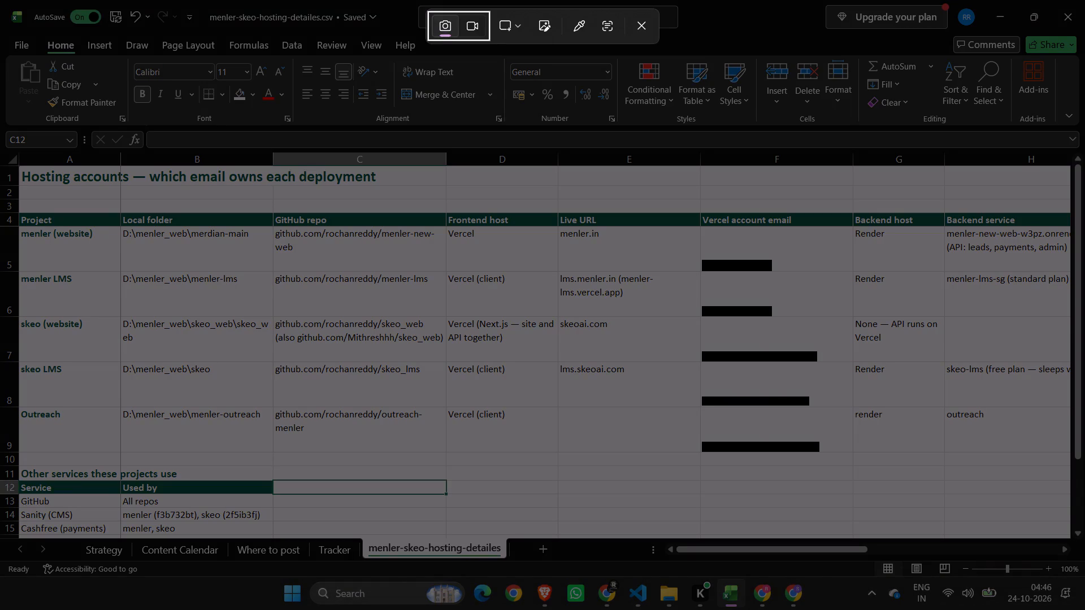
drag(1, 150, 762, 537)
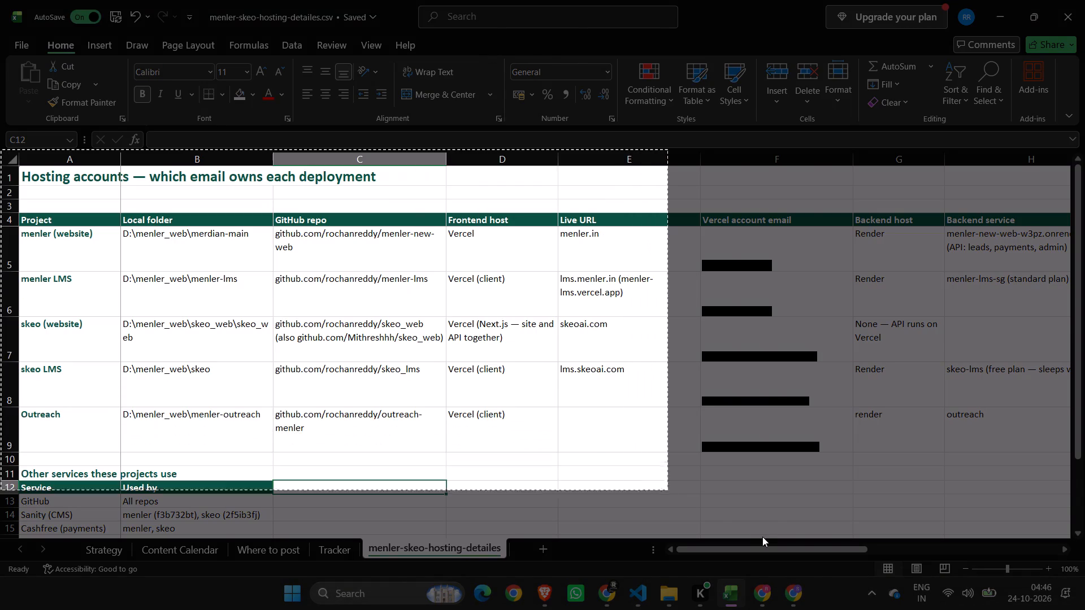
drag(762, 537, 1063, 561)
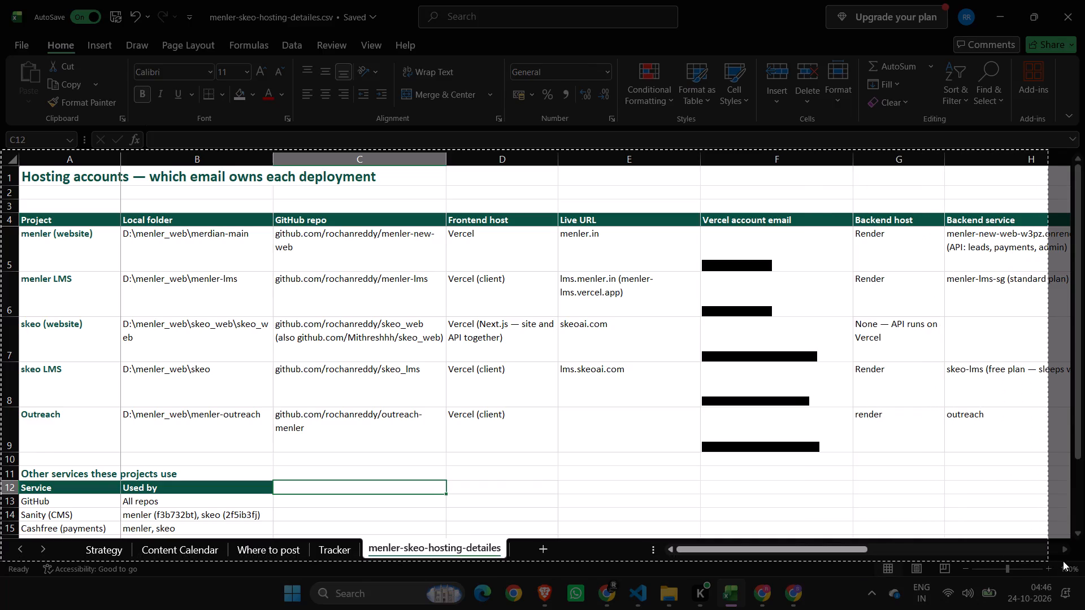
drag(1063, 561, 1084, 561)
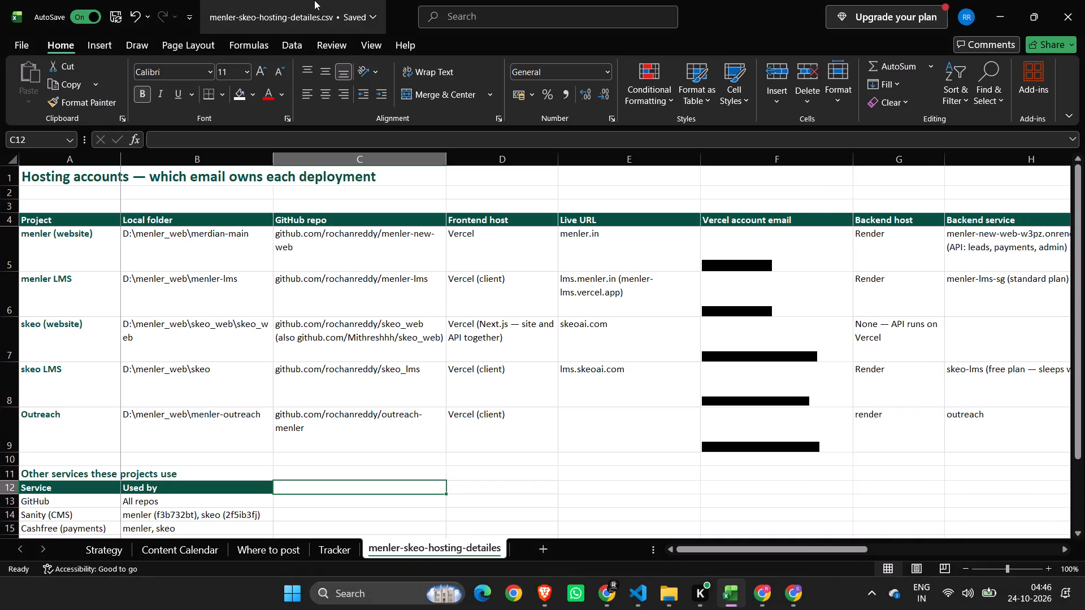
Switch to File Explorer, search Local Disk (D:) for menler and open the menler_web folder.
click(655, 609)
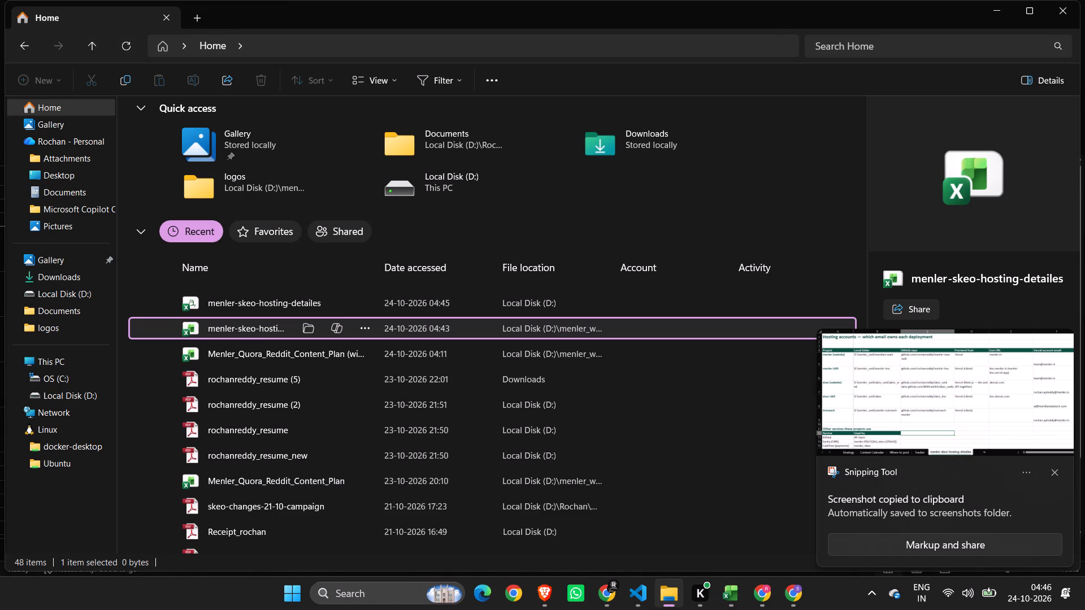
click(94, 387)
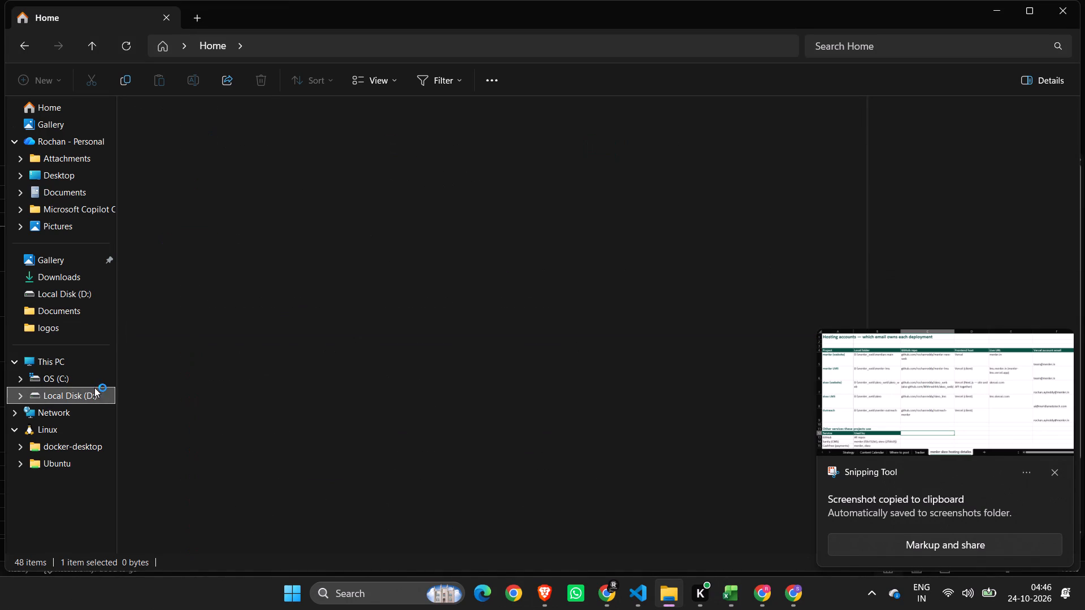
click(835, 47)
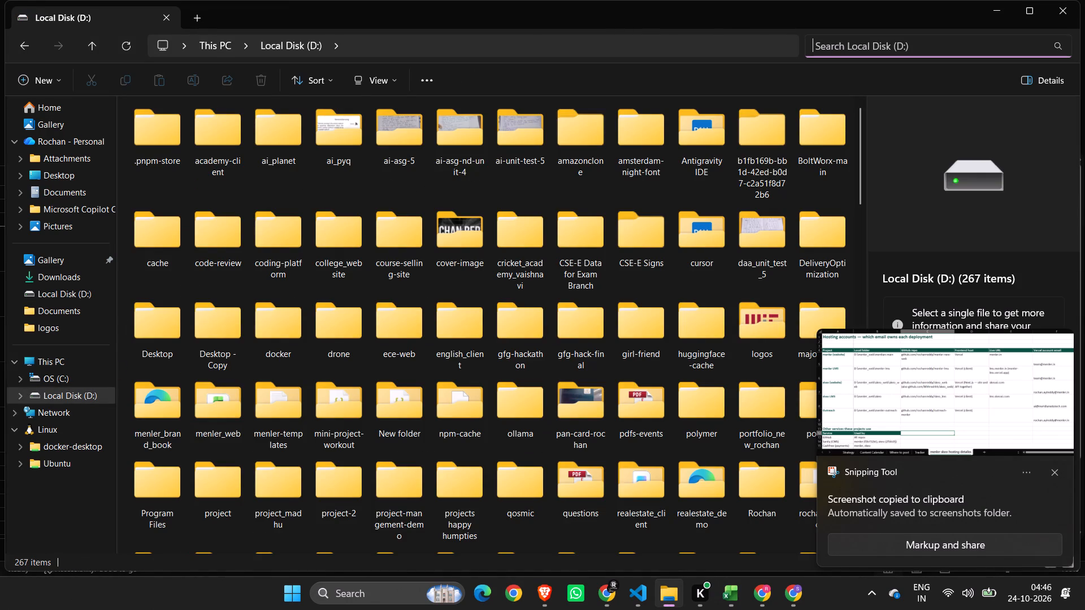
text(menler)
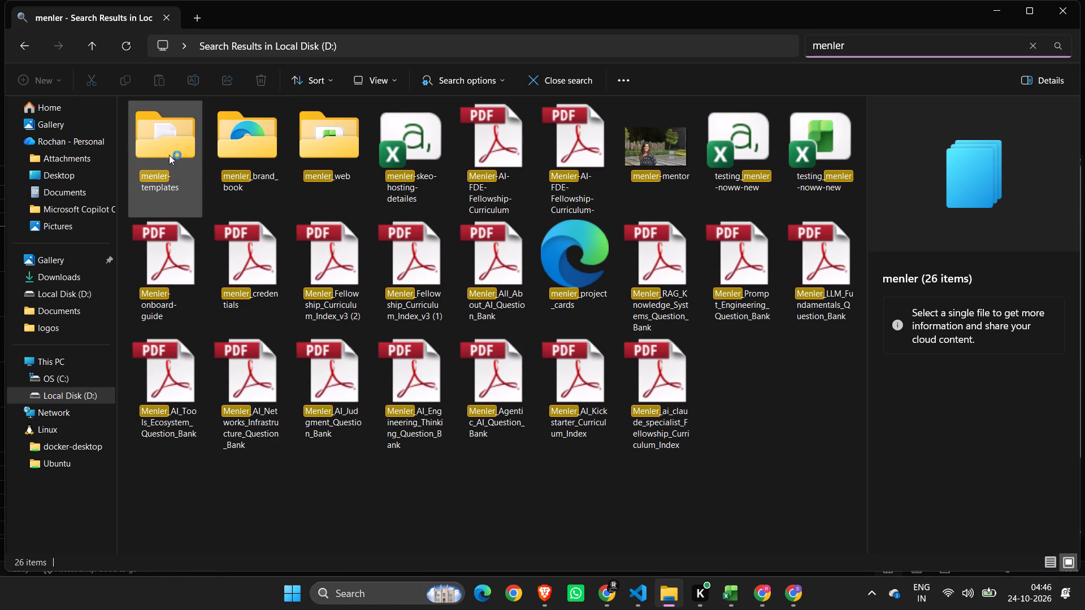
double_click(345, 146)
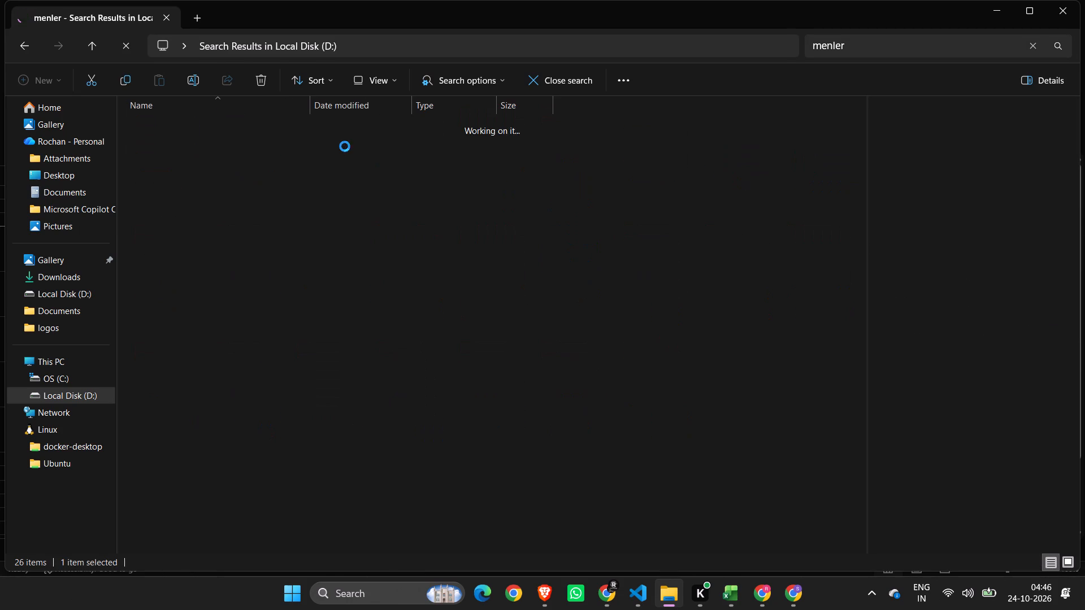
Open the Menler_Quora_Reddit_Content_Plan (with hosting) workbook to check it, and close it.
double_click(289, 261)
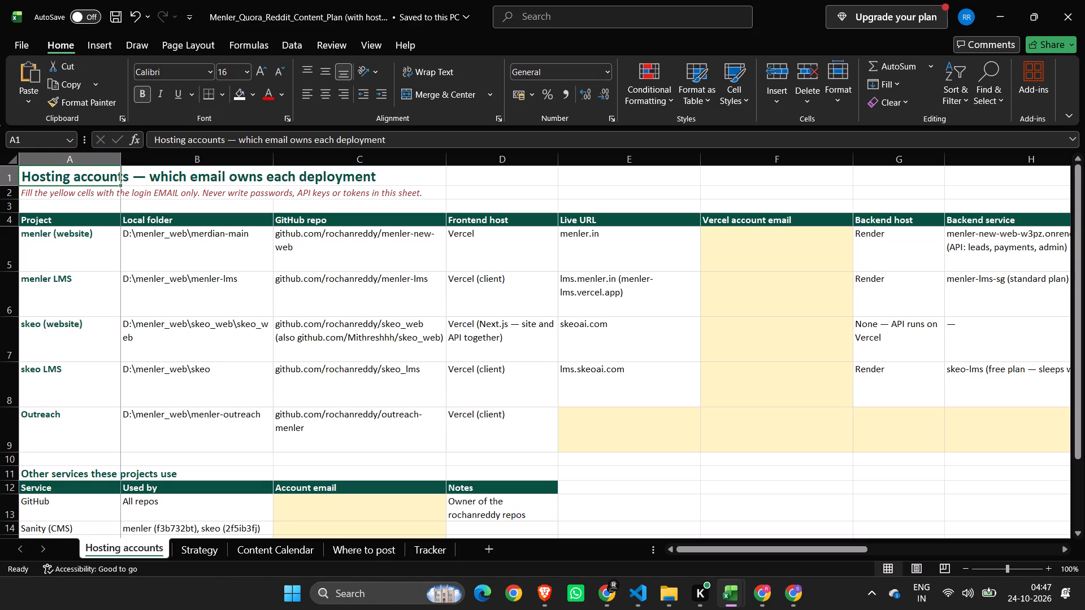
click(1084, 0)
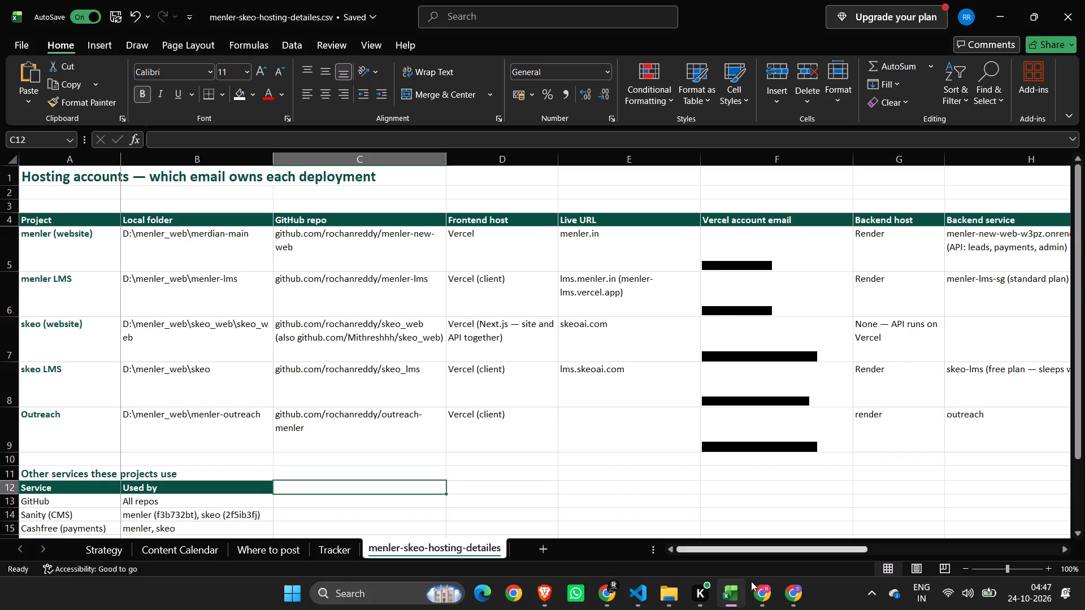
Return to File Explorer and search Local Disk (D:) for menler-skeo.
click(661, 593)
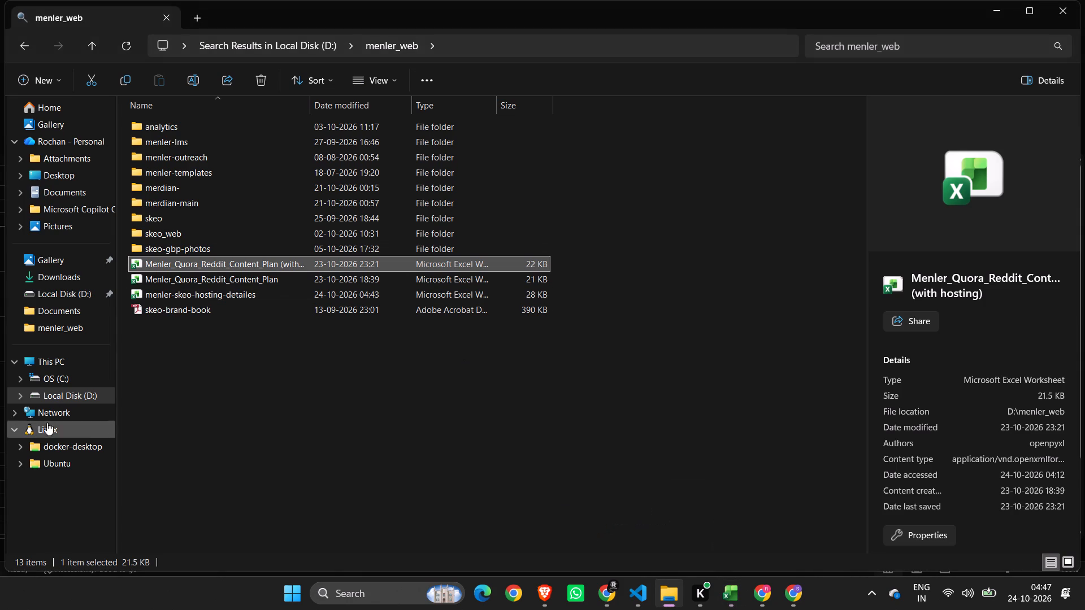
click(53, 389)
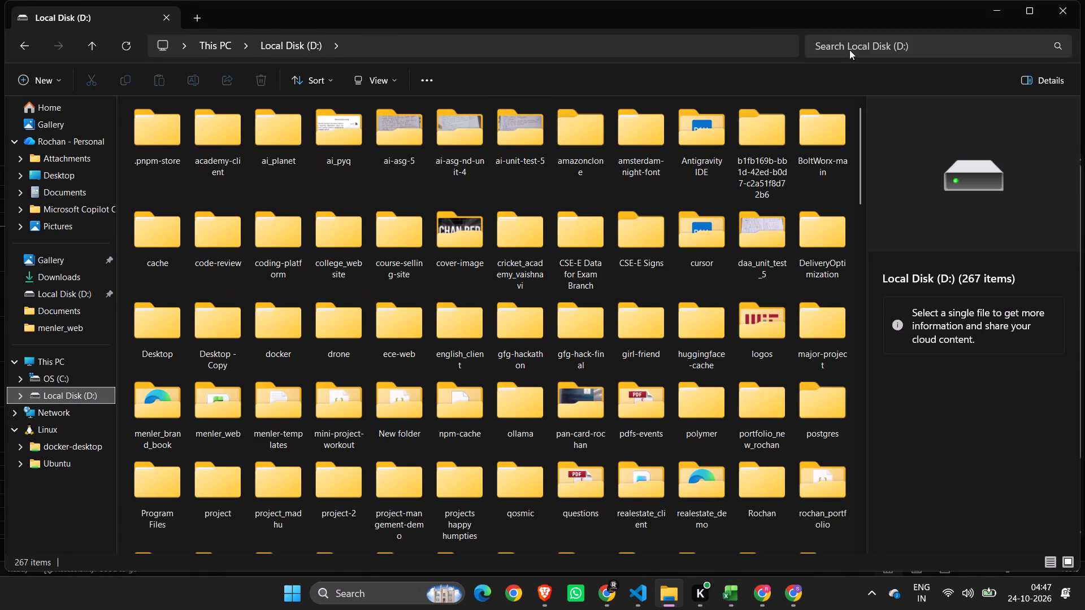
click(849, 50)
text(menler-)
key(s)
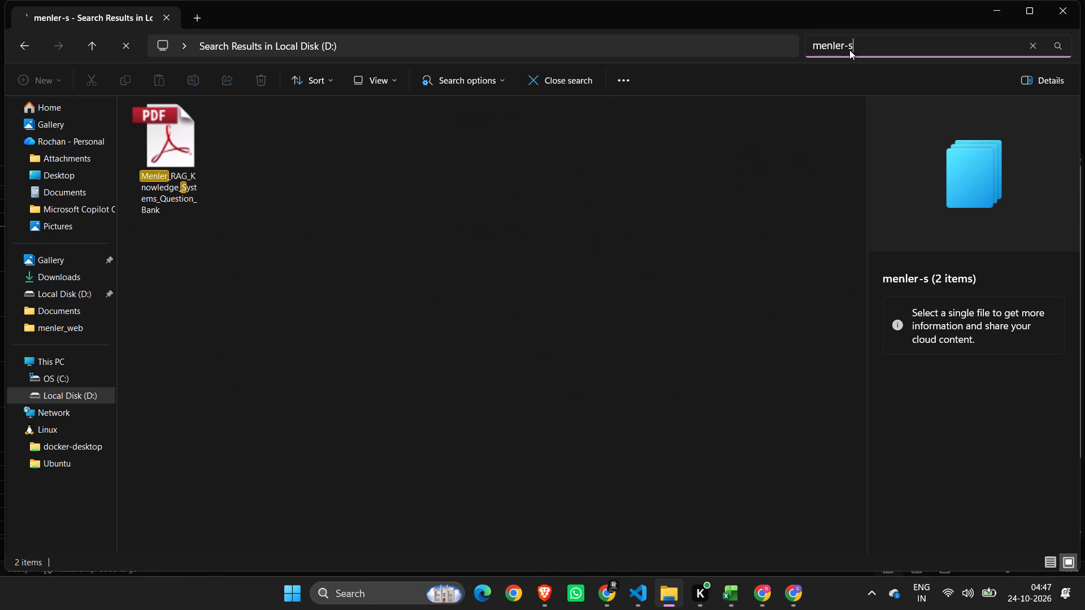
key(BackSpace)
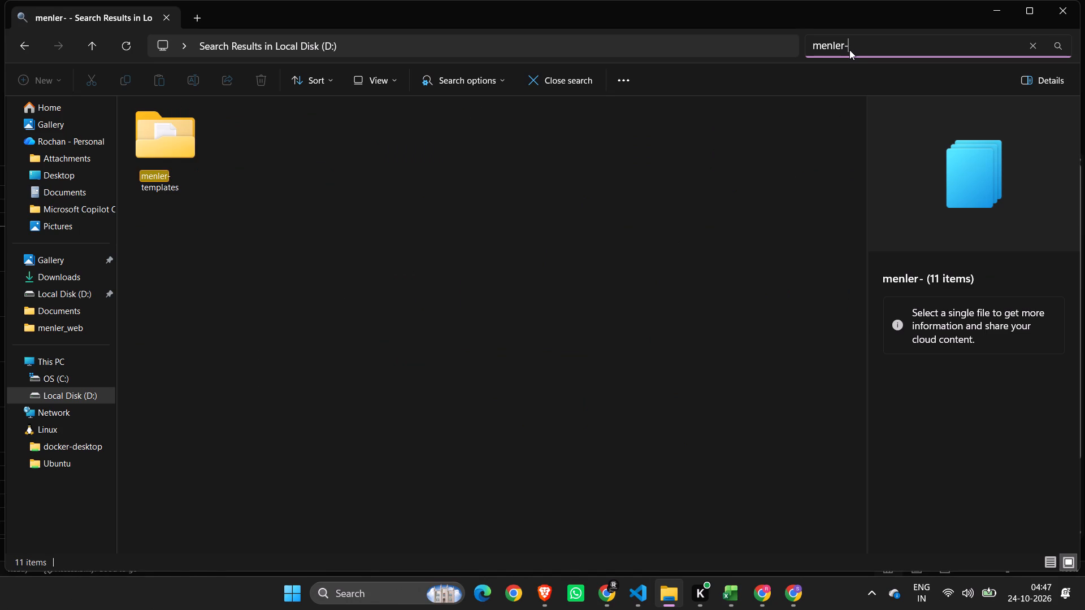
text(skeo)
key(BackSpace)
key(BackSpace)
key(BackSpace)
key(BackSpace)
key(BackSpace)
key(BackSpace)
key(BackSpace)
key(BackSpace)
key(BackSpace)
key(BackSpace)
key(BackSpace)
key(BackSpace)
key(BackSpace)
key(BackSpace)
key(BackSpace)
key(BackSpace)
key(BackSpace)
key(BackSpace)
key(BackSpace)
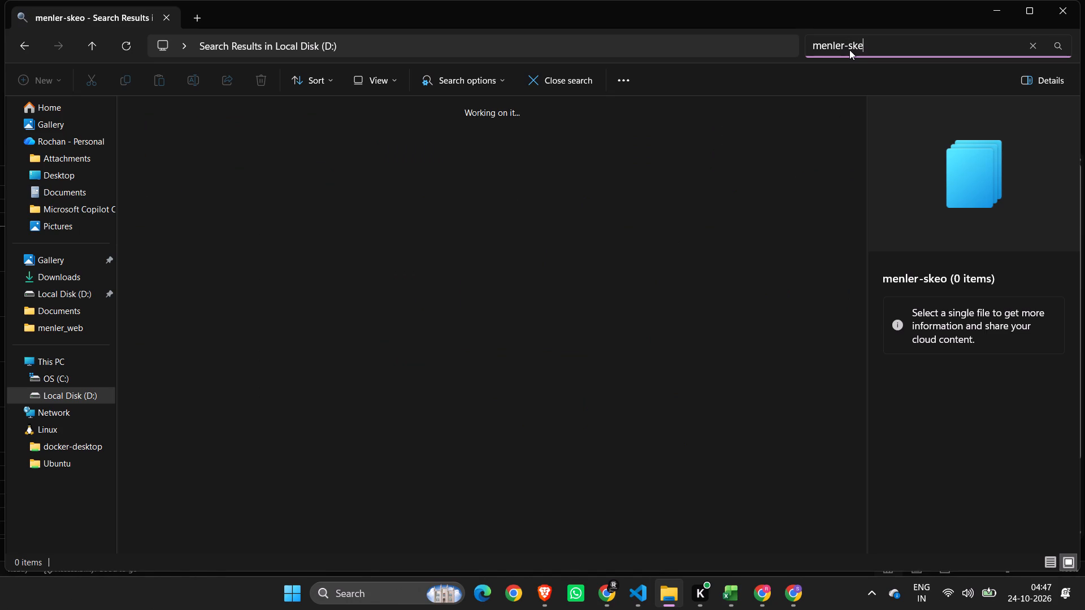
Search Local Disk (D:) for menler and move the menler-skeo-hosting-detailes CSV file into the menler_web folder.
text(,e;)
key(BackSpace)
key(BackSpace)
key(BackSpace)
key(BackSpace)
key(BackSpace)
text(menler)
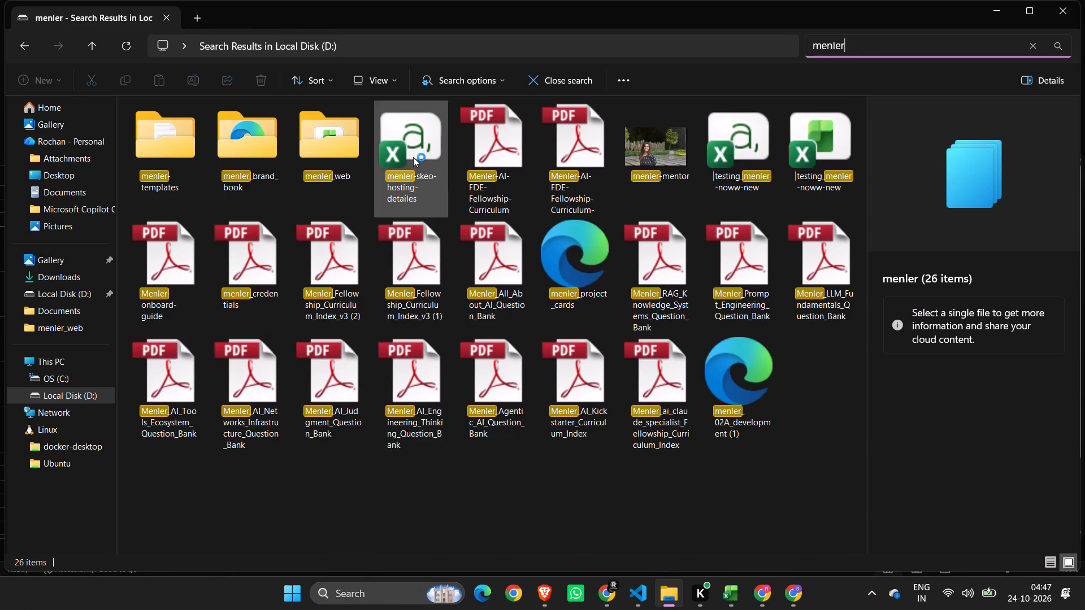
drag(413, 157, 335, 142)
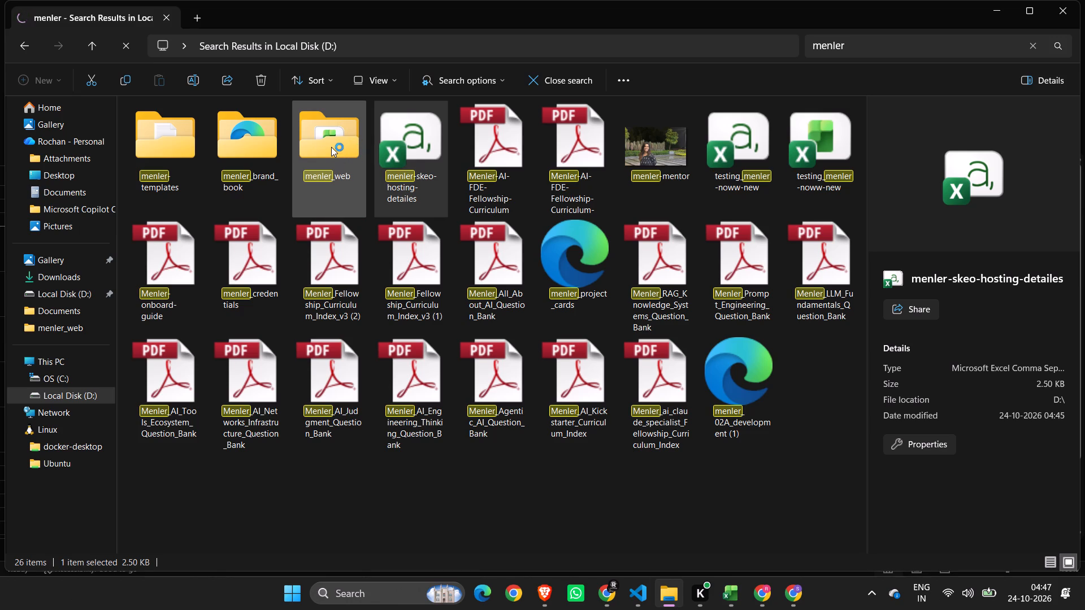
Open the menler_web folder and delete the menler-skeo-hosting-detailes CSV file from it.
double_click(331, 147)
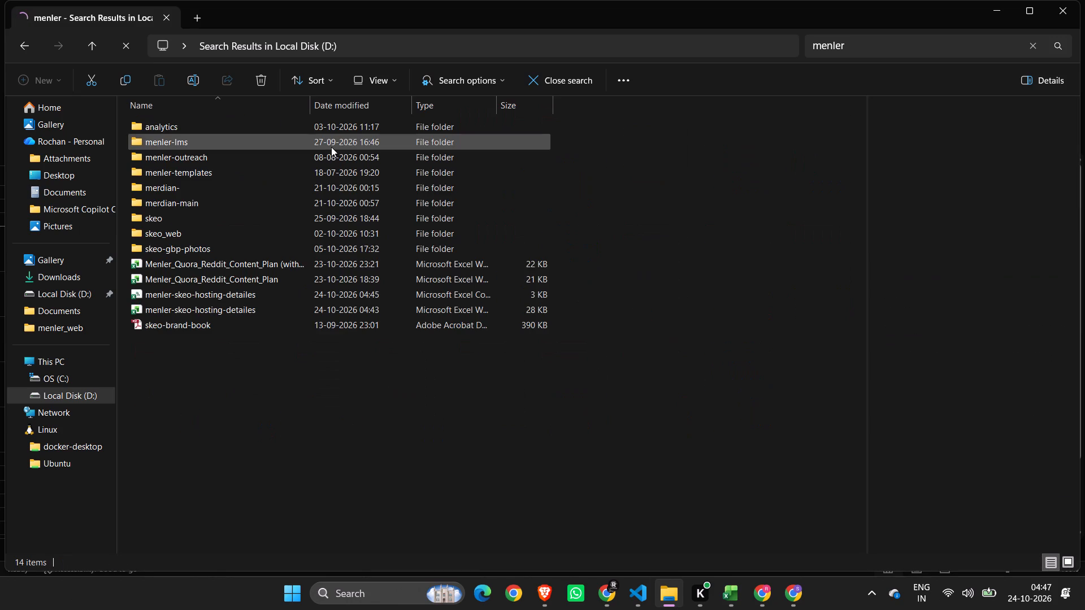
click(315, 420)
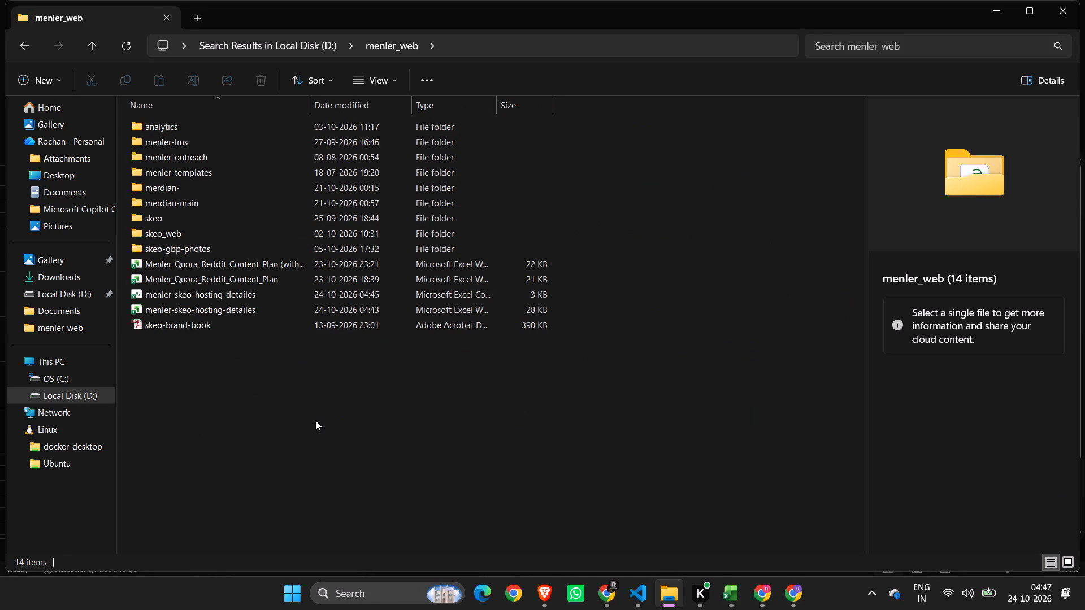
click(216, 294)
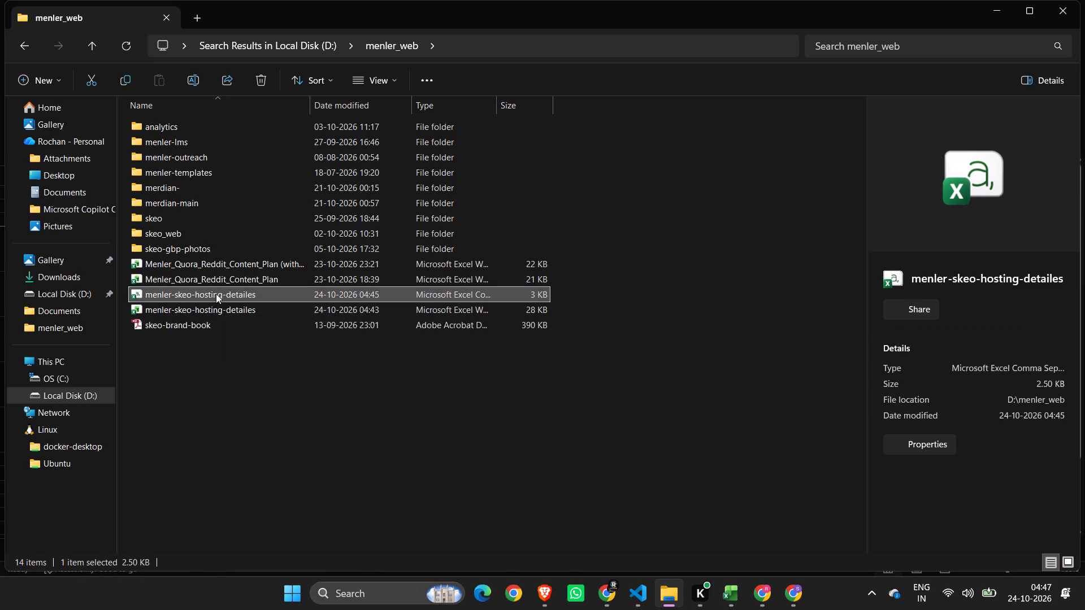
key(Delete)
Open the menler-skeo-hosting-detailes Excel workbook from menler_web to check it, and switch back to File Explorer.
double_click(240, 295)
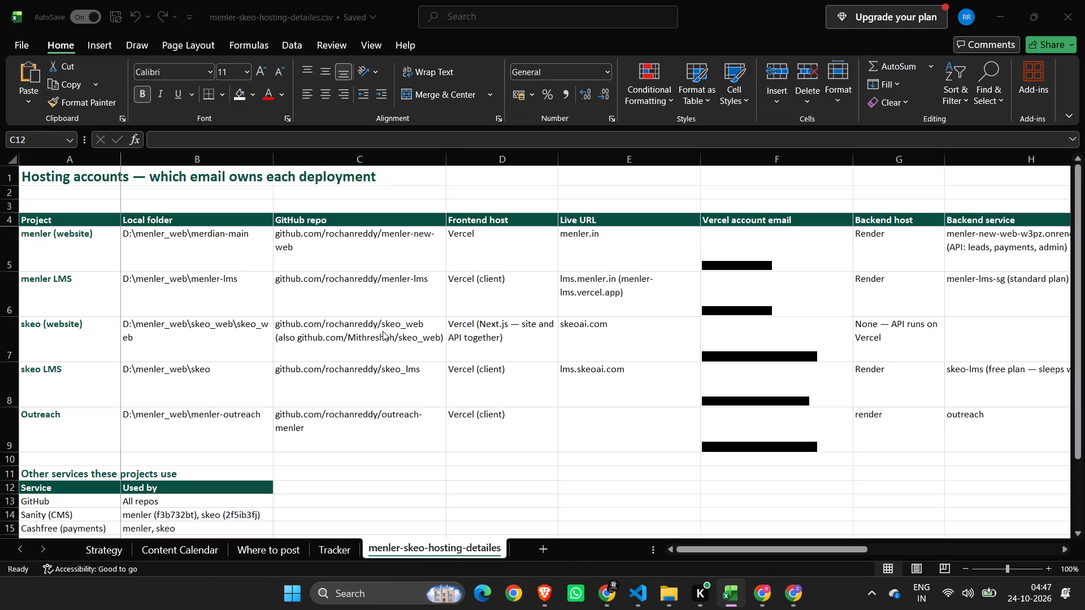
key(alt+Tab)
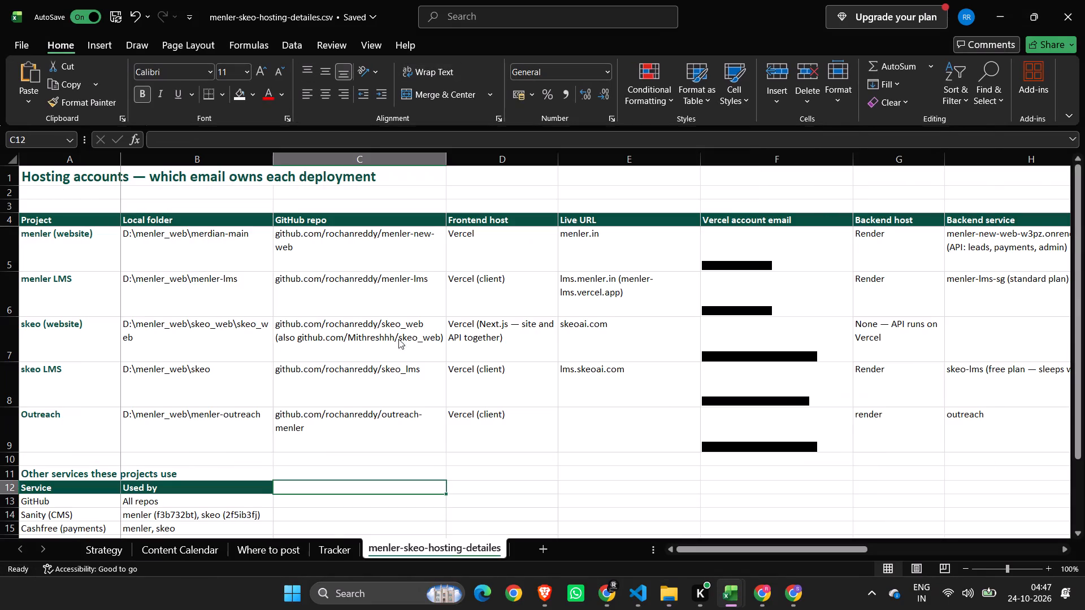
key(alt+Tab)
key(alt+Tab)
key(alt+Tab)
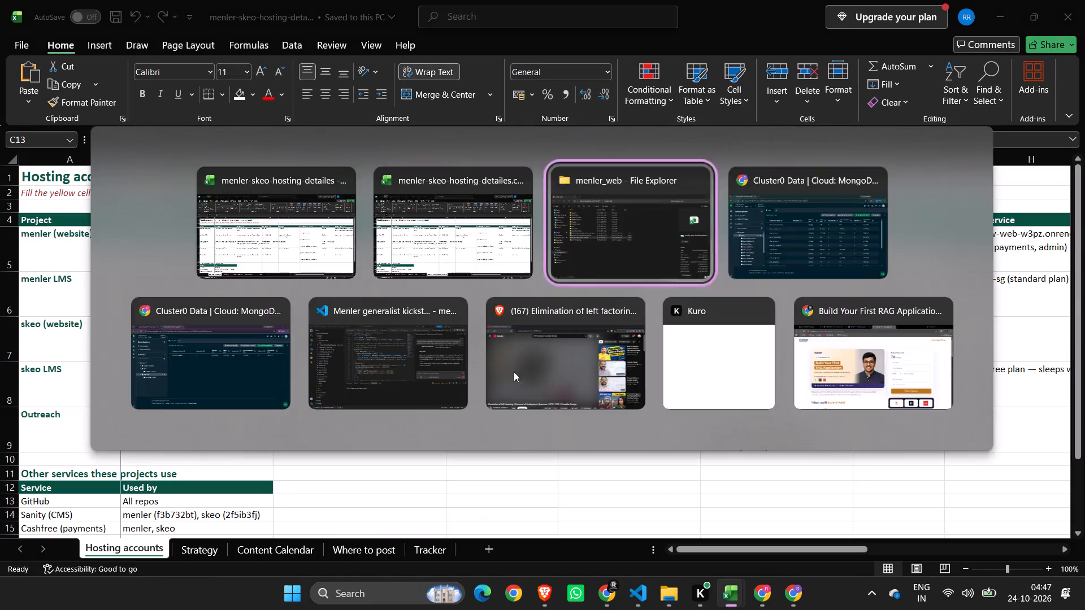
Review the file details of the menler-skeo-hosting-detailes workbook in menler_web and glance at its open copy in Excel.
click(253, 276)
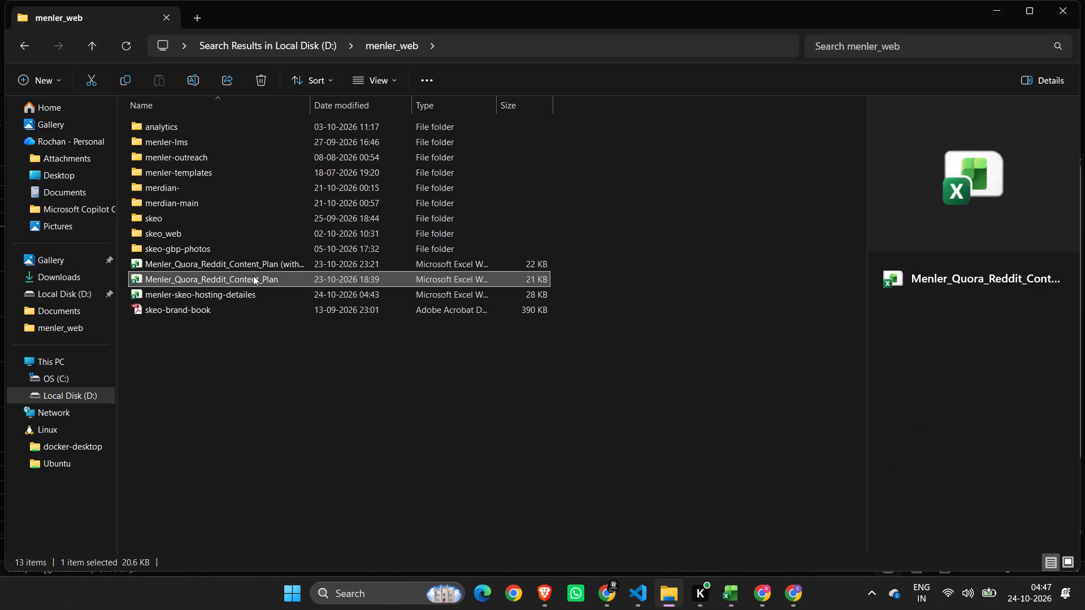
click(320, 420)
click(219, 296)
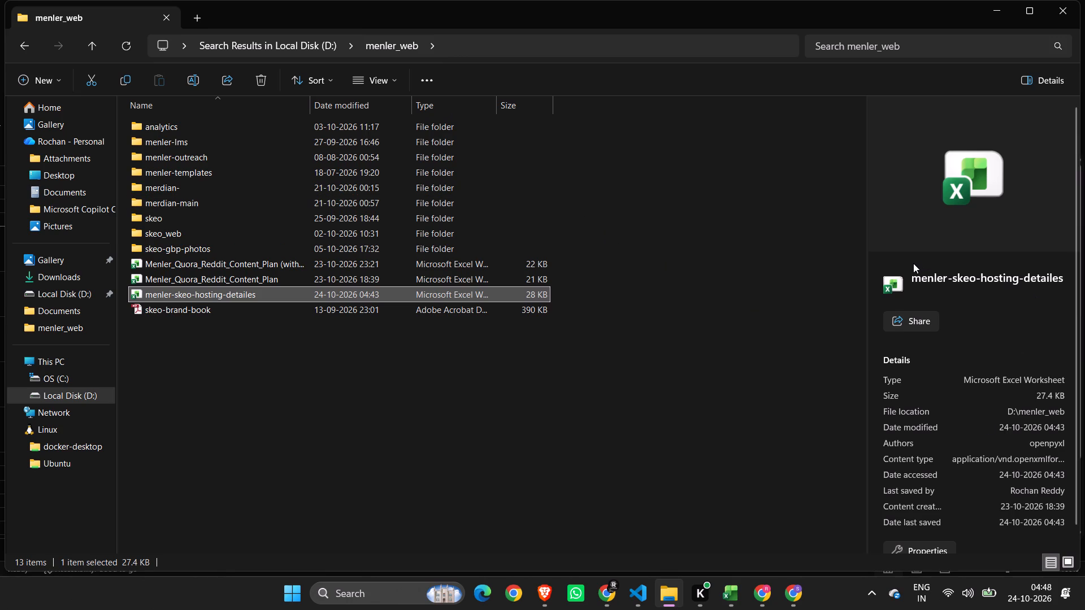
drag(913, 263, 908, 277)
drag(908, 277, 1029, 308)
scroll(946, 399, down, 5)
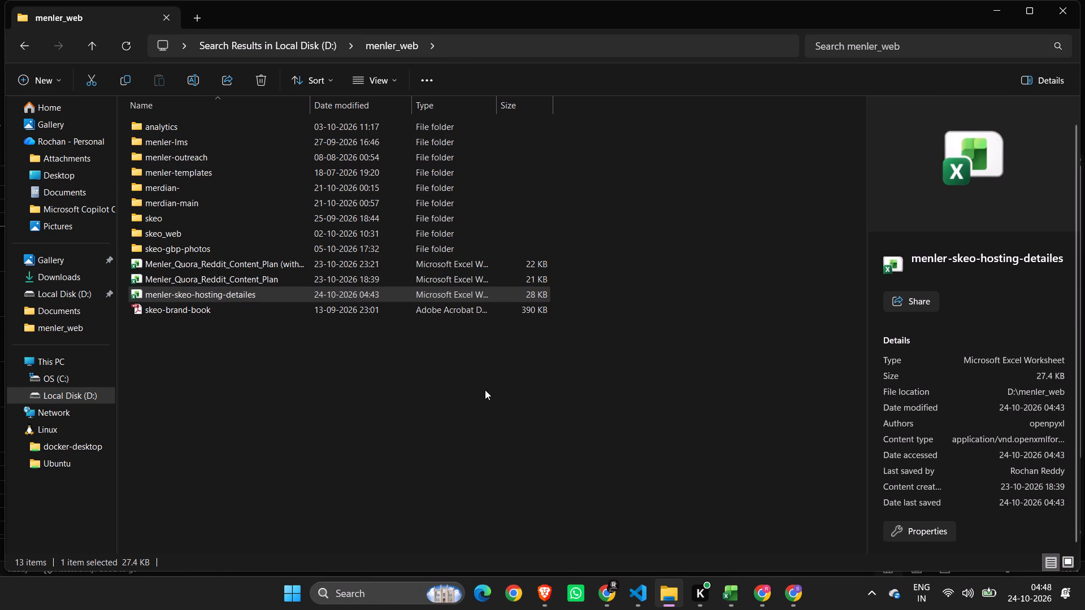
triple_click(262, 290)
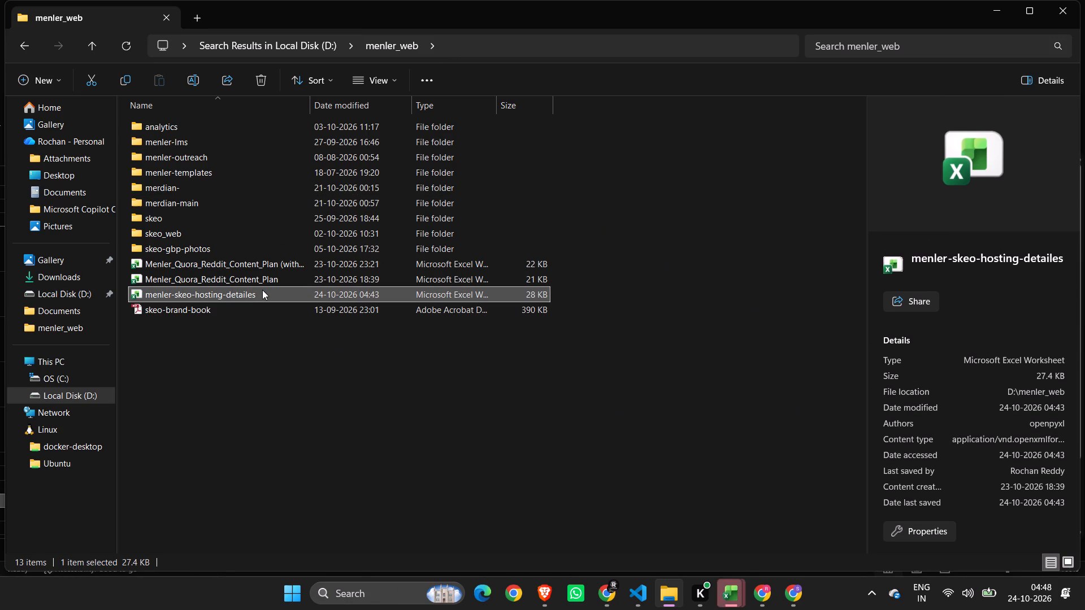
click(731, 591)
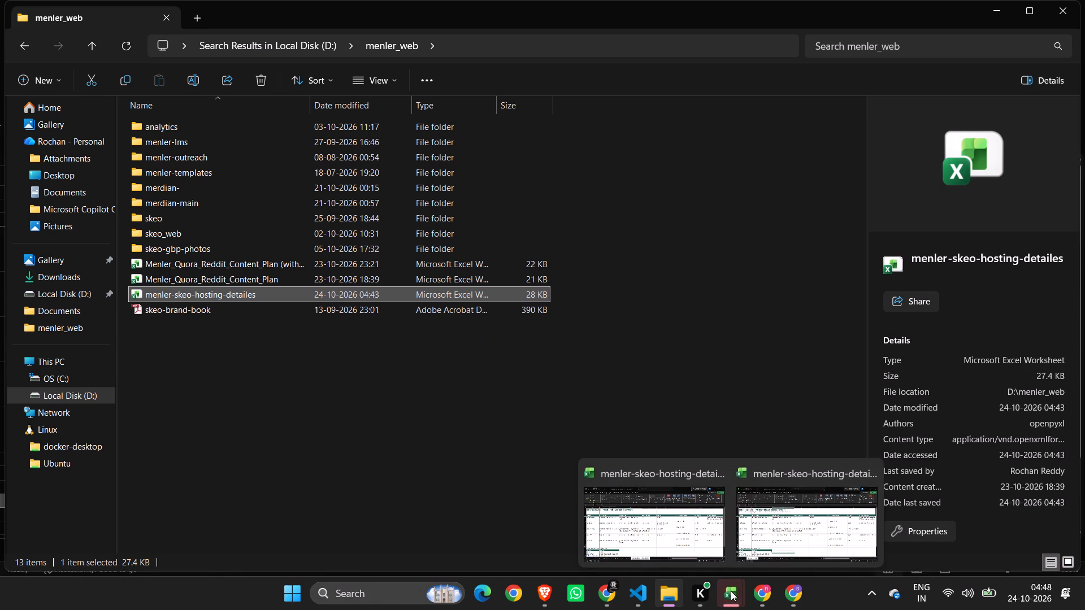
click(784, 538)
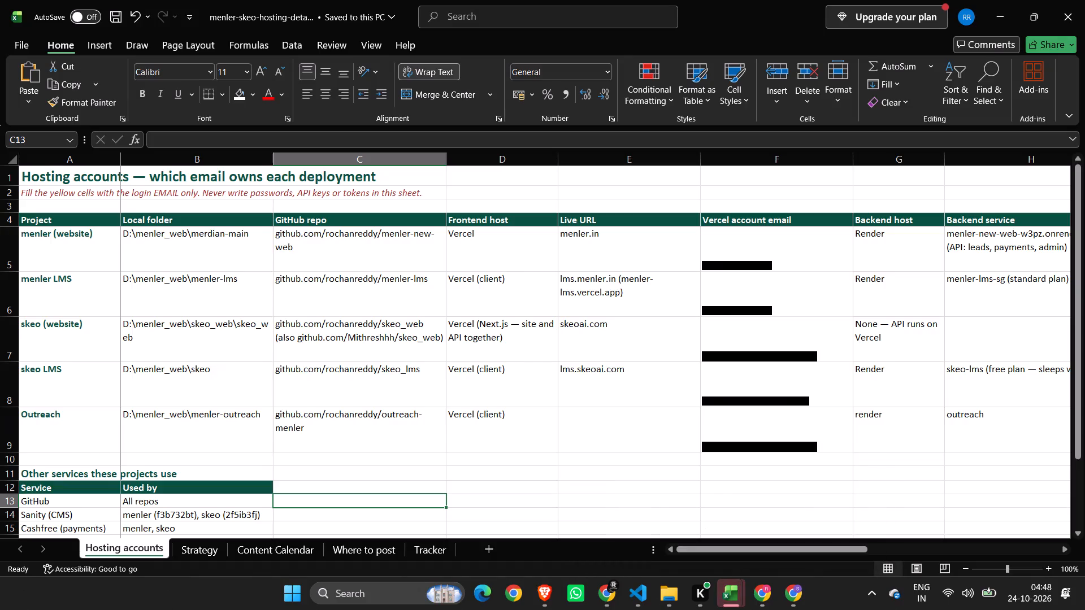
click(666, 592)
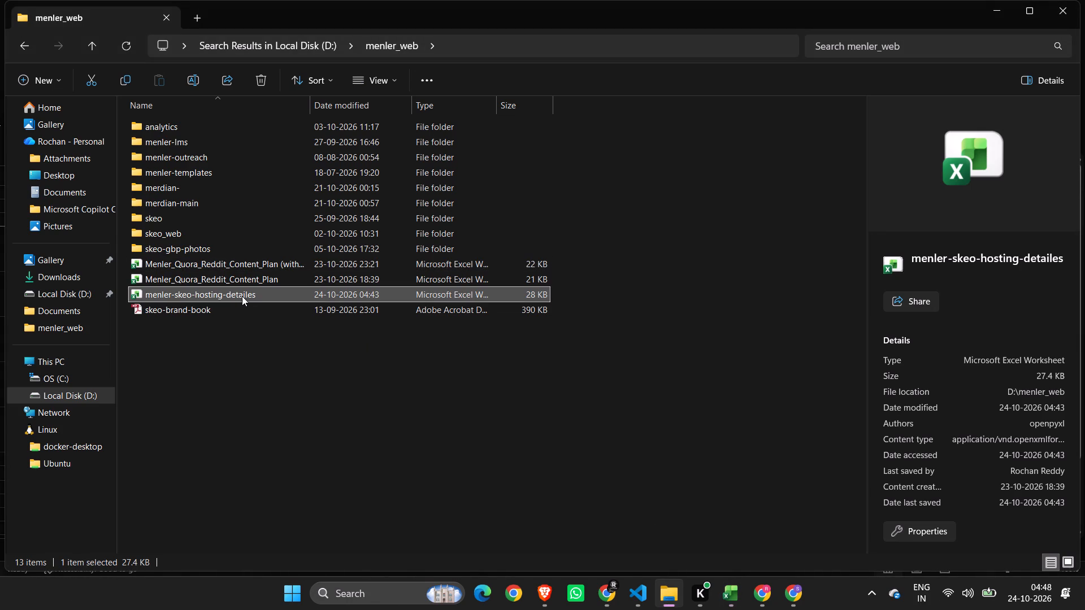
Copy the file name of the menler-skeo-hosting-detailes workbook without renaming it.
key(F2)
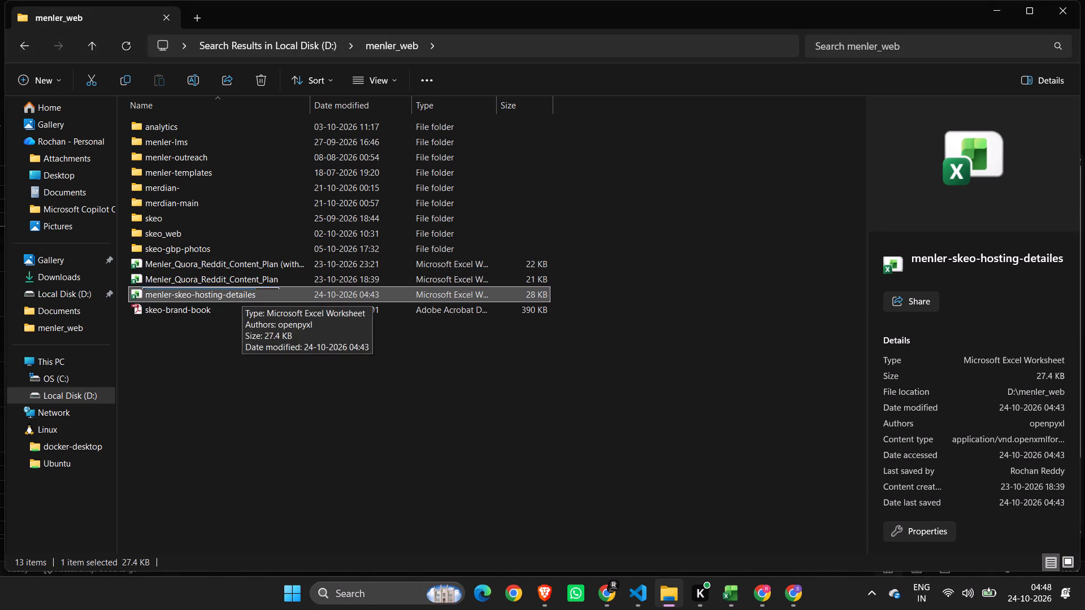
key(ctrl+c)
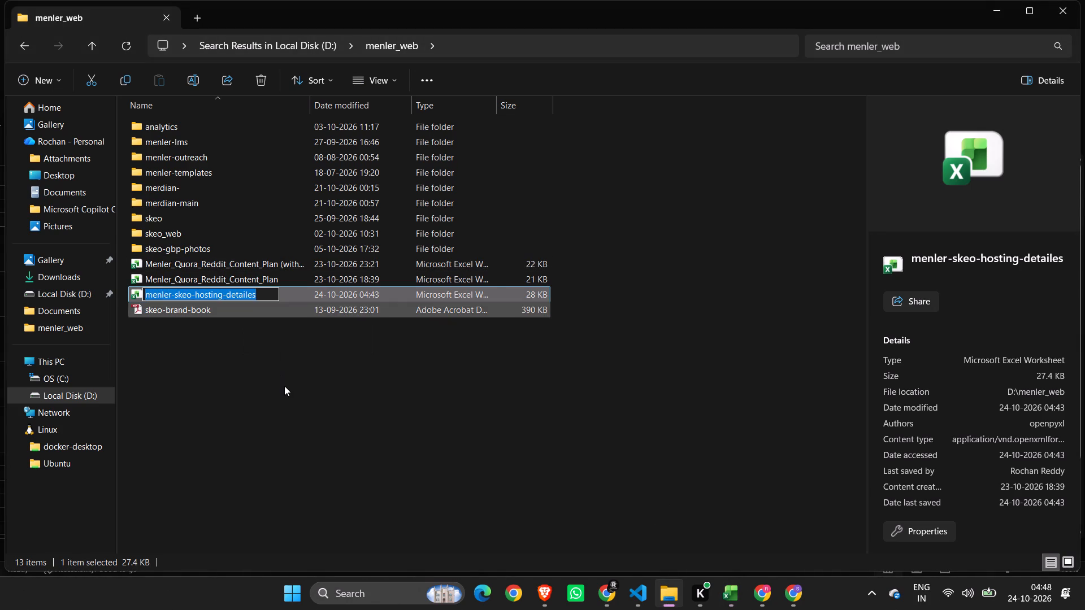
click(284, 386)
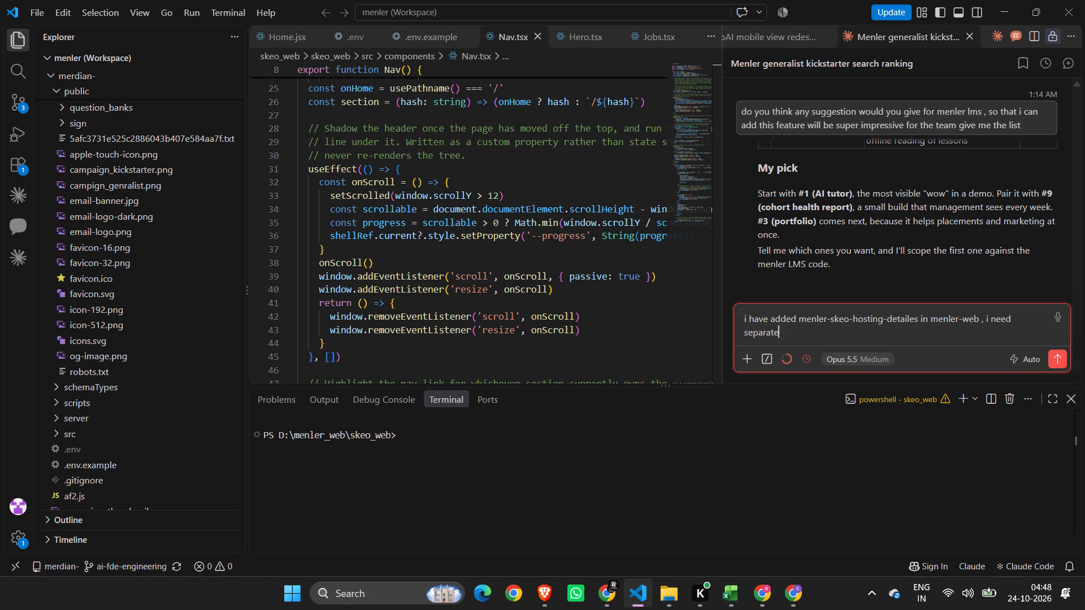
key(space)
text(excel sheet)
key(space)
text(of)
key(space)
Check the sheet's name in the Excel workbook, return to Visual Studio Code and add "hosting accounts" to the Claude message.
key(alt+Tab)
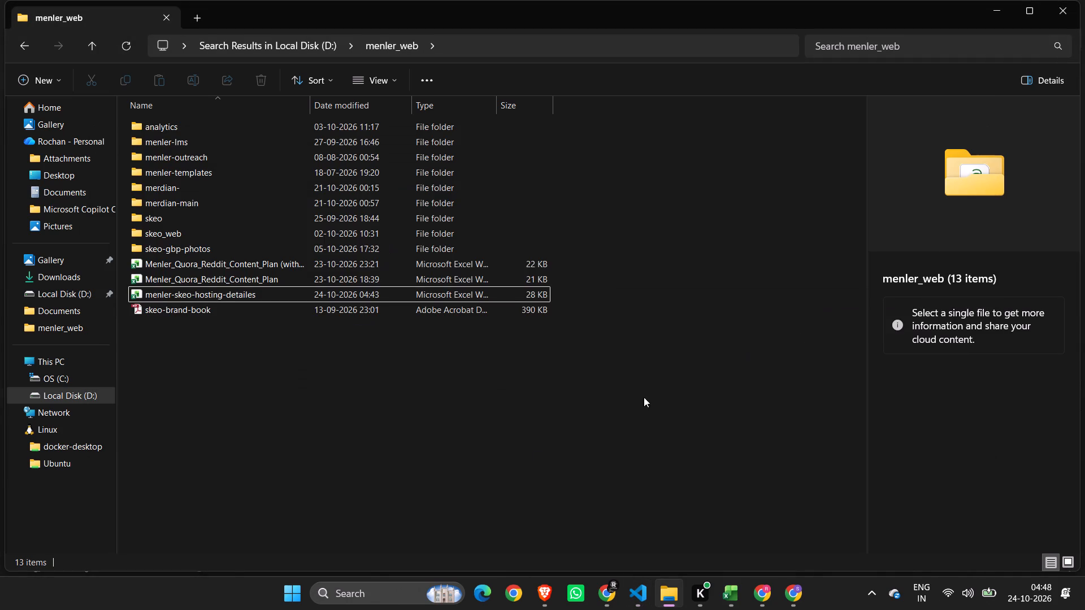
key(alt+Tab)
key(alt+Tab)
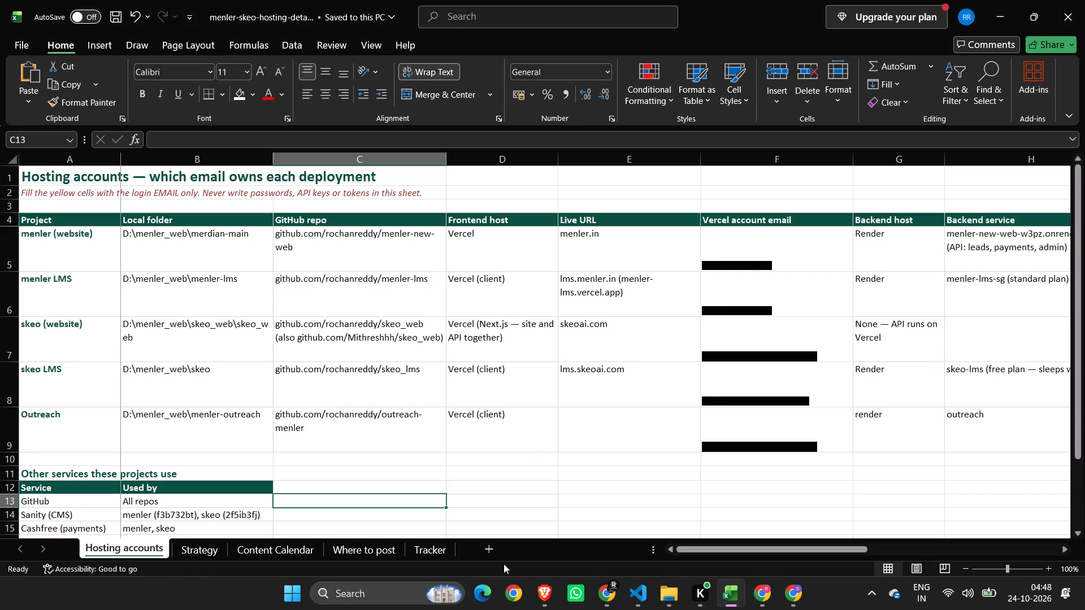
scroll(489, 424, down, 1)
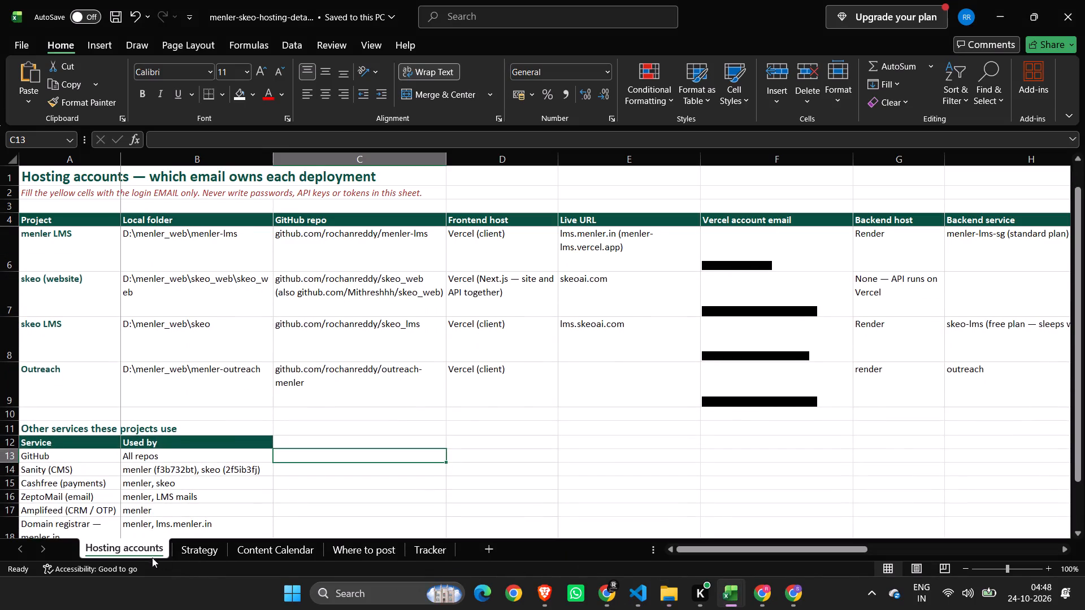
key(alt+Tab)
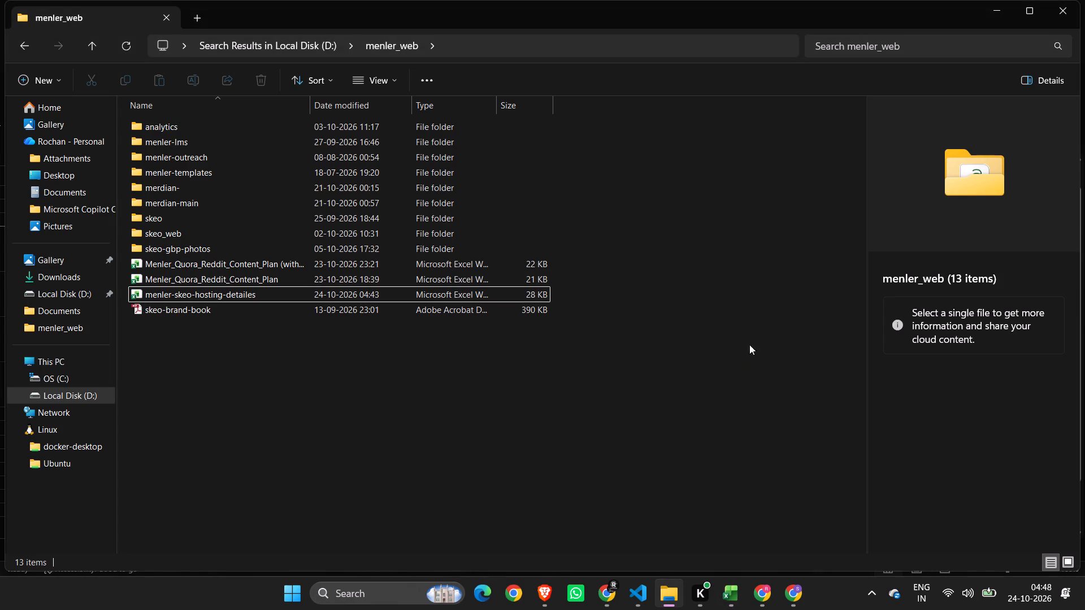
key(alt+Tab)
key(alt+Tab)
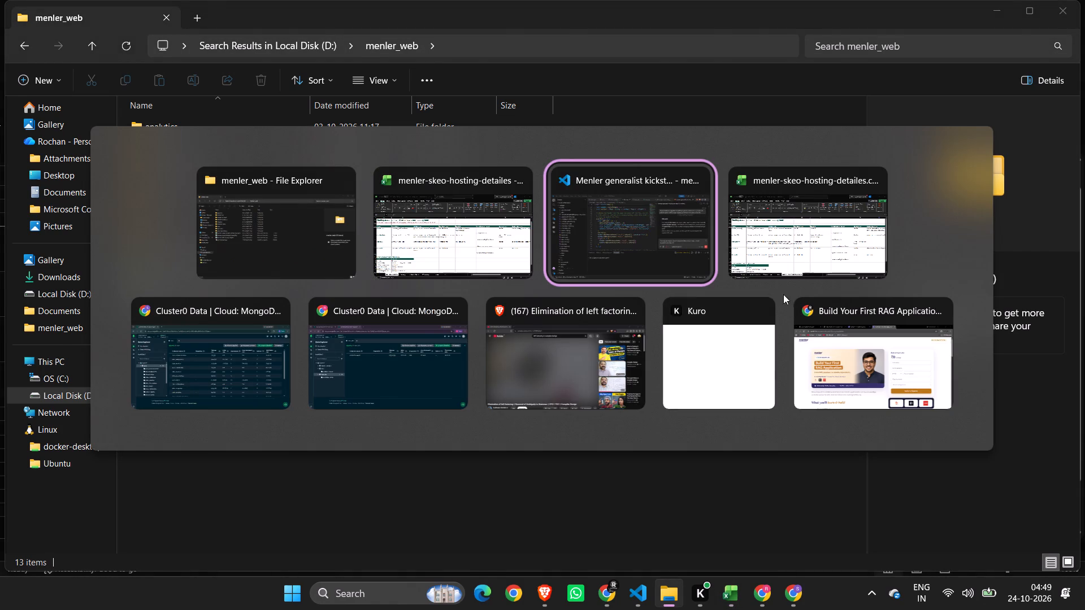
text(hosting accounts)
key(space)
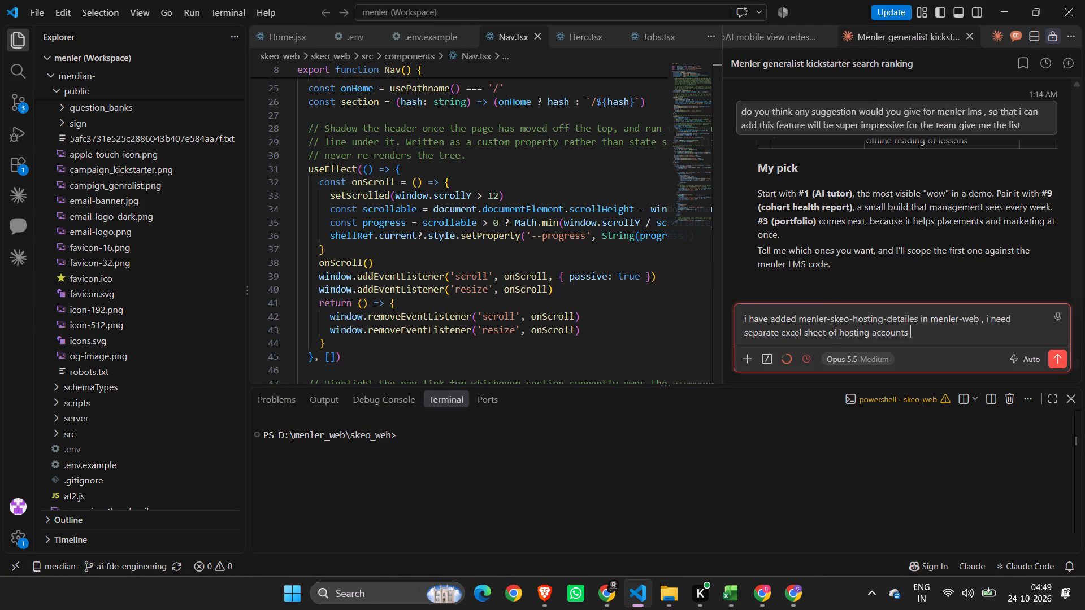
Complete the message with "like separate i have filled and kept it you just do it separate excel sheet" and send it to Claude.
key(comma)
key(BackSpace)
text(like sp)
key(BackSpace)
text(eparate)
key(space)
text(i have filled)
key(space)
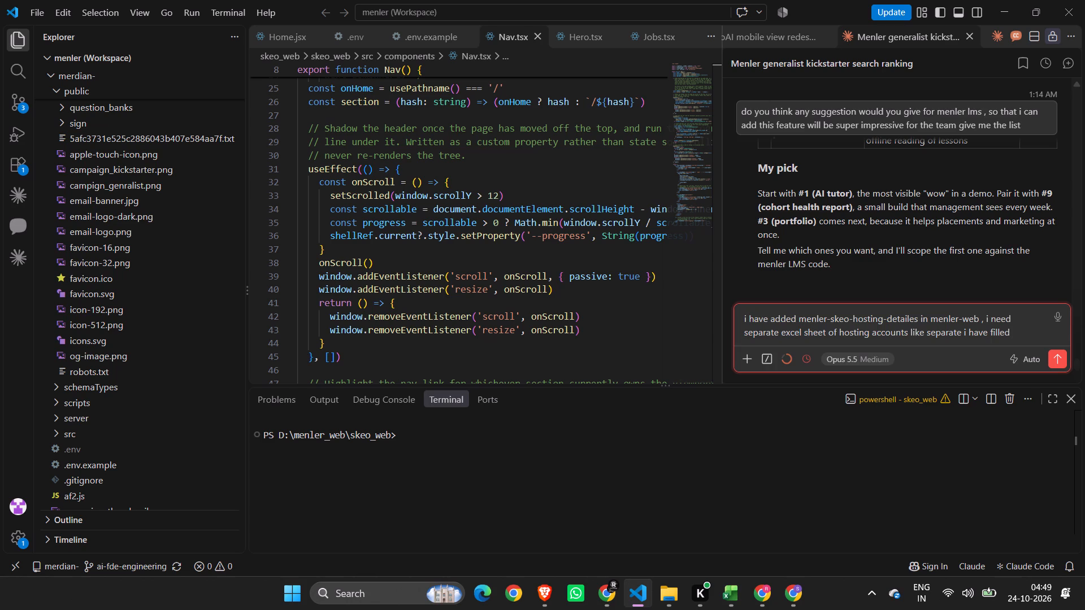
text(and kept it you just)
key(space)
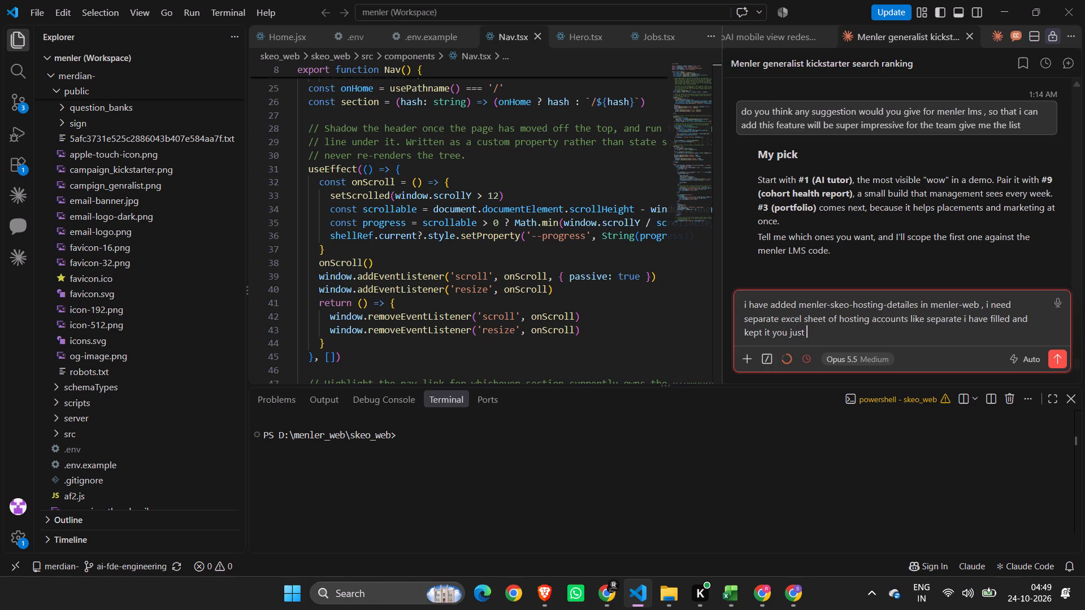
text(do it separate)
key(space)
text(excel sheet)
key(Return)
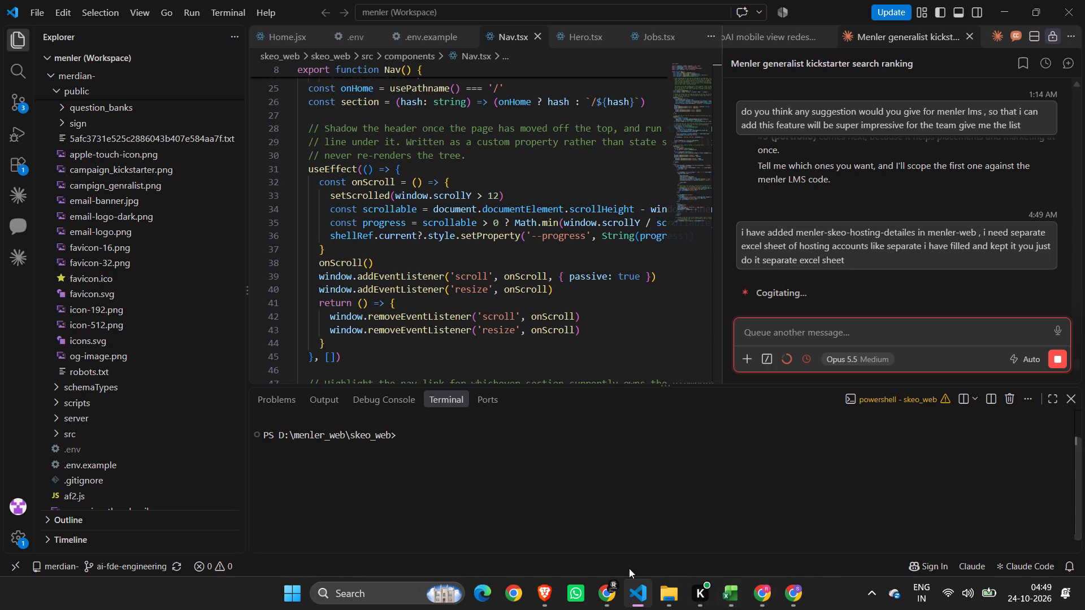
Switch to Brave and briefly play the left factoring lecture video, pausing it again.
click(550, 598)
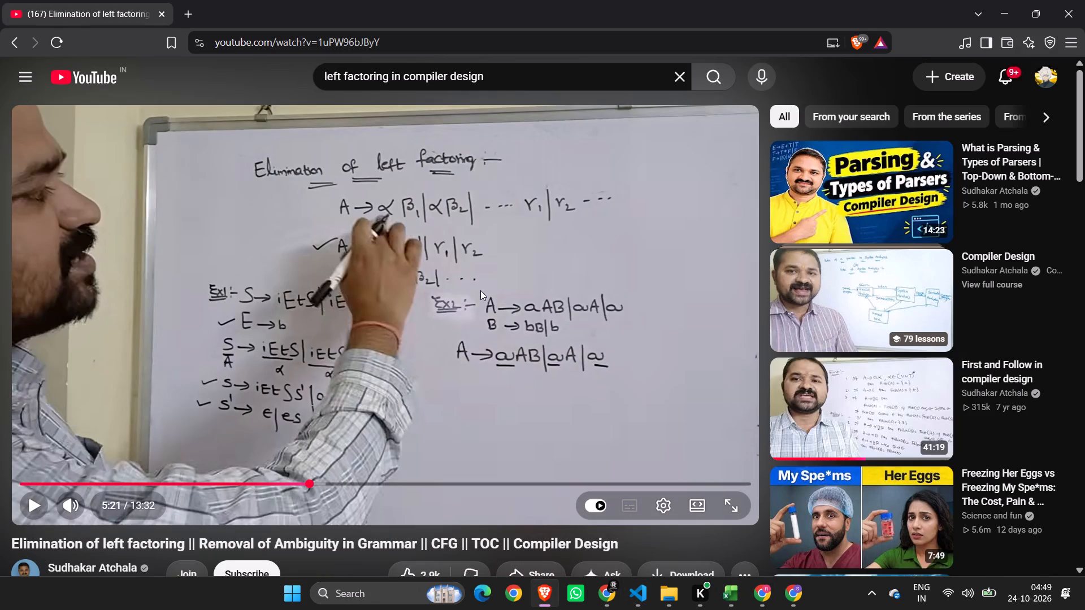
click(480, 290)
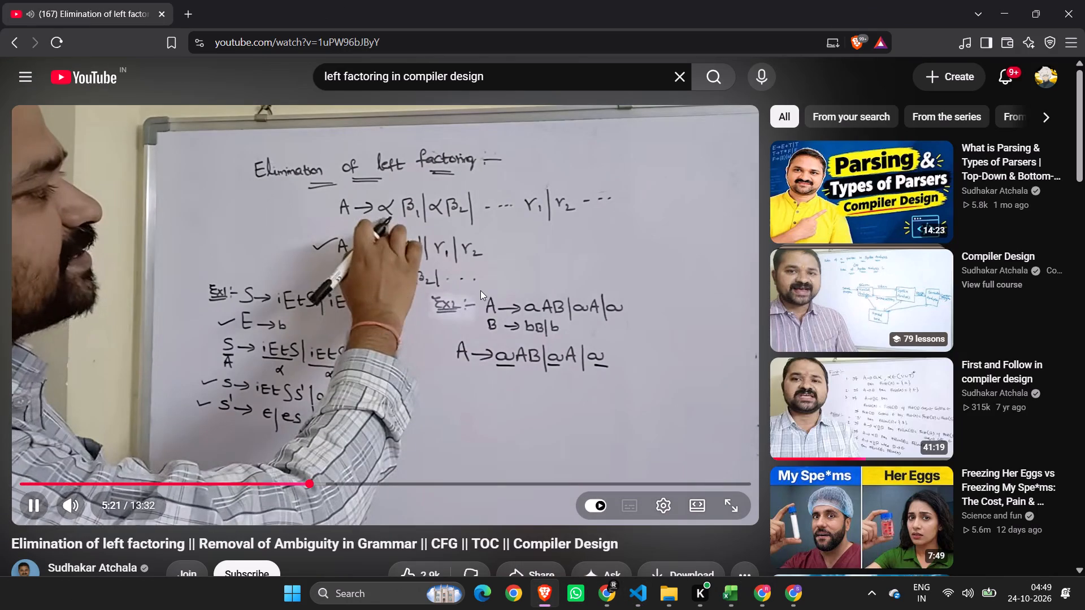
click(480, 290)
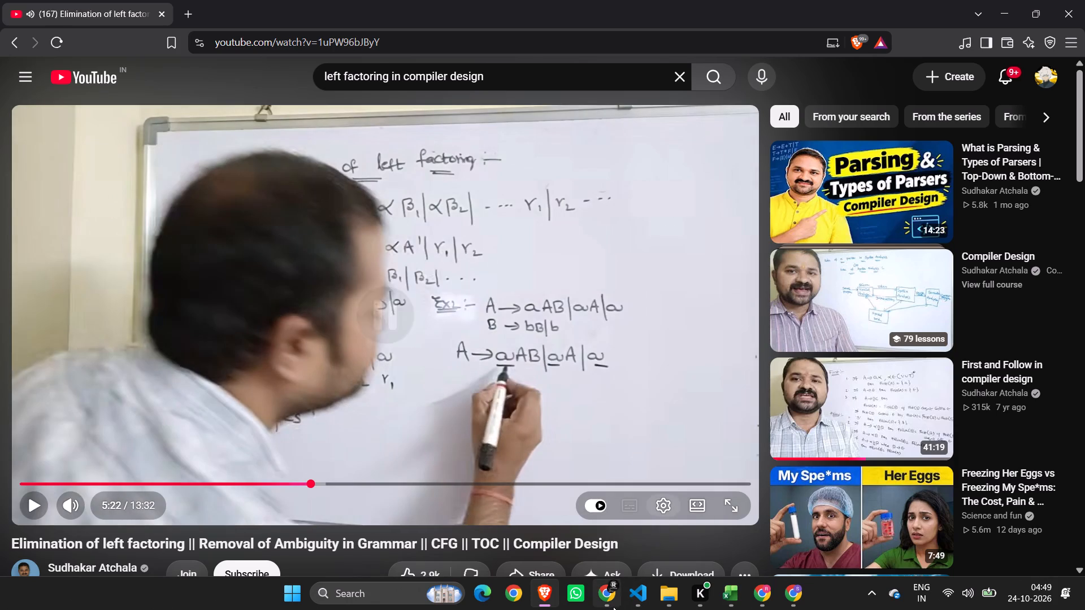
Switch to Chrome, show the cd merged all units PDF, and close the Build Your First RAG Application and Menler tabs.
click(613, 607)
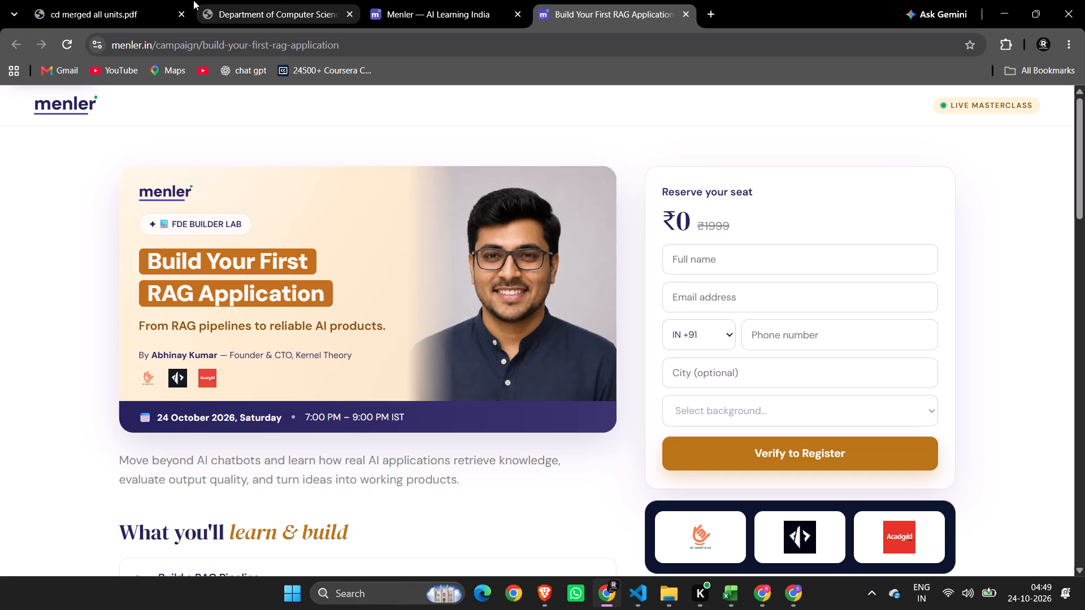
click(104, 0)
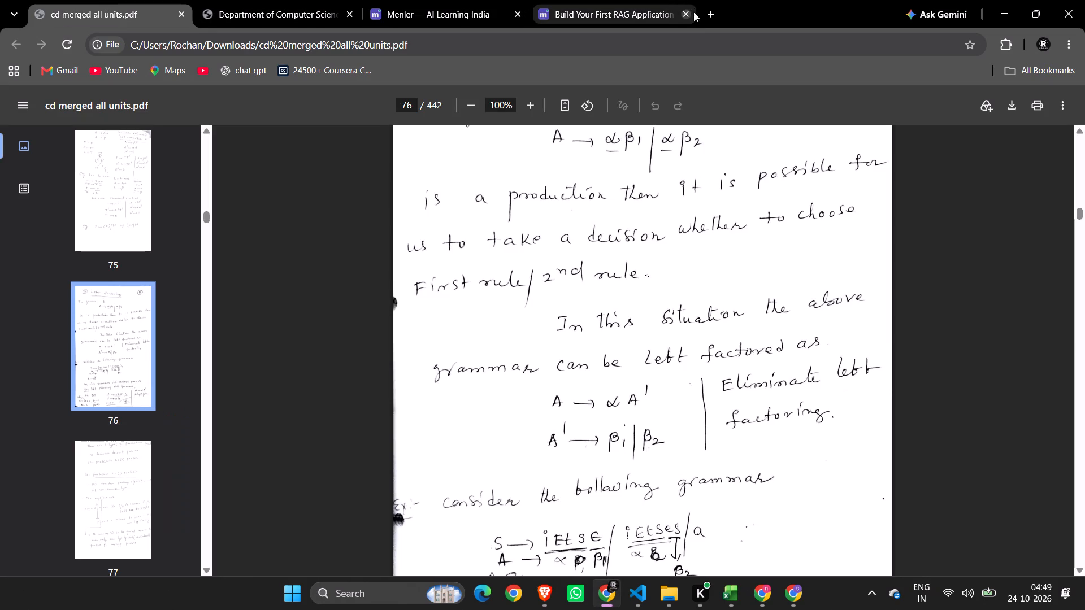
click(688, 13)
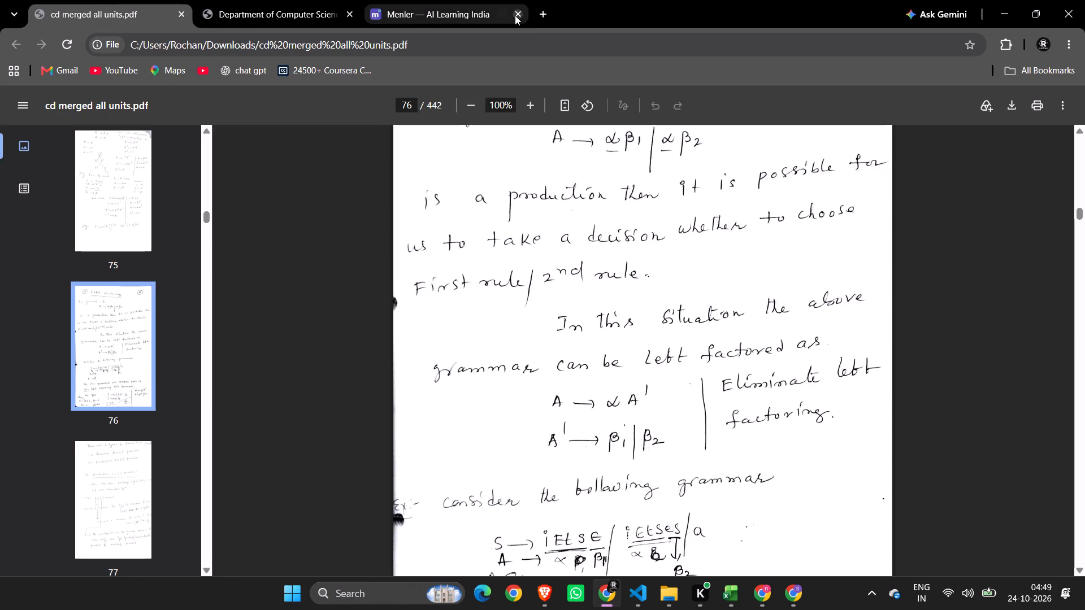
click(515, 15)
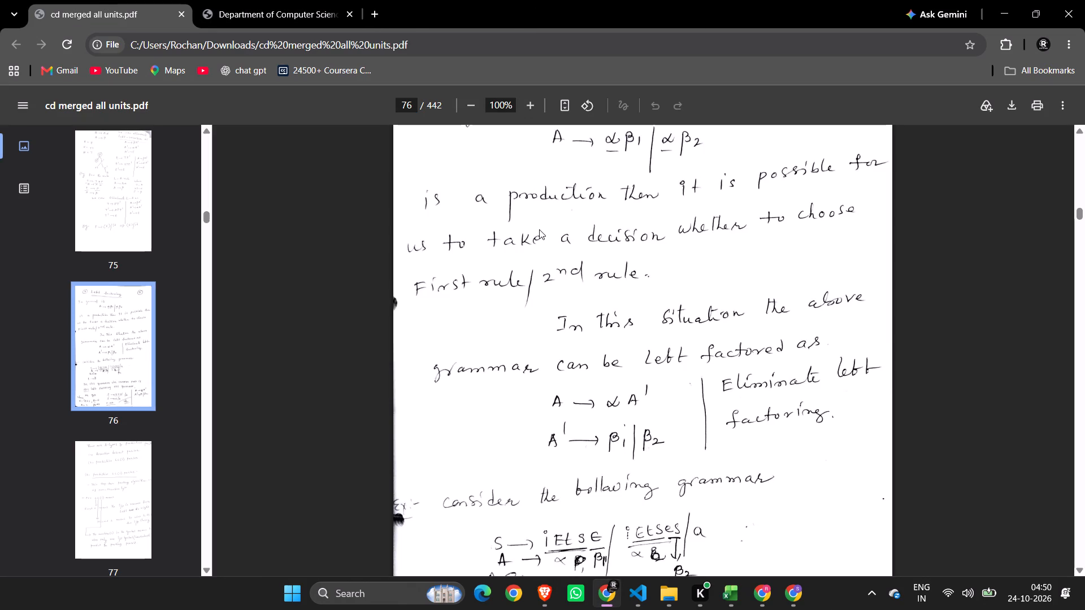
Go back to the Left factoring heading on page 76 of the cd merged all units PDF to read the section.
scroll(539, 229, up, 1)
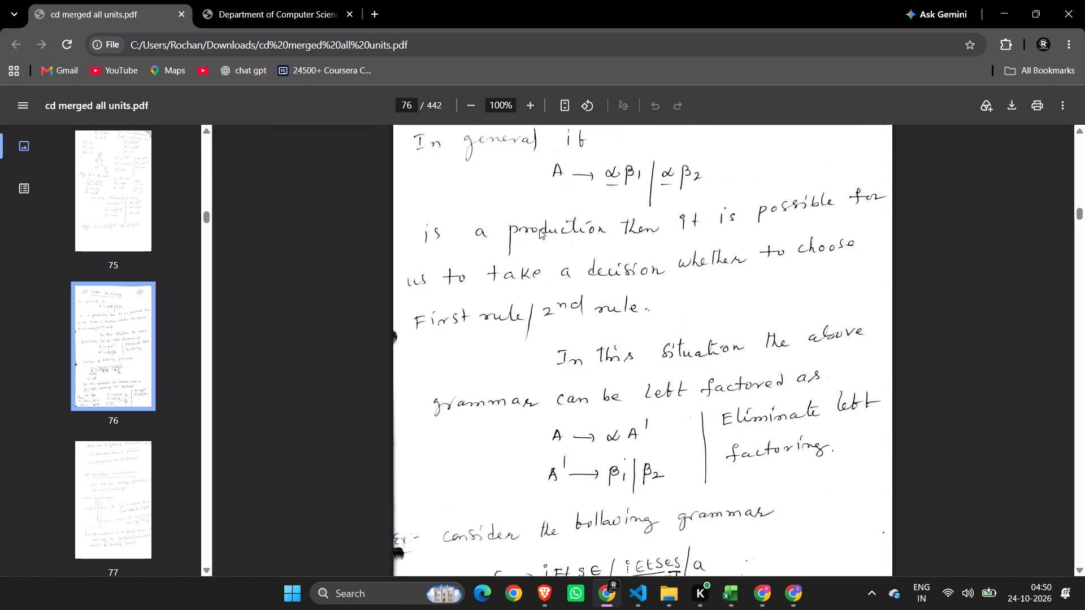
scroll(539, 229, up, 2)
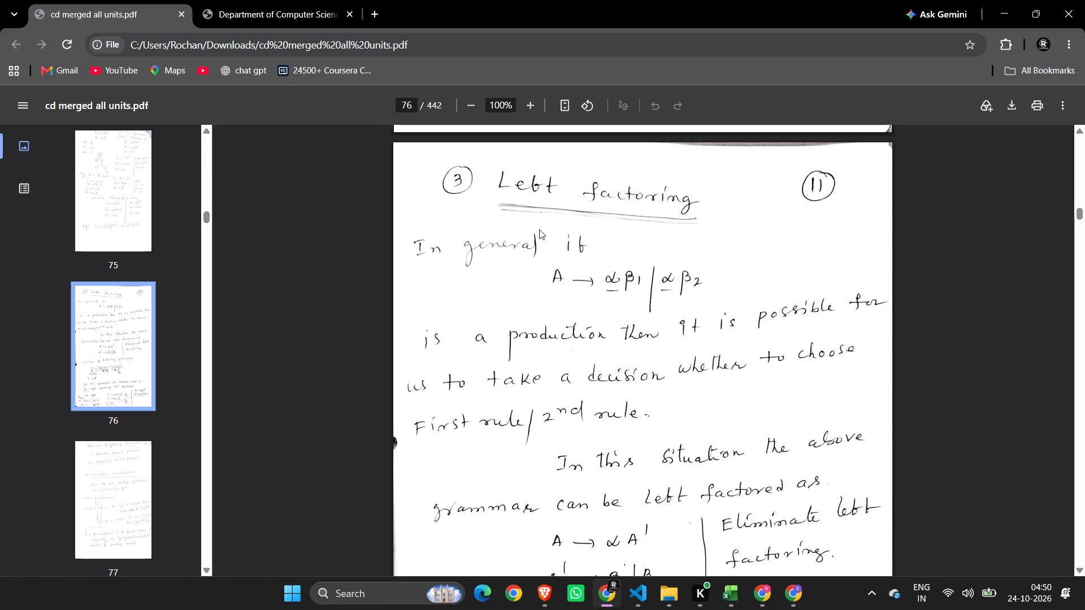
Review the worked left factoring example for the iEtS grammar at the end of page 76.
scroll(539, 229, down, 9)
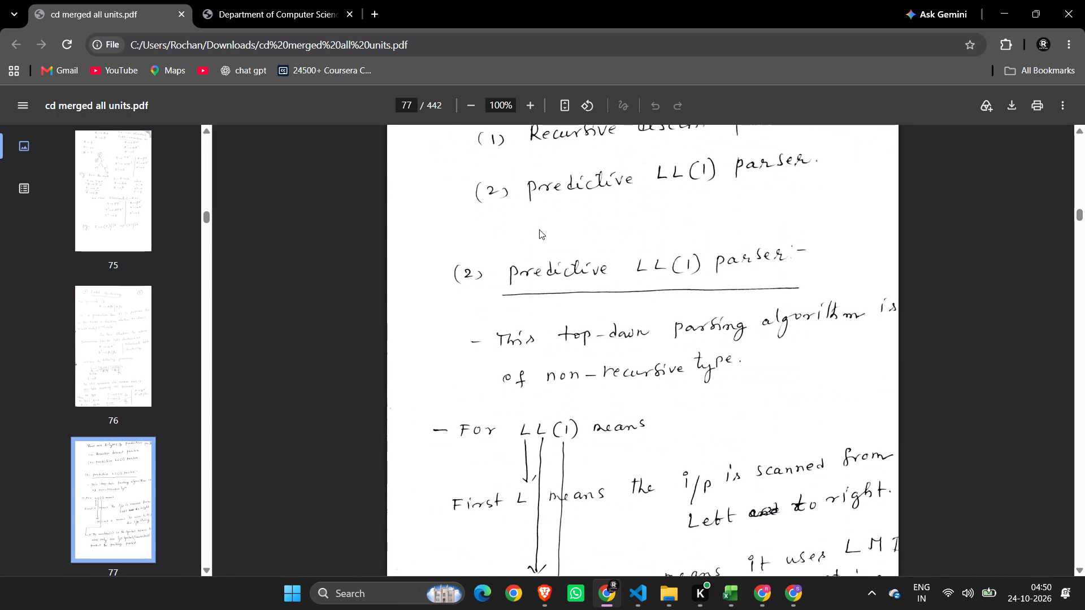
scroll(539, 229, up, 2)
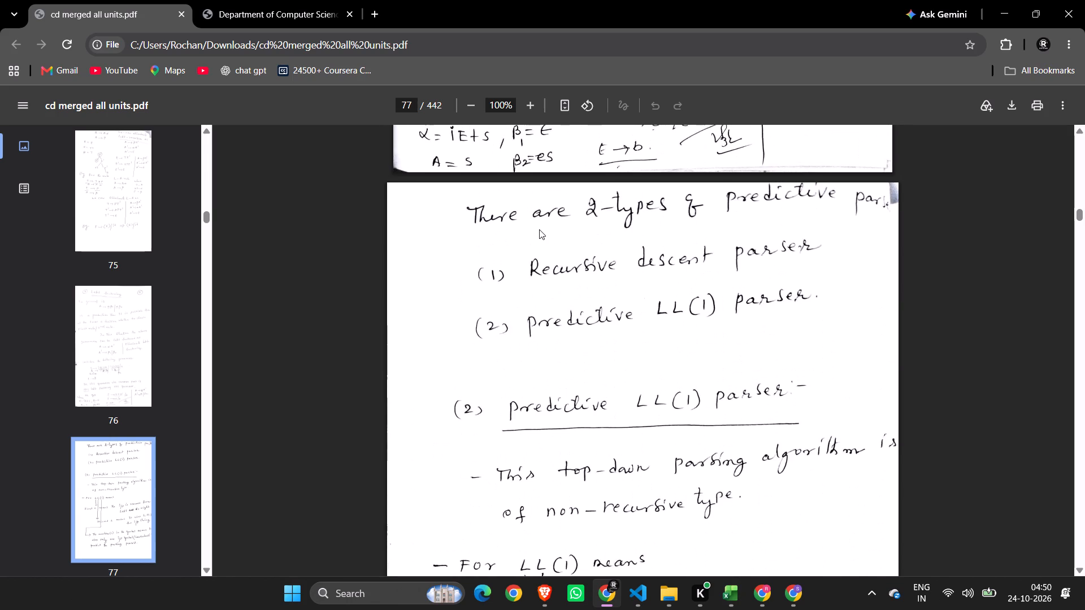
scroll(539, 229, up, 5)
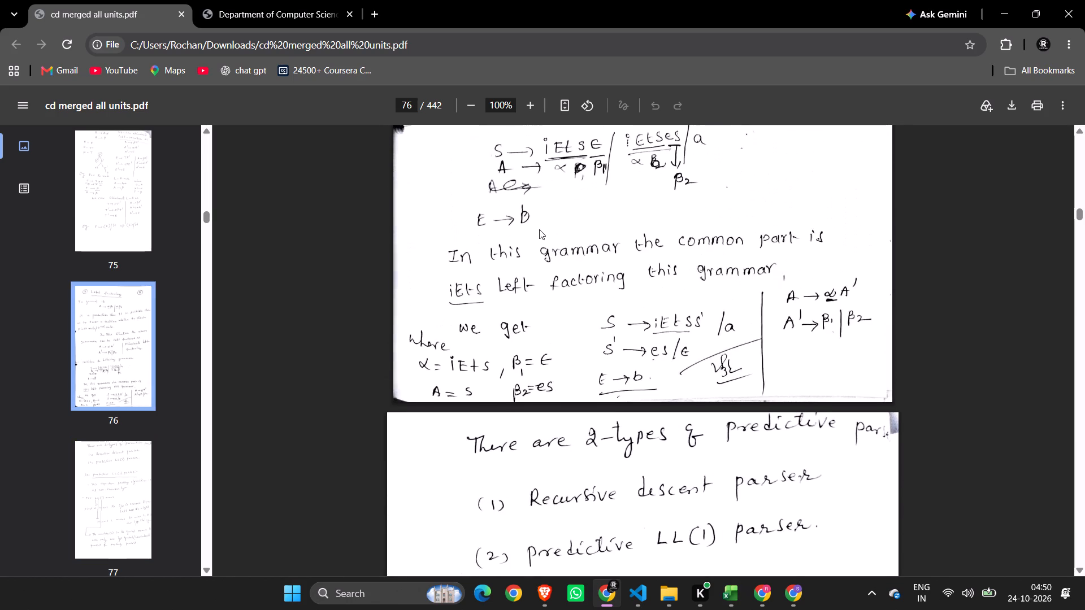
scroll(539, 229, up, 1)
scroll(539, 229, down, 1)
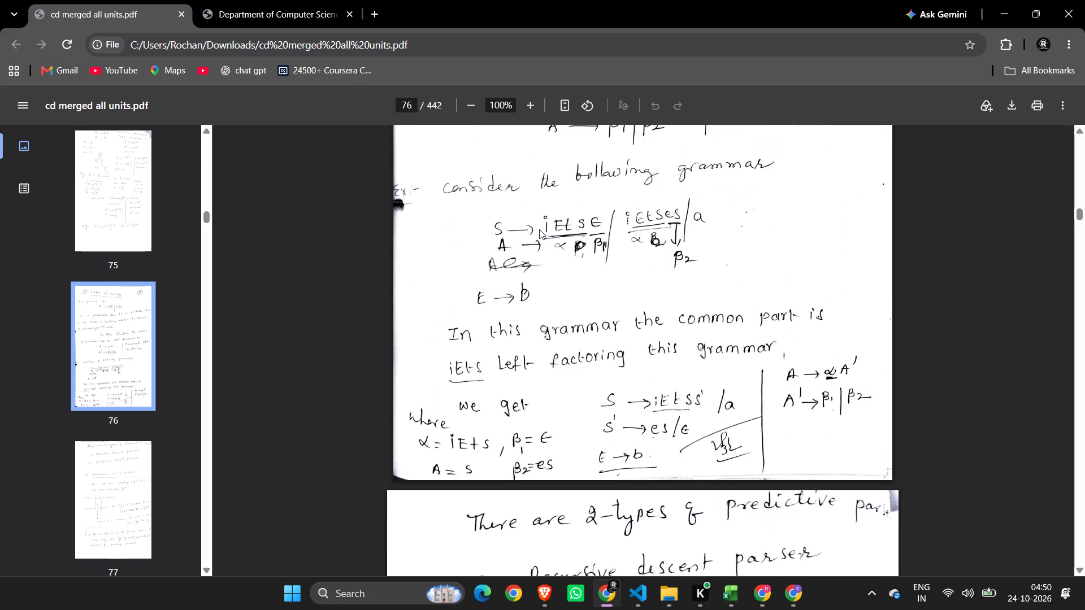
Read the predictive LL(1) parser notes on page 77 and continue to the parser's block diagram on page 78.
scroll(539, 229, down, 3)
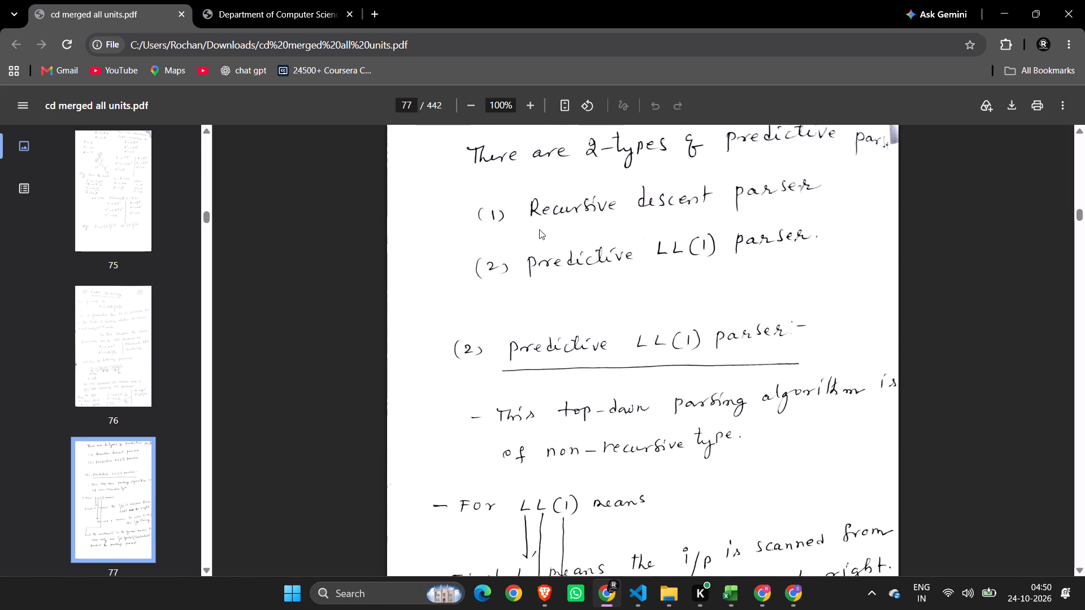
scroll(539, 229, down, 4)
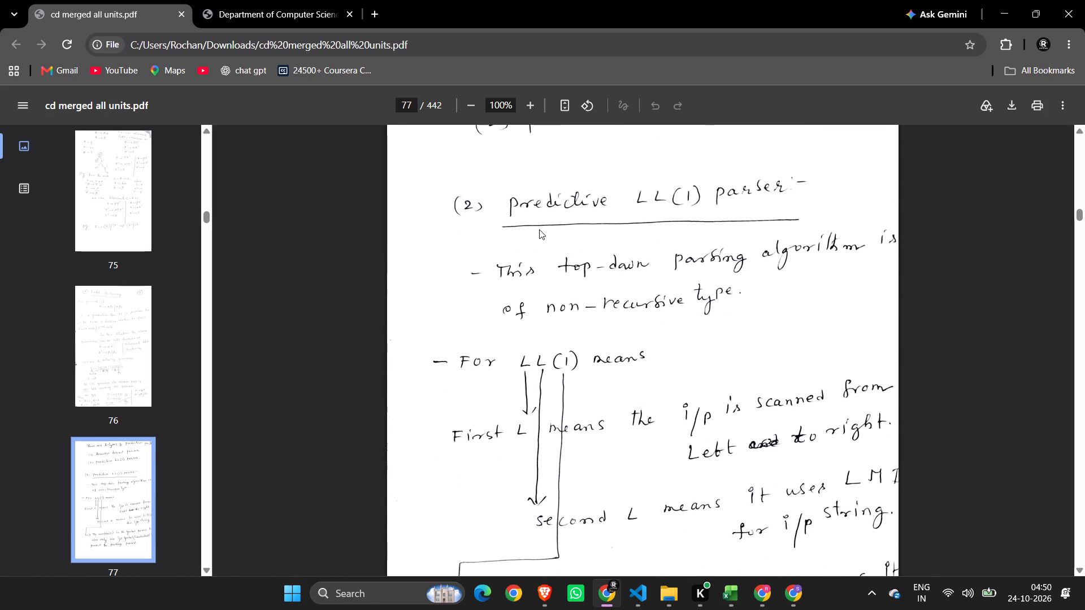
scroll(539, 229, down, 1)
click(539, 229)
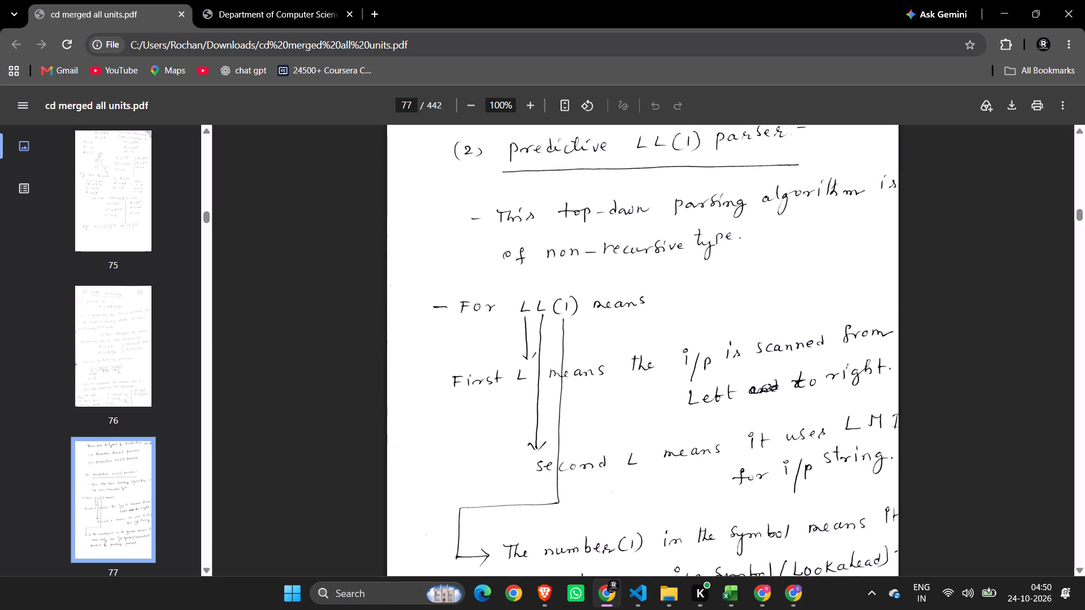
scroll(539, 229, down, 2)
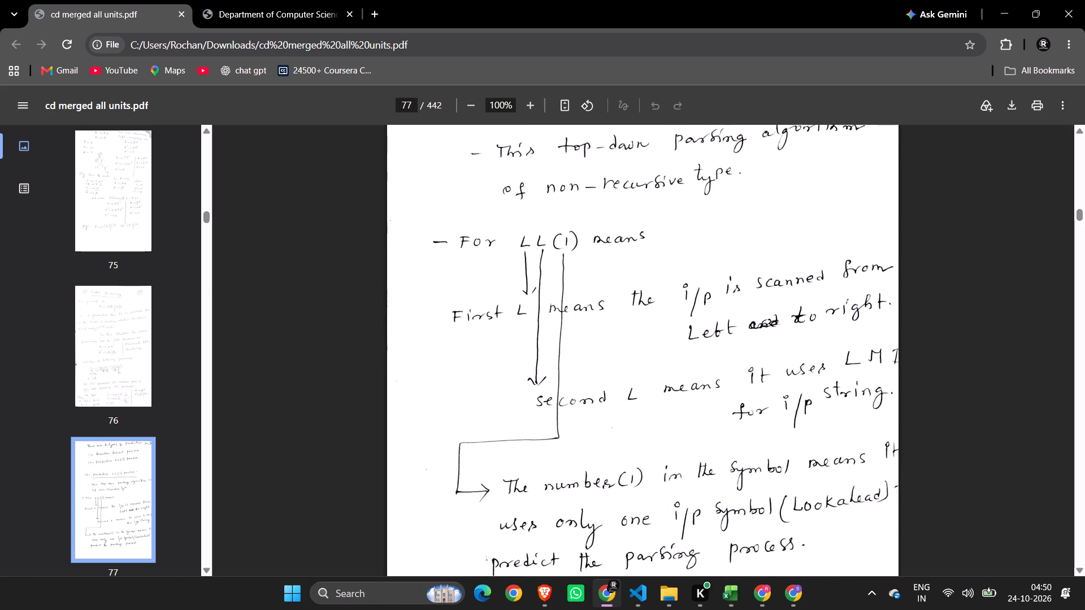
scroll(539, 229, down, 1)
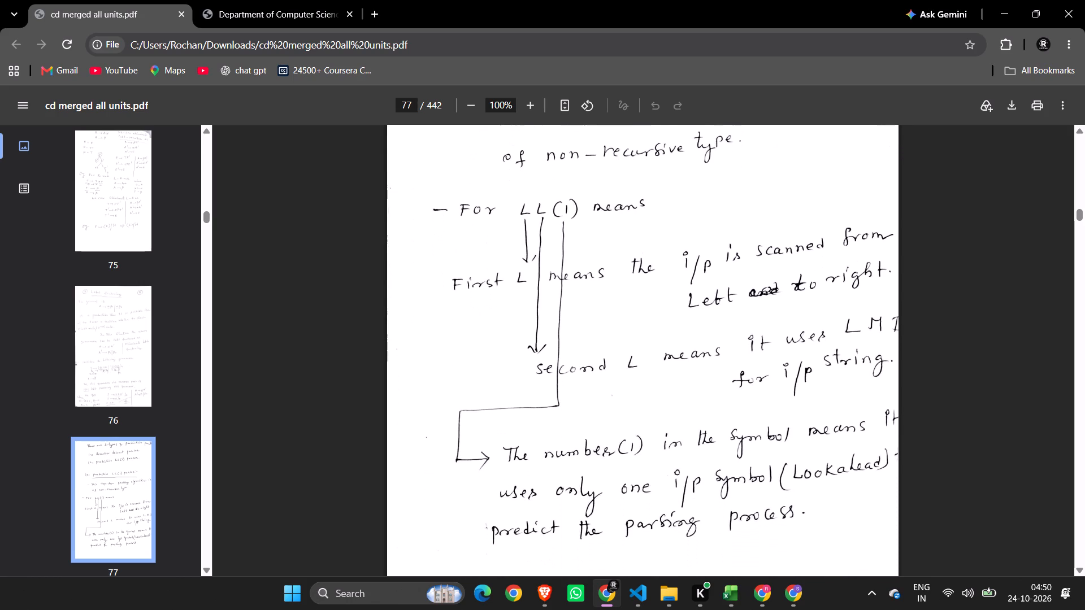
scroll(539, 229, down, 5)
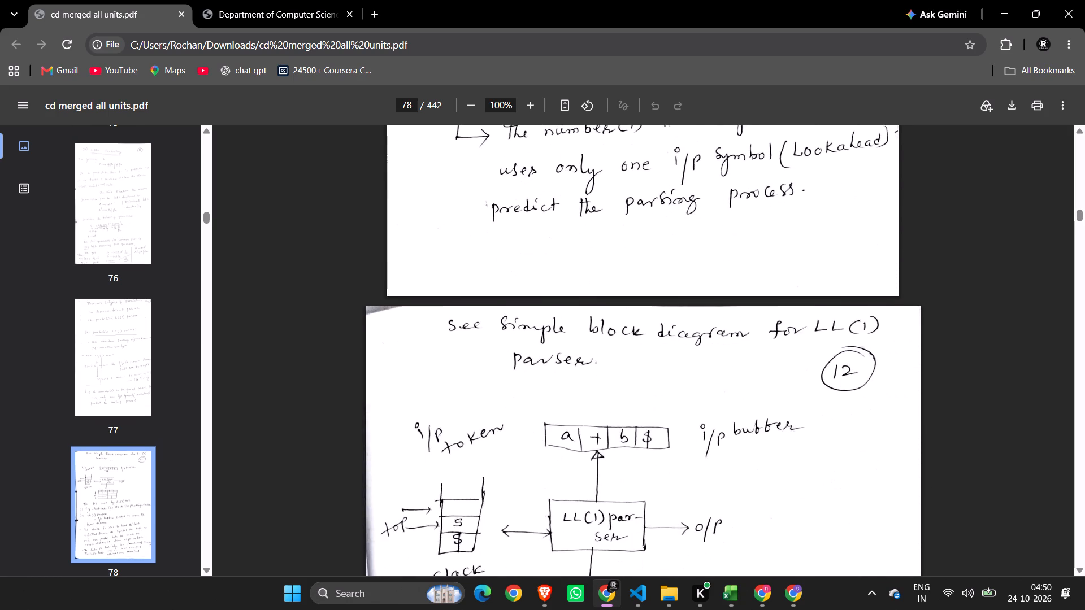
scroll(539, 229, down, 1)
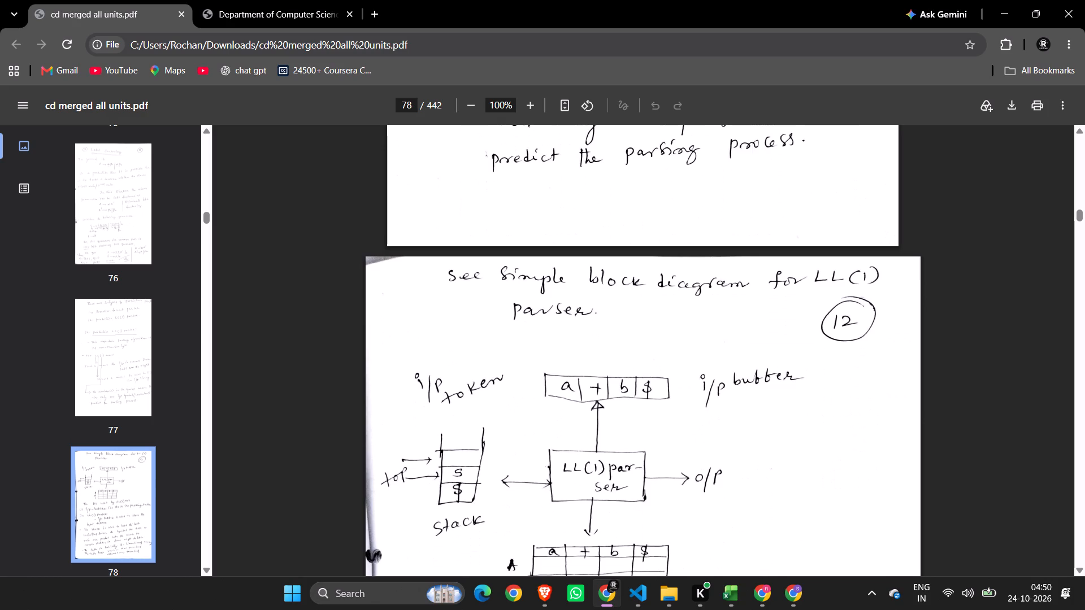